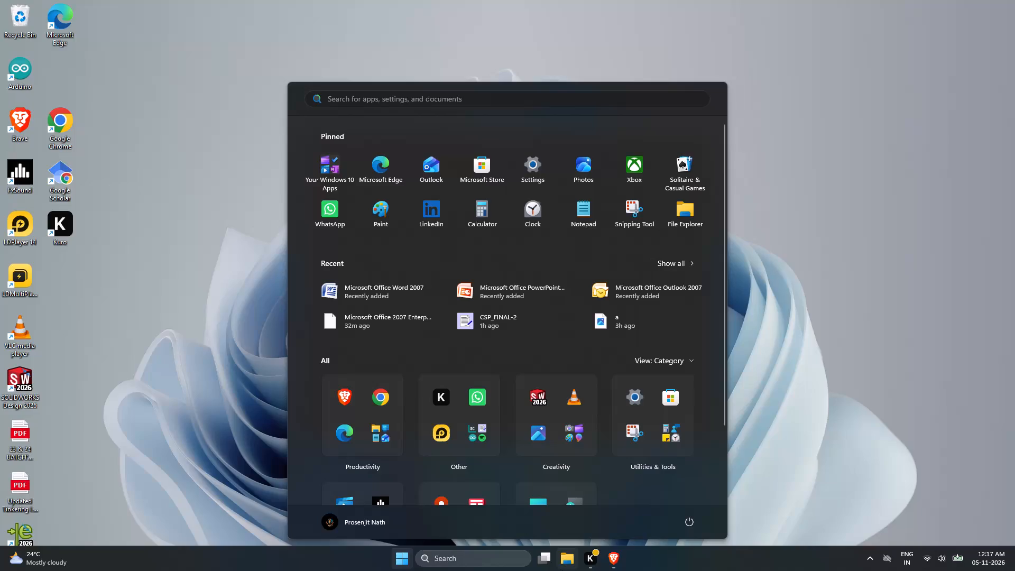
Open the CSP_FINAL-1 document from New Volume (D:) in Microsoft Office Word.
{"action": "left_click", "coordinate": [566, 554]}
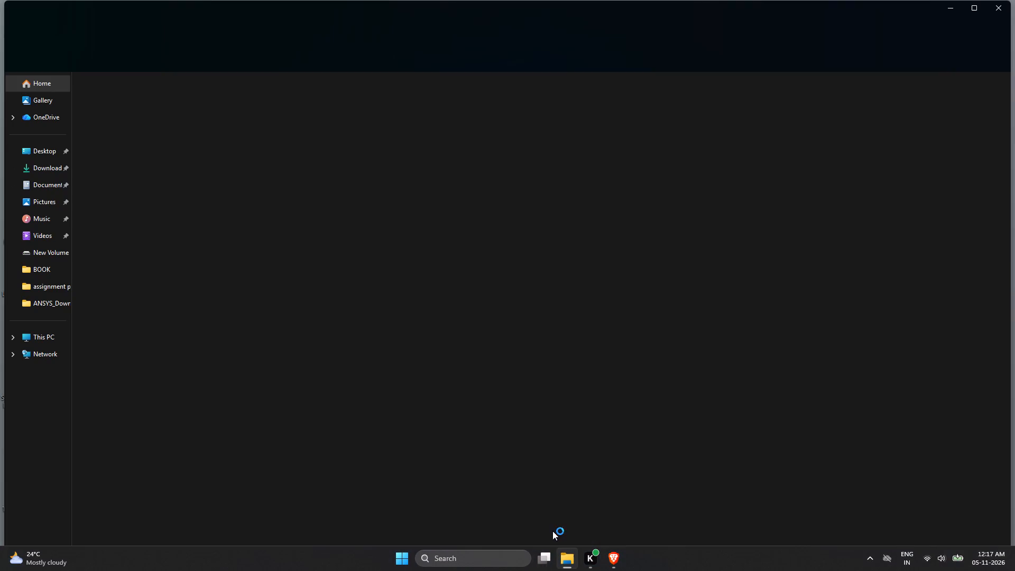
{"action": "left_click", "coordinate": [56, 335]}
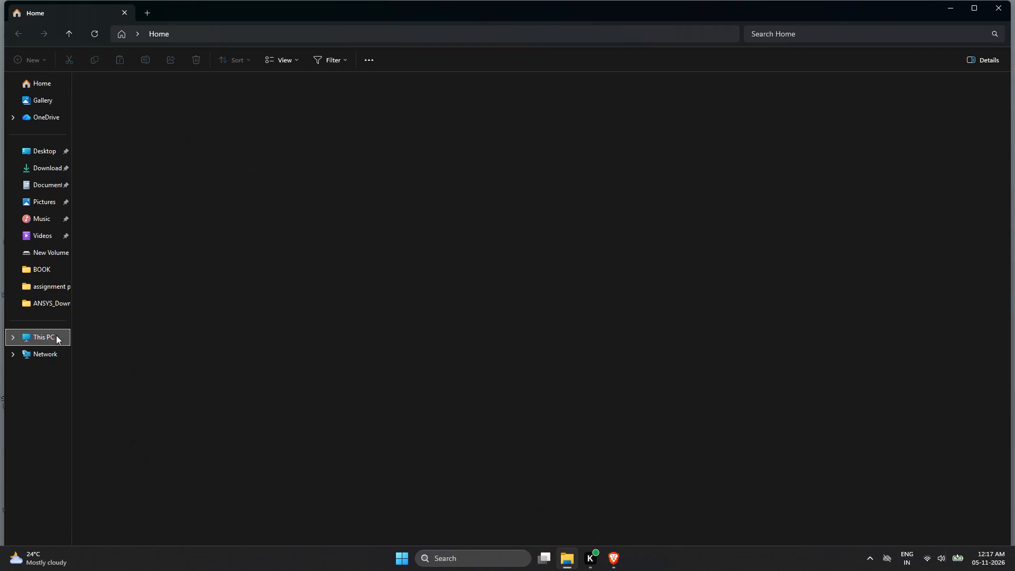
{"action": "double_click", "coordinate": [311, 105]}
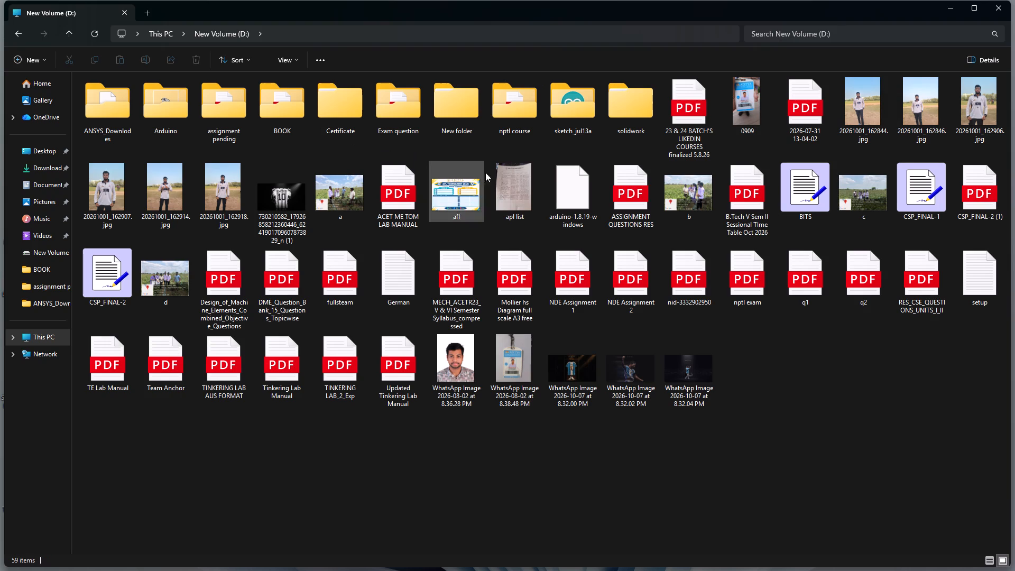
{"action": "right_click", "coordinate": [913, 204]}
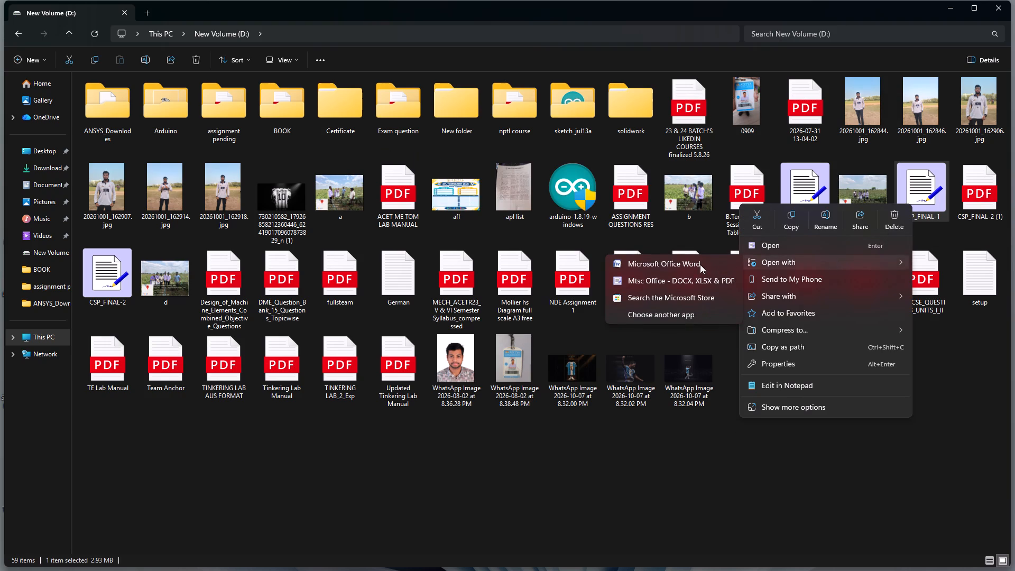
{"action": "left_click", "coordinate": [700, 264]}
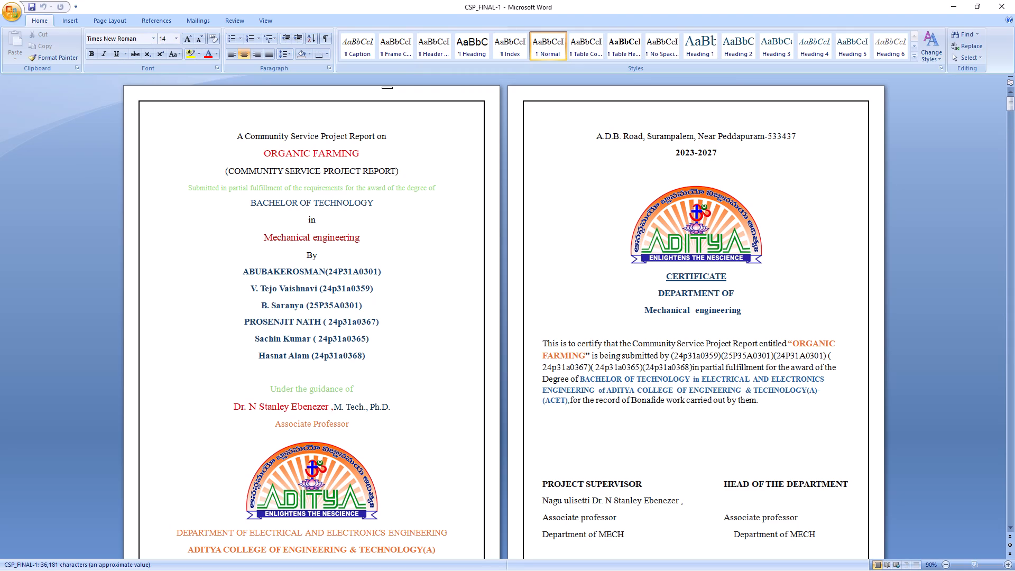
Look over the cover, certificate and project detail pages at the start of the Organic Farming report.
{"action": "scroll", "coordinate": [448, 334], "scroll_direction": "down", "scroll_amount": 2}
{"action": "scroll", "coordinate": [449, 335], "scroll_direction": "down", "scroll_amount": 20}
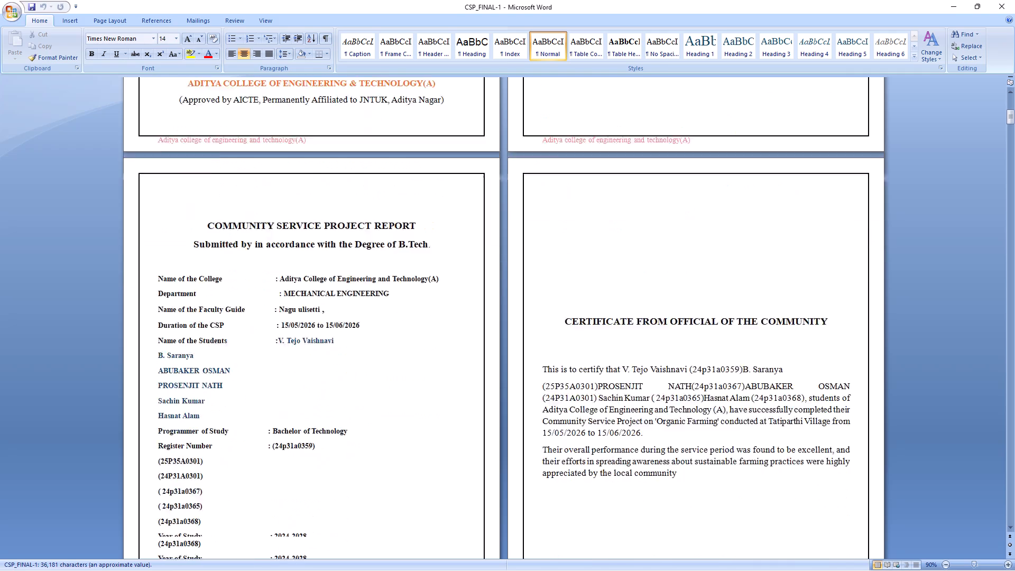
{"action": "scroll", "coordinate": [447, 337], "scroll_direction": "down", "scroll_amount": 6}
{"action": "scroll", "coordinate": [447, 338], "scroll_direction": "up", "scroll_amount": 20}
{"action": "scroll", "coordinate": [447, 338], "scroll_direction": "up", "scroll_amount": 1}
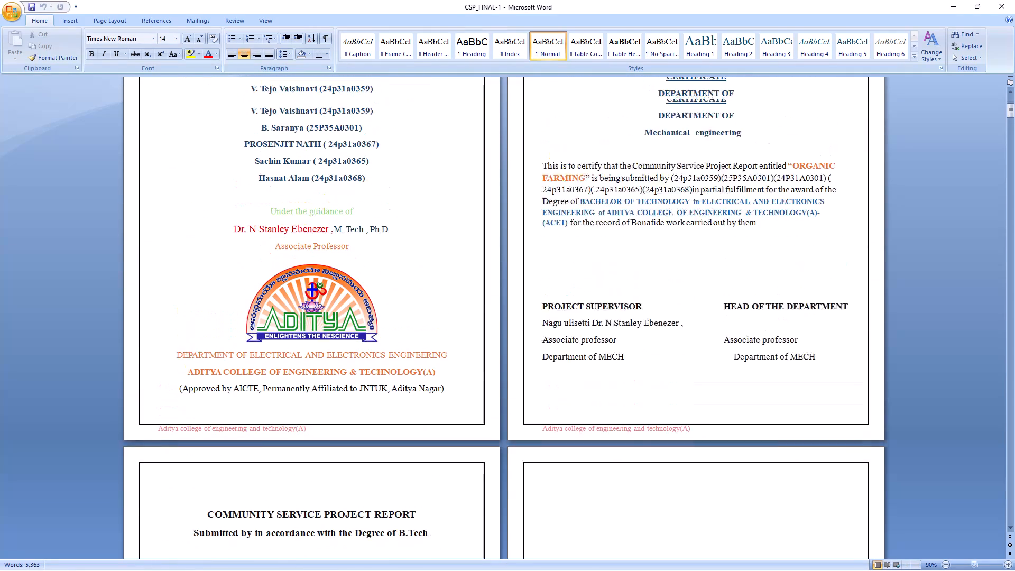
{"action": "scroll", "coordinate": [447, 338], "scroll_direction": "up", "scroll_amount": 1}
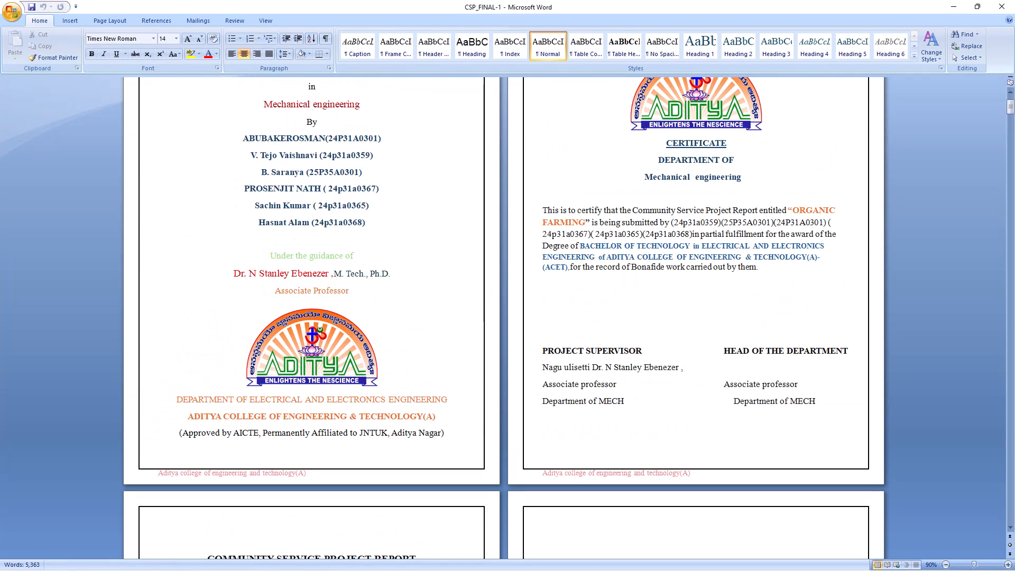
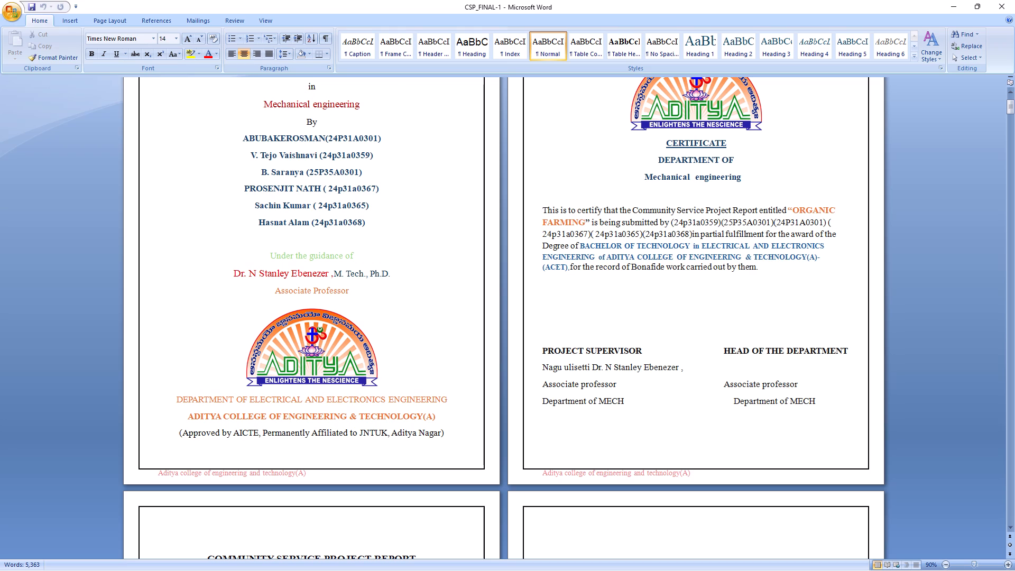
On the certificate page, space the department head's name across so it sits under the HEAD OF THE DEPARTMENT heading.
{"action": "left_click", "coordinate": [592, 366]}
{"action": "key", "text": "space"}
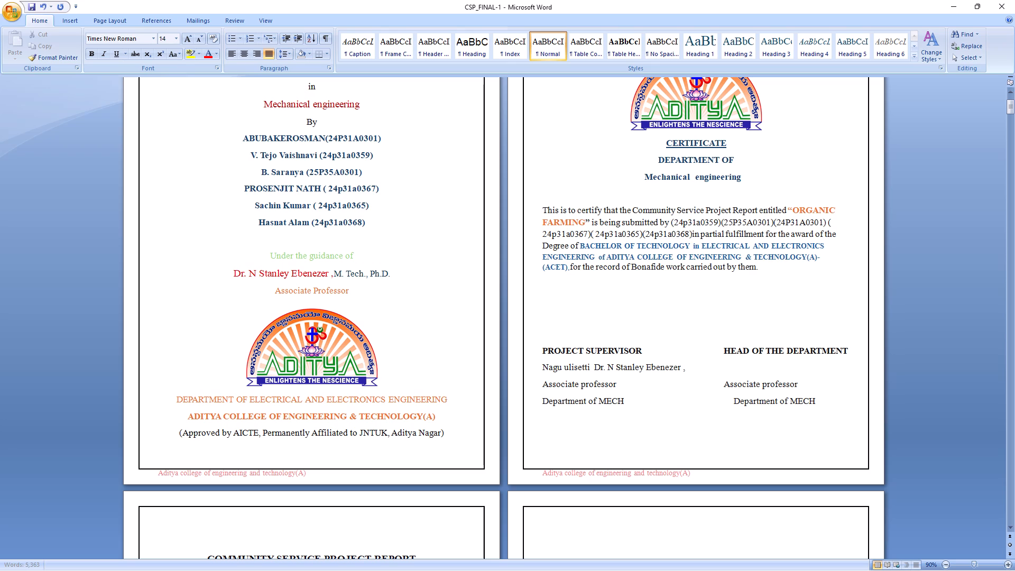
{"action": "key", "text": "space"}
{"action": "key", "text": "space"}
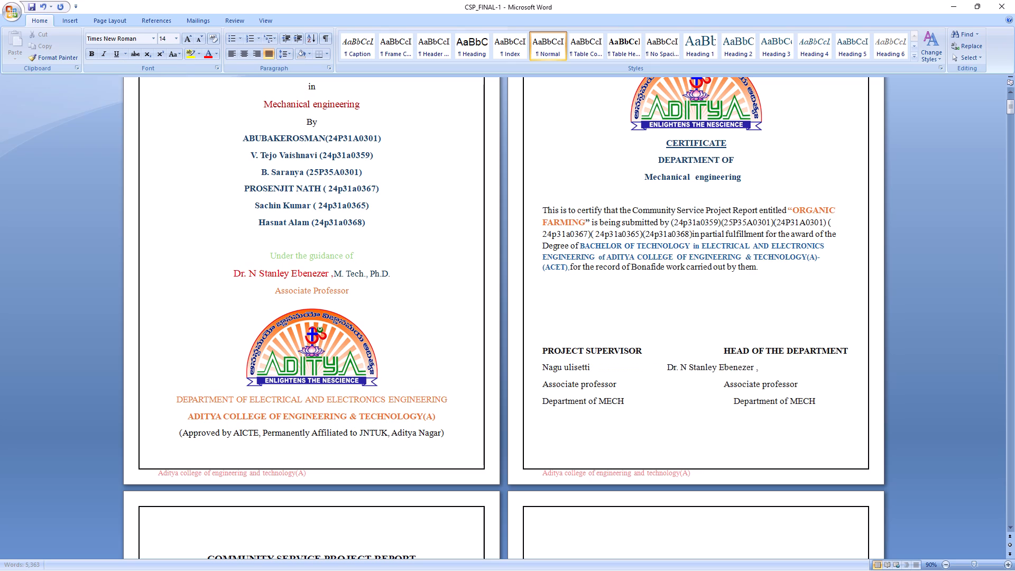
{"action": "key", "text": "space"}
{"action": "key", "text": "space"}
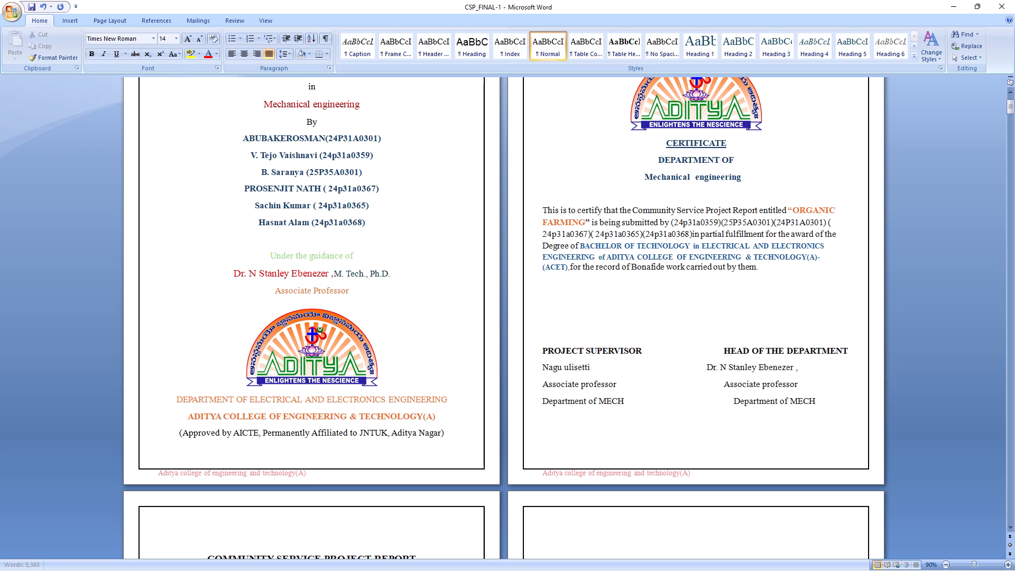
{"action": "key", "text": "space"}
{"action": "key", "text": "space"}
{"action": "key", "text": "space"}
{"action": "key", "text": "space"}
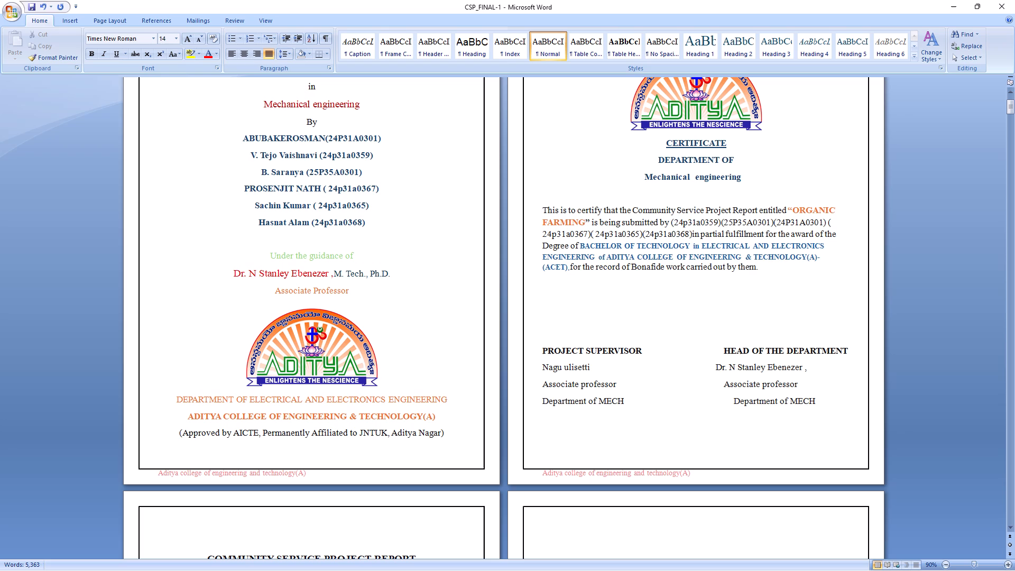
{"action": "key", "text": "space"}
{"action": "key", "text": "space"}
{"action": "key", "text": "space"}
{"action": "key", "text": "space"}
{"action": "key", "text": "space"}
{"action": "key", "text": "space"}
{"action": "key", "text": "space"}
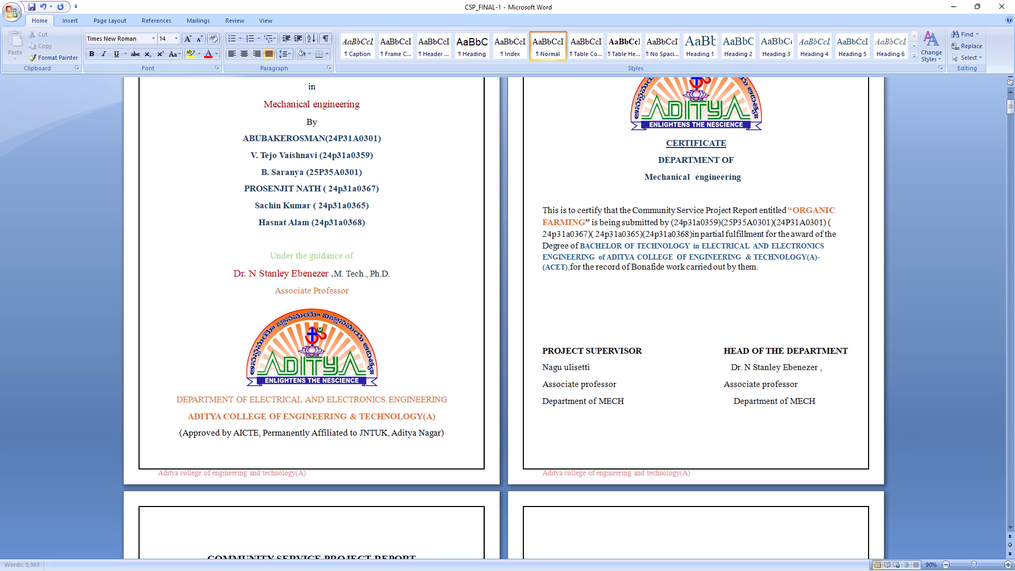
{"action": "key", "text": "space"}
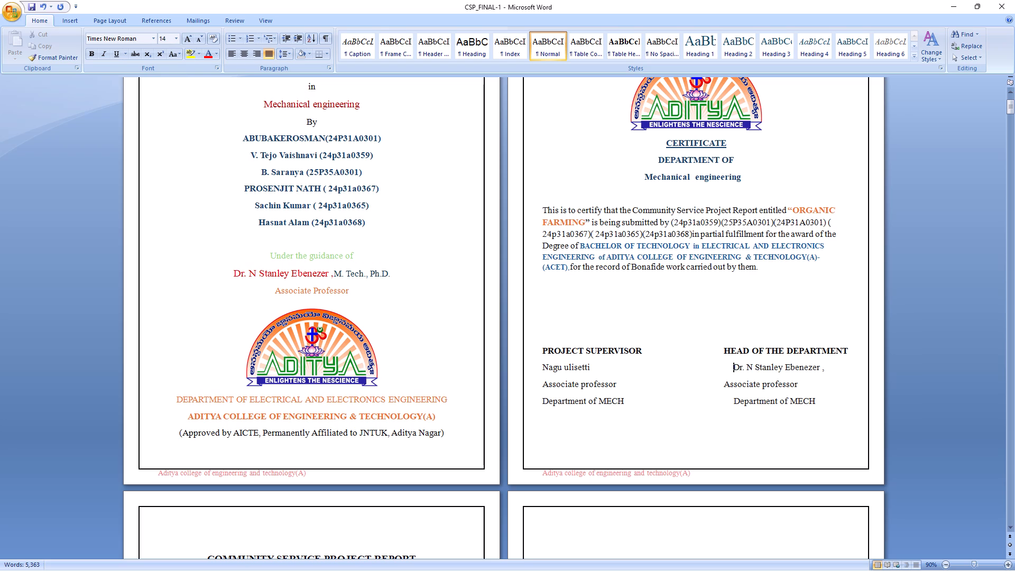
Indent the department head's Associate professor line to align with the name above and the department line below.
{"action": "key", "text": "Down"}
{"action": "key", "text": "Left"}
{"action": "key", "text": "Left"}
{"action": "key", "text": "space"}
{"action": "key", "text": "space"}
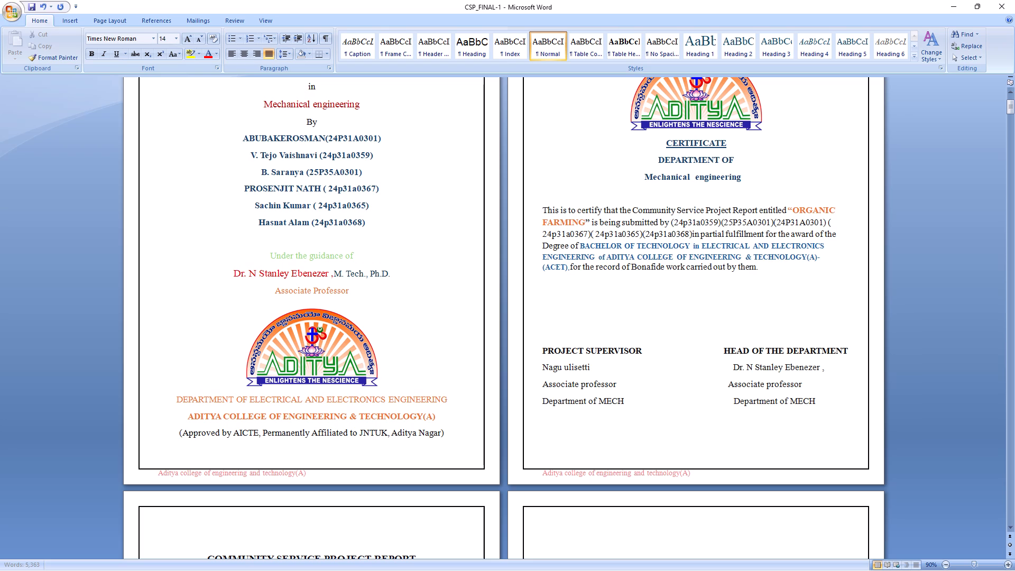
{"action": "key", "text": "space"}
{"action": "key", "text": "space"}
{"action": "key", "text": "Down"}
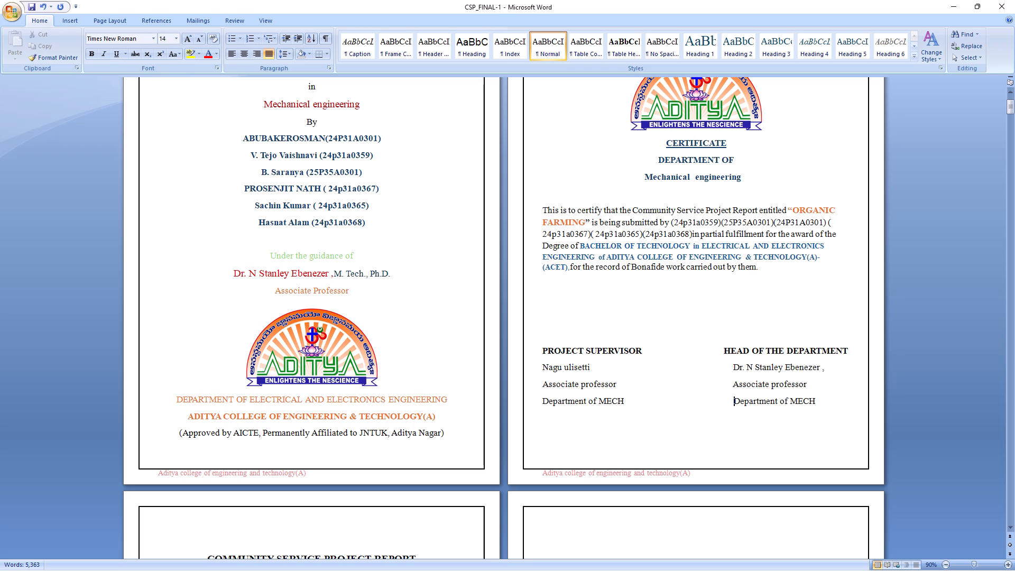
Delete the trailing comma after the department head's name on the certificate page.
{"action": "left_click", "coordinate": [822, 371]}
{"action": "key", "text": "Right"}
{"action": "key", "text": "BackSpace"}
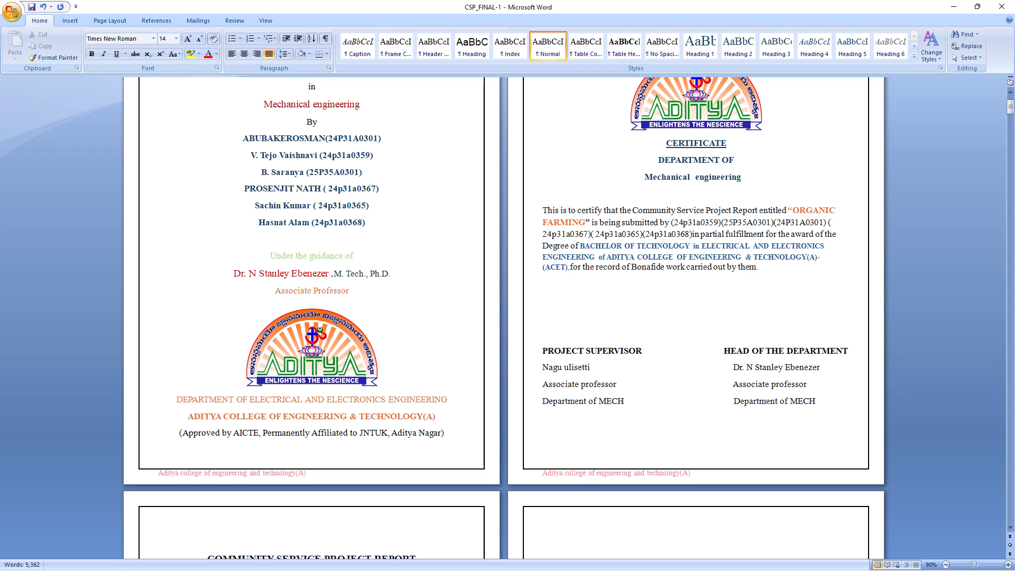
Remove a blank line above the COMMUNITY SERVICE PROJECT REPORT heading on the project details page.
{"action": "scroll", "coordinate": [780, 411], "scroll_direction": "down", "scroll_amount": 3}
{"action": "scroll", "coordinate": [710, 395], "scroll_direction": "down", "scroll_amount": 5}
{"action": "scroll", "coordinate": [631, 398], "scroll_direction": "down", "scroll_amount": 3}
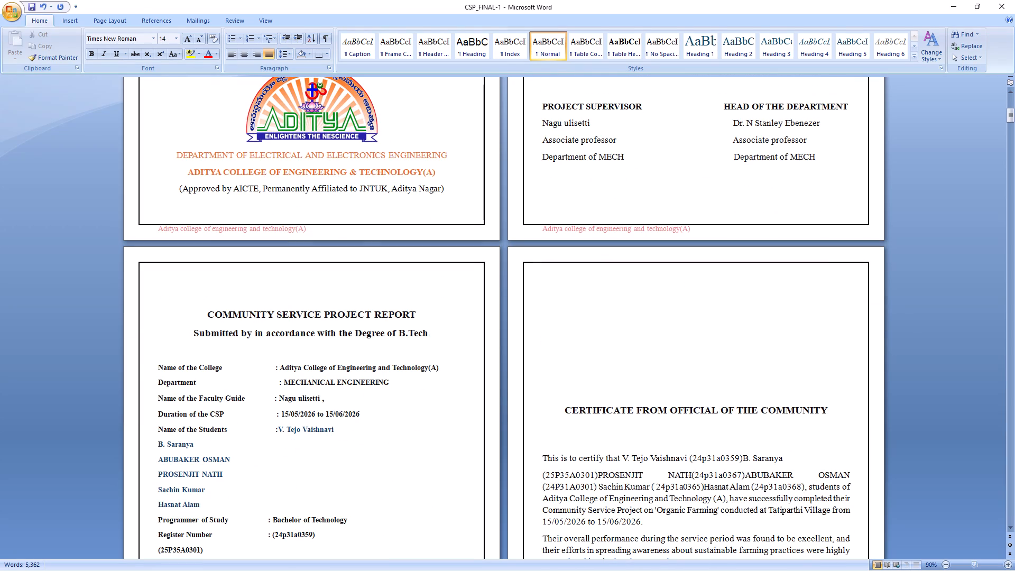
{"action": "left_click", "coordinate": [358, 293]}
{"action": "key", "text": "BackSpace"}
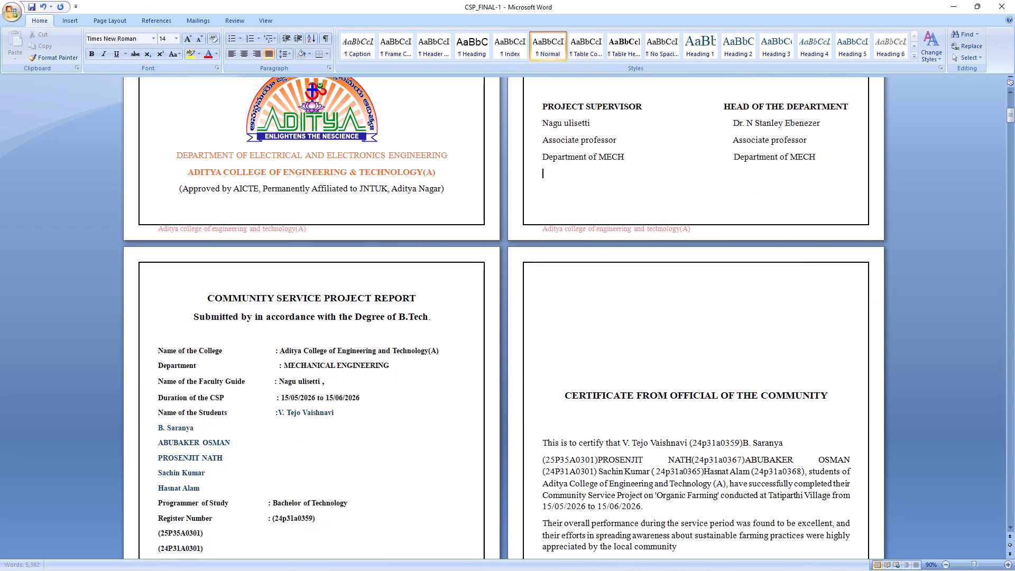
Change the project details from Name of the College through Date of Submission from justified to left alignment.
{"action": "scroll", "coordinate": [319, 450], "scroll_direction": "down", "scroll_amount": 5}
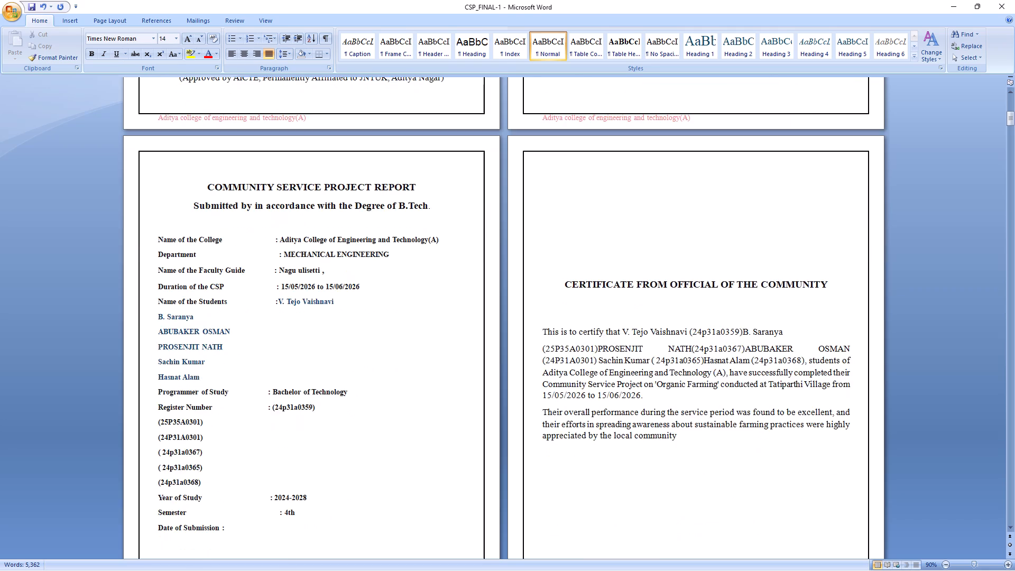
{"action": "scroll", "coordinate": [319, 450], "scroll_direction": "down", "scroll_amount": 4}
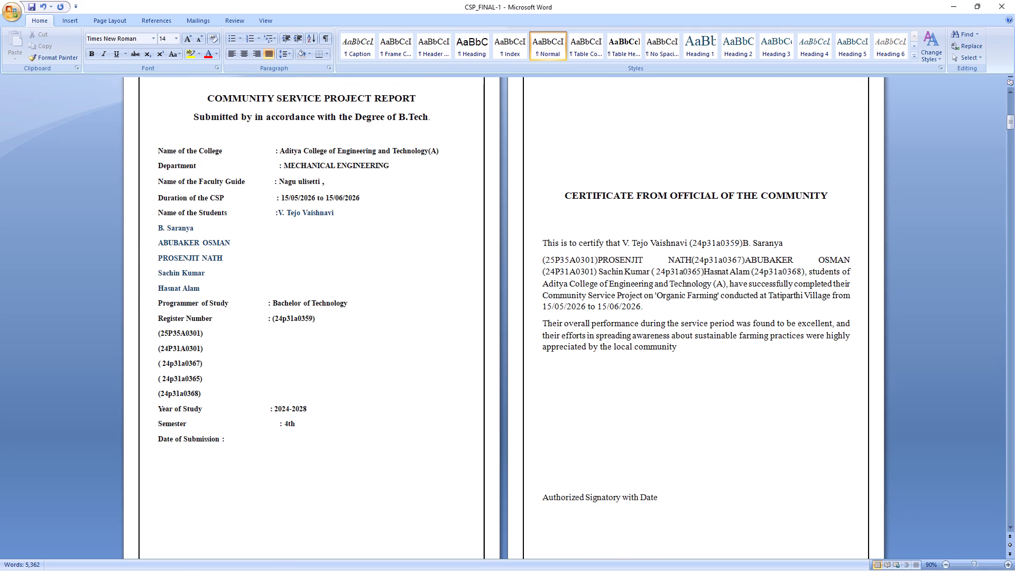
{"action": "left_click", "coordinate": [266, 410]}
{"action": "left_click", "coordinate": [426, 333]}
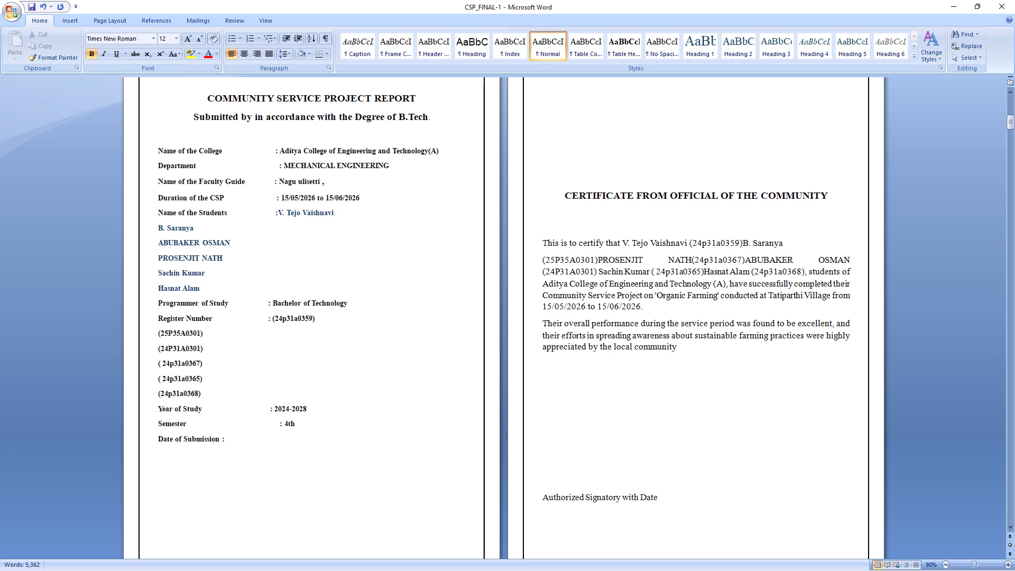
{"action": "left_click_drag", "start_coordinate": [274, 148], "coordinate": [299, 271]}
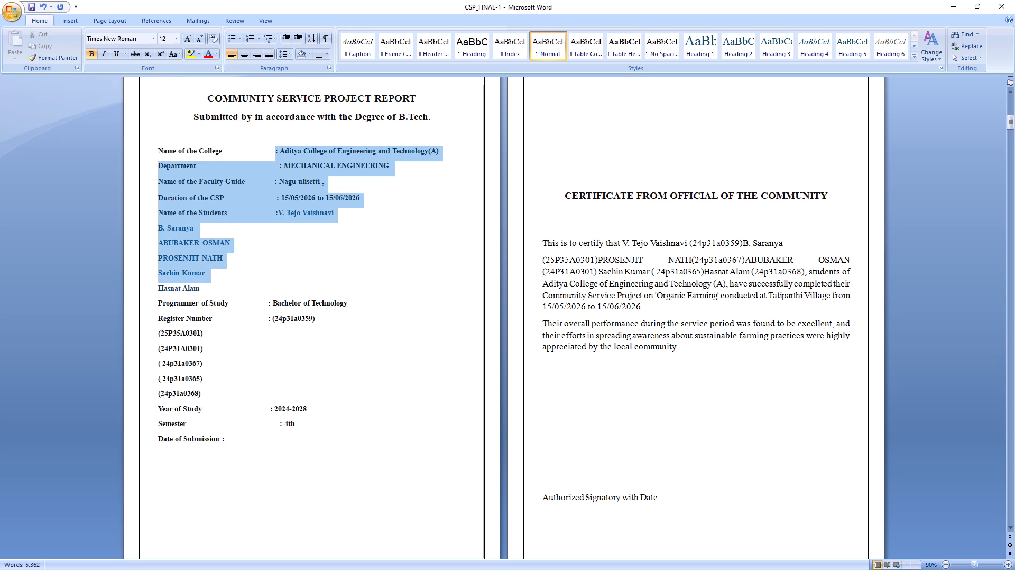
{"action": "left_click_drag", "start_coordinate": [299, 271], "coordinate": [340, 436]}
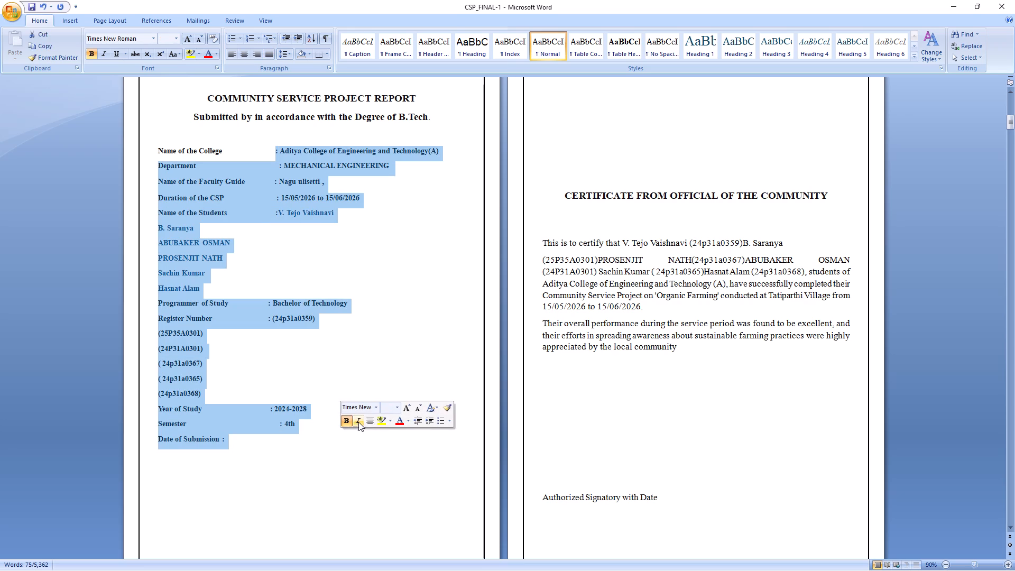
{"action": "left_click", "coordinate": [370, 418]}
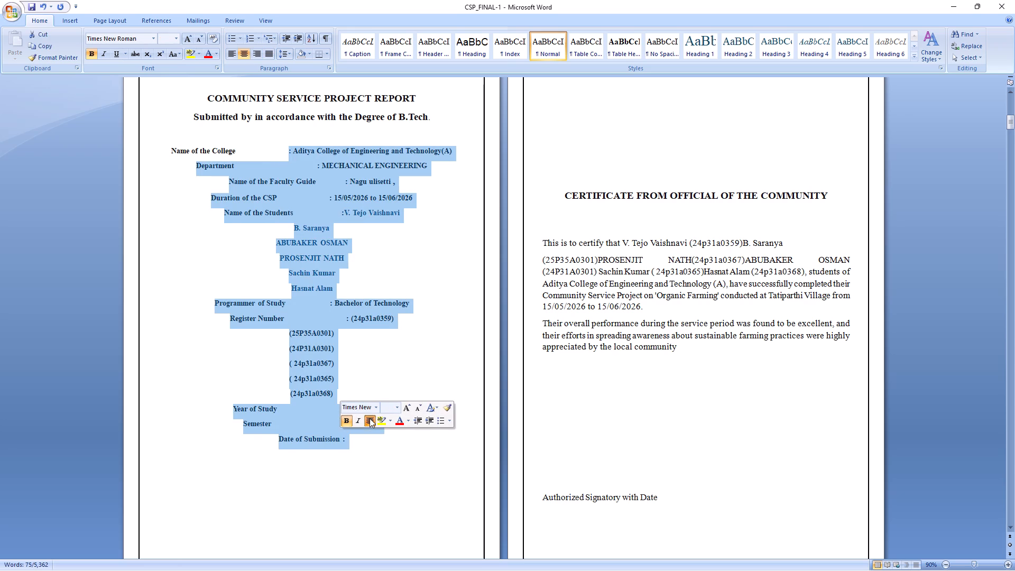
{"action": "left_click", "coordinate": [370, 418]}
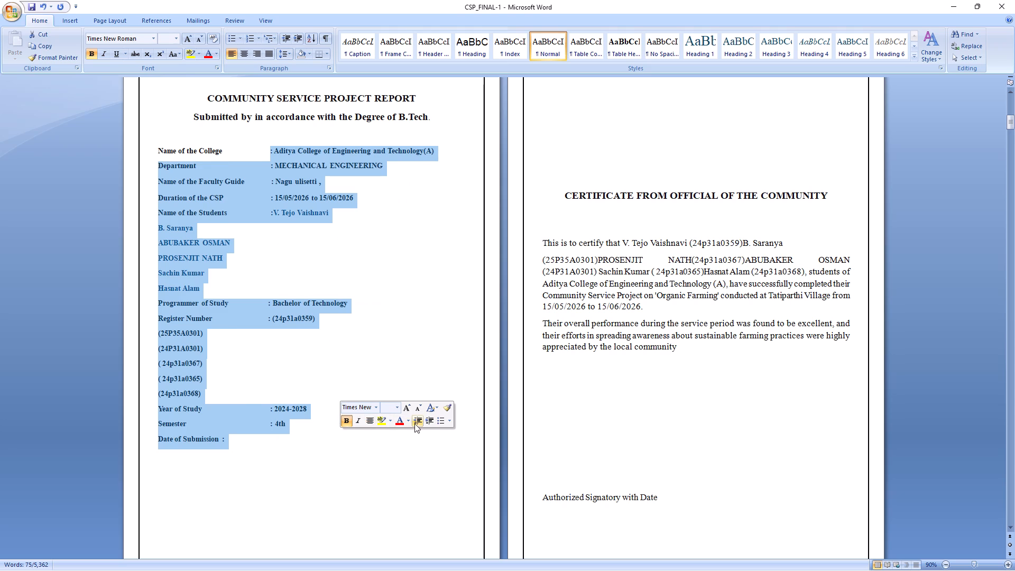
{"action": "left_click", "coordinate": [417, 323]}
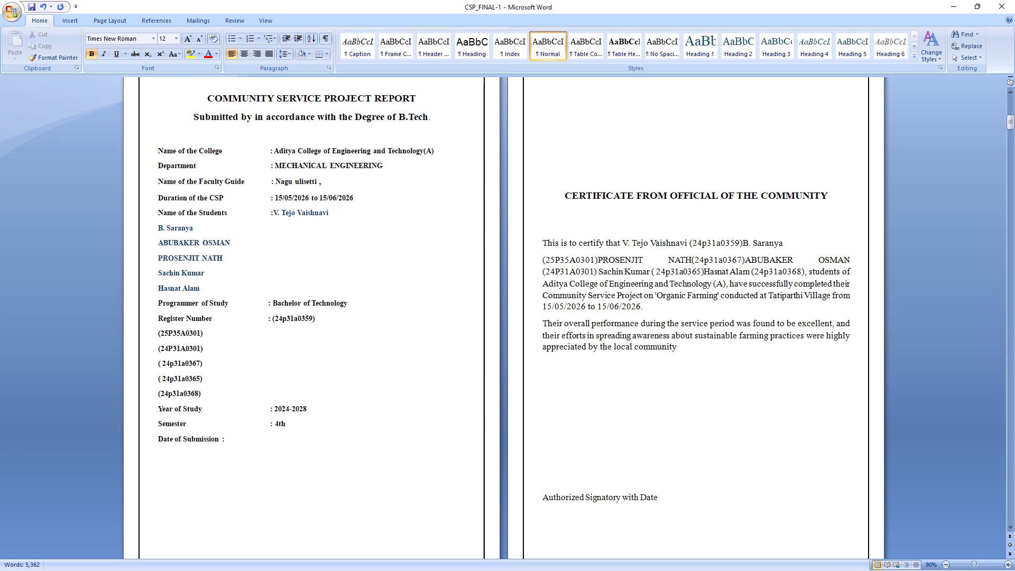
Indent the second student's name with spaces so it lines up beneath the first student's name.
{"action": "left_click", "coordinate": [157, 230]}
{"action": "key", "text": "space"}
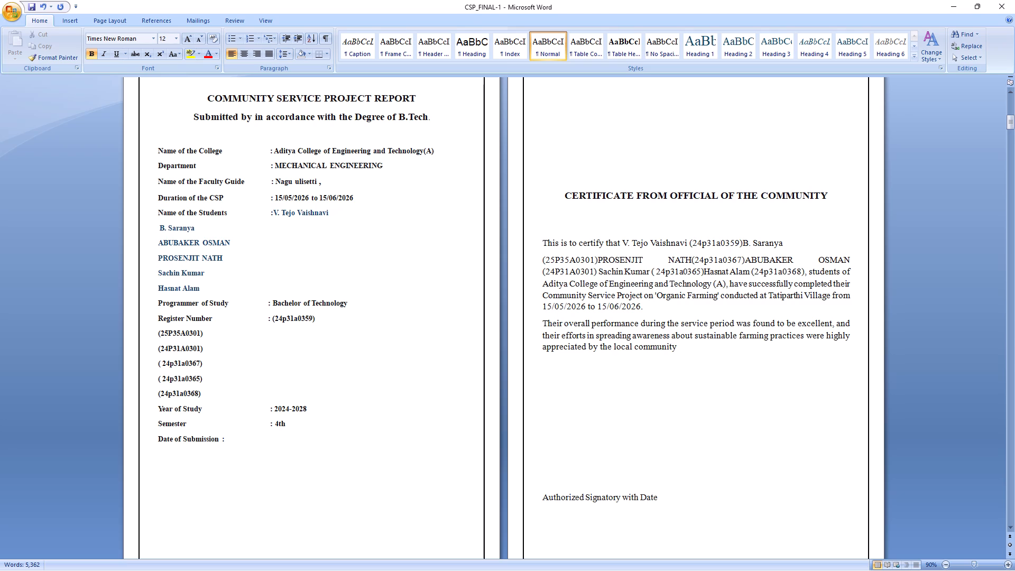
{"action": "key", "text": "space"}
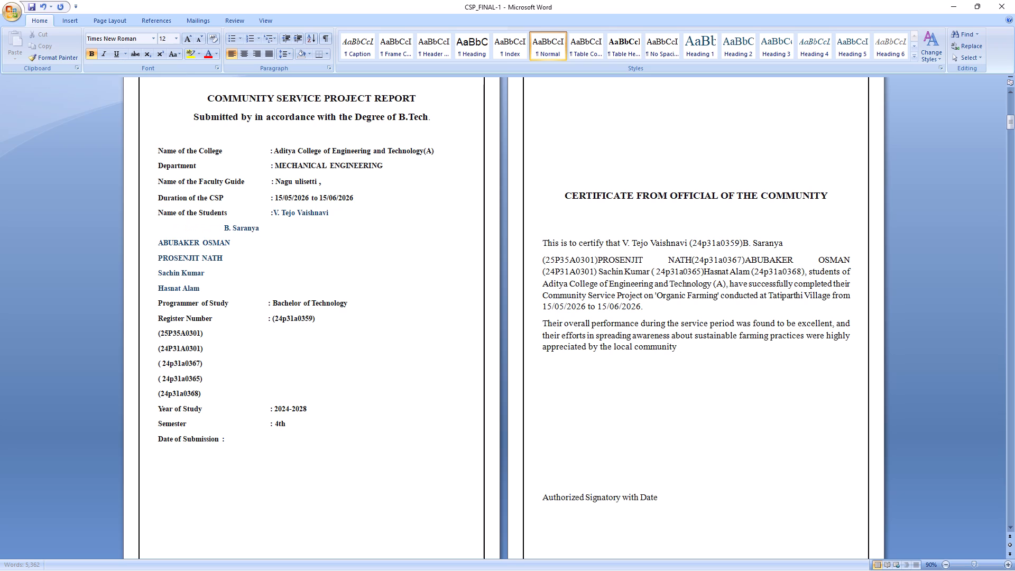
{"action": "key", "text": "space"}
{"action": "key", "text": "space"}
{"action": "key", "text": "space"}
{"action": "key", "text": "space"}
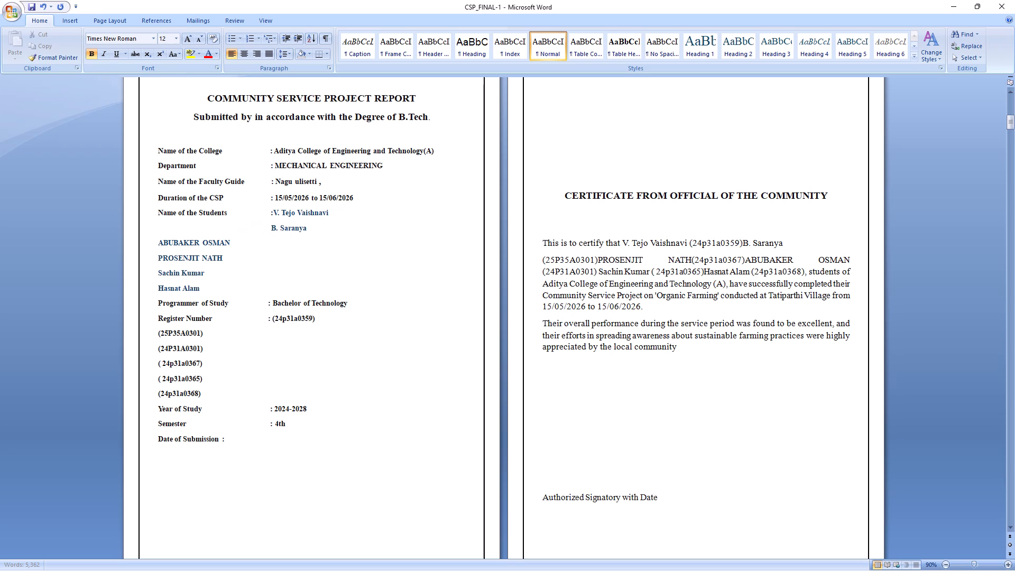
Indent the third student's name with spaces to line up under the names above it.
{"action": "key", "text": "Up"}
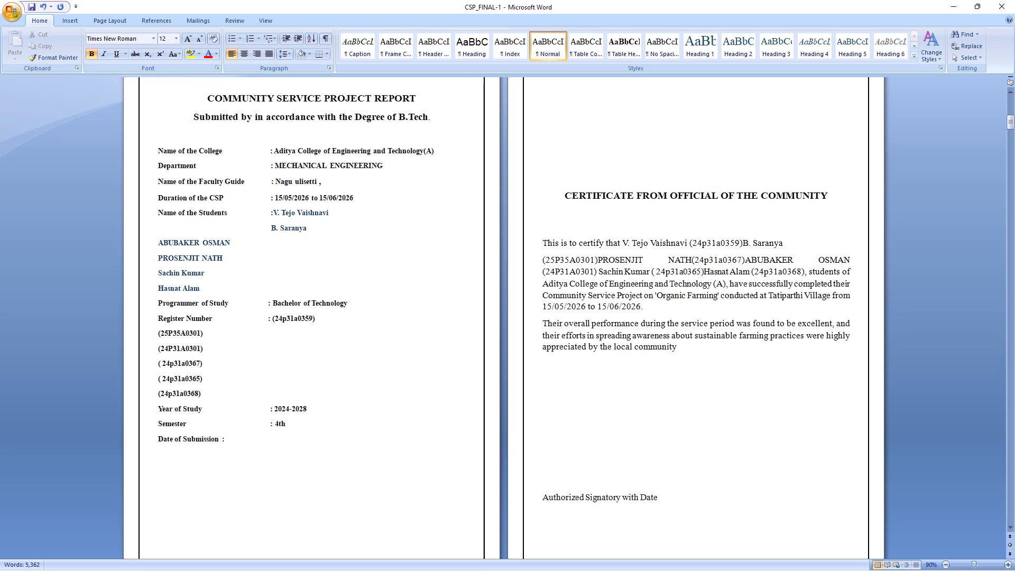
{"action": "key", "text": "Right"}
{"action": "key", "text": "Right"}
{"action": "key", "text": "Right"}
{"action": "key", "text": "Right"}
{"action": "key", "text": "Right"}
{"action": "key", "text": "Right"}
{"action": "key", "text": "Right"}
{"action": "key", "text": "Right"}
{"action": "key", "text": "Right"}
{"action": "key", "text": "Down"}
{"action": "key", "text": "Down"}
{"action": "key", "text": "Left"}
{"action": "key", "text": "Left"}
{"action": "key", "text": "Left"}
{"action": "key", "text": "Left"}
{"action": "key", "text": "Left"}
{"action": "key", "text": "Left"}
{"action": "key", "text": "Left"}
{"action": "key", "text": "Left"}
{"action": "key", "text": "Left"}
{"action": "key", "text": "Left"}
{"action": "key", "text": "Left"}
{"action": "key", "text": "Left"}
{"action": "key", "text": "Left"}
{"action": "key", "text": "Left"}
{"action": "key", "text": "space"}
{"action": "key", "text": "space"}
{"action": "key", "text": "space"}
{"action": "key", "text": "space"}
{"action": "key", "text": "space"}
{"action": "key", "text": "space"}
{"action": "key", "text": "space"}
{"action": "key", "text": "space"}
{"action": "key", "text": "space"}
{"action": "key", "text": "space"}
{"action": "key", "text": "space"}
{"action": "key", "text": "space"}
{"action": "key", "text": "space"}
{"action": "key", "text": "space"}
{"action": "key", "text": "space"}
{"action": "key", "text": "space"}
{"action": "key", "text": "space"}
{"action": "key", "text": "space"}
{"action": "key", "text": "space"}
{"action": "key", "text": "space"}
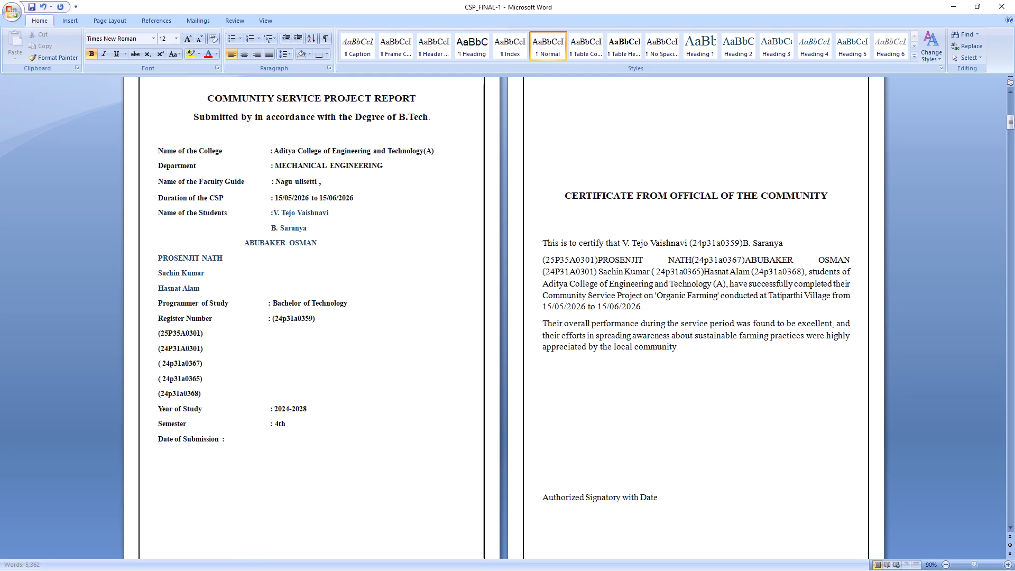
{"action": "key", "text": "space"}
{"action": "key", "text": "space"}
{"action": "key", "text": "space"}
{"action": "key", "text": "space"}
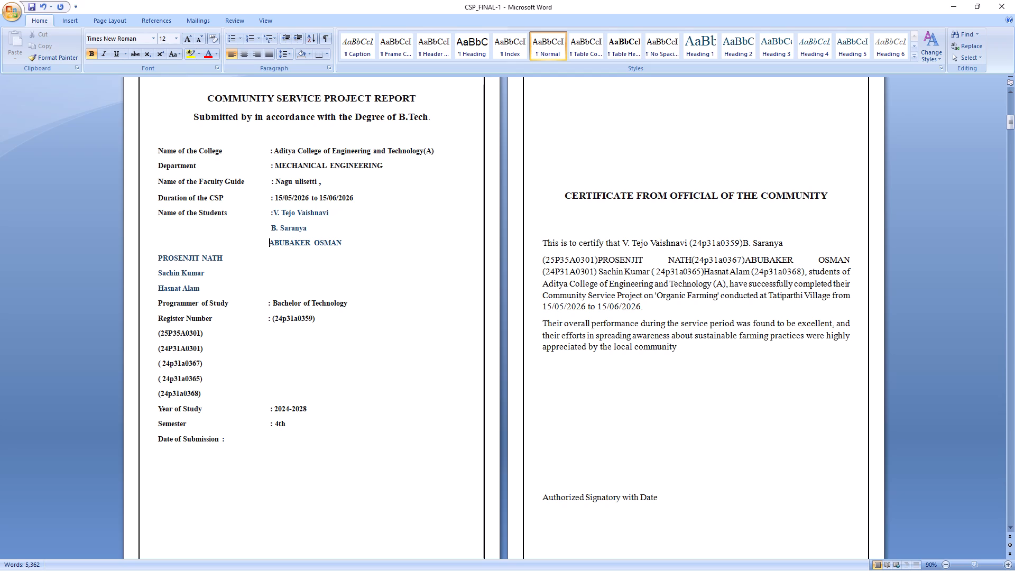
Indent the fourth student's name with spaces to line up with the third student's name.
{"action": "key", "text": "Down"}
{"action": "key", "text": "Left"}
{"action": "key", "text": "Left"}
{"action": "key", "text": "Left"}
{"action": "key", "text": "Left"}
{"action": "key", "text": "Left"}
{"action": "key", "text": "Left"}
{"action": "key", "text": "Left"}
{"action": "key", "text": "Left"}
{"action": "key", "text": "Left"}
{"action": "key", "text": "Left"}
{"action": "key", "text": "Left"}
{"action": "key", "text": "Left"}
{"action": "key", "text": "Left"}
{"action": "key", "text": "Left"}
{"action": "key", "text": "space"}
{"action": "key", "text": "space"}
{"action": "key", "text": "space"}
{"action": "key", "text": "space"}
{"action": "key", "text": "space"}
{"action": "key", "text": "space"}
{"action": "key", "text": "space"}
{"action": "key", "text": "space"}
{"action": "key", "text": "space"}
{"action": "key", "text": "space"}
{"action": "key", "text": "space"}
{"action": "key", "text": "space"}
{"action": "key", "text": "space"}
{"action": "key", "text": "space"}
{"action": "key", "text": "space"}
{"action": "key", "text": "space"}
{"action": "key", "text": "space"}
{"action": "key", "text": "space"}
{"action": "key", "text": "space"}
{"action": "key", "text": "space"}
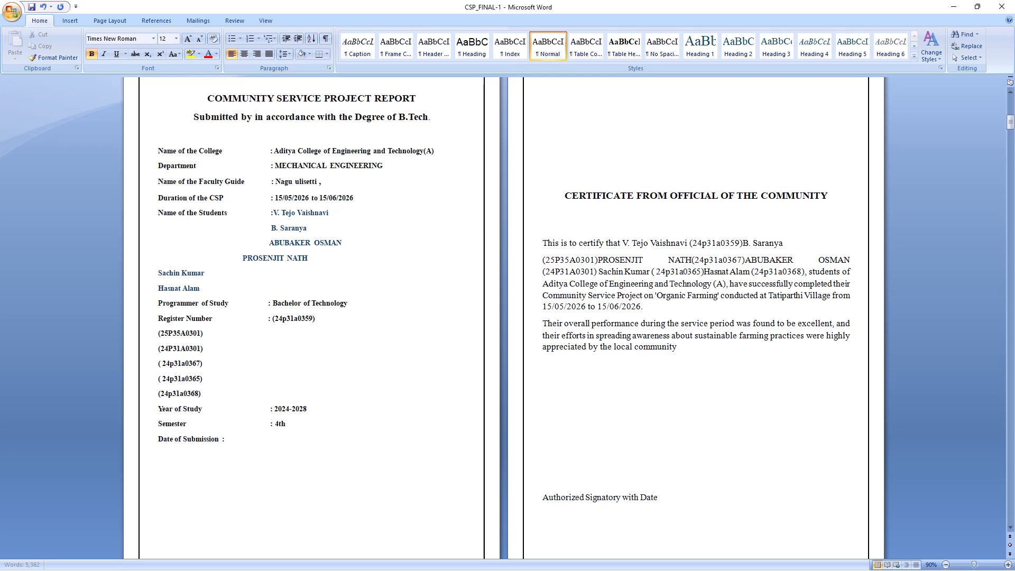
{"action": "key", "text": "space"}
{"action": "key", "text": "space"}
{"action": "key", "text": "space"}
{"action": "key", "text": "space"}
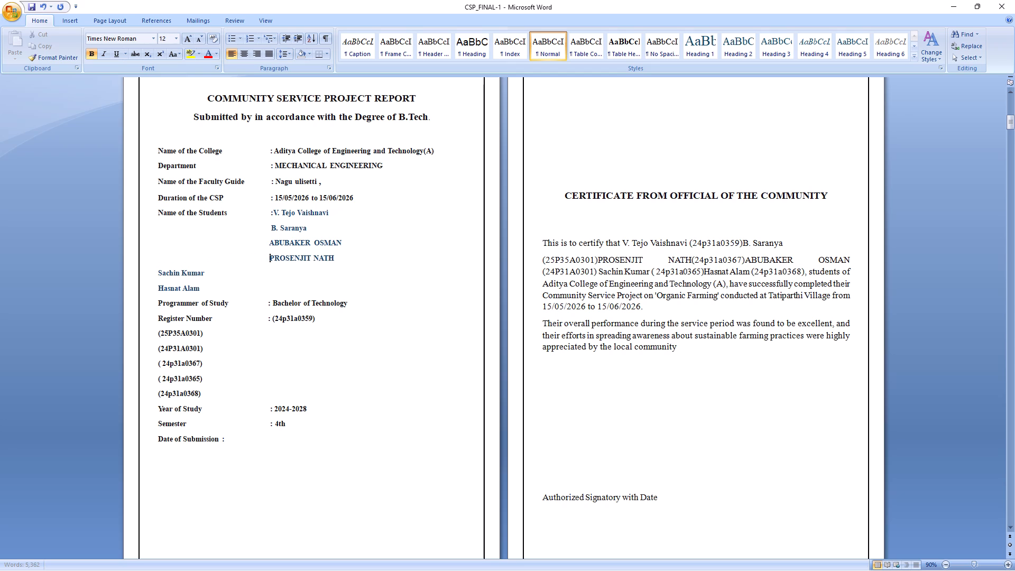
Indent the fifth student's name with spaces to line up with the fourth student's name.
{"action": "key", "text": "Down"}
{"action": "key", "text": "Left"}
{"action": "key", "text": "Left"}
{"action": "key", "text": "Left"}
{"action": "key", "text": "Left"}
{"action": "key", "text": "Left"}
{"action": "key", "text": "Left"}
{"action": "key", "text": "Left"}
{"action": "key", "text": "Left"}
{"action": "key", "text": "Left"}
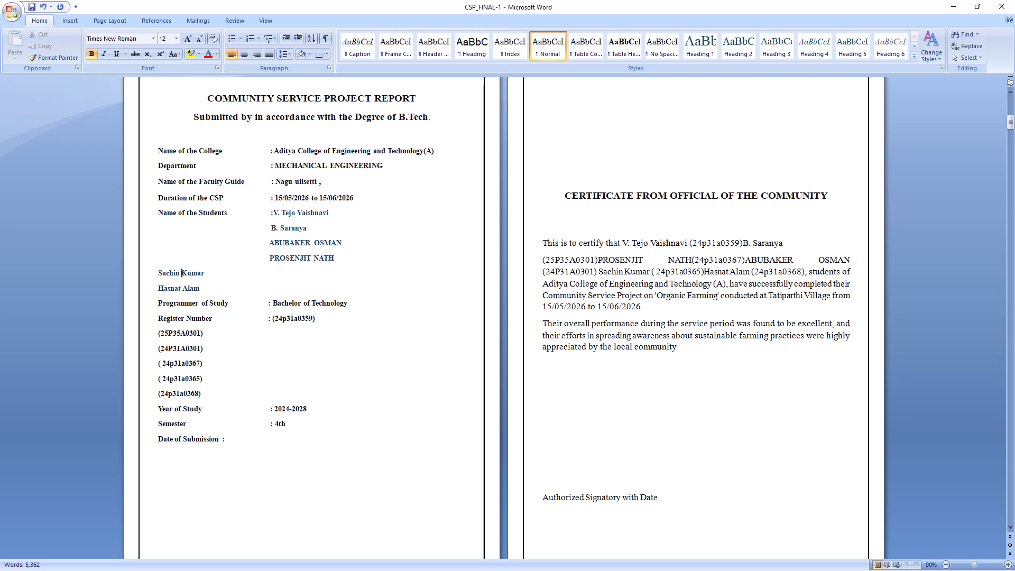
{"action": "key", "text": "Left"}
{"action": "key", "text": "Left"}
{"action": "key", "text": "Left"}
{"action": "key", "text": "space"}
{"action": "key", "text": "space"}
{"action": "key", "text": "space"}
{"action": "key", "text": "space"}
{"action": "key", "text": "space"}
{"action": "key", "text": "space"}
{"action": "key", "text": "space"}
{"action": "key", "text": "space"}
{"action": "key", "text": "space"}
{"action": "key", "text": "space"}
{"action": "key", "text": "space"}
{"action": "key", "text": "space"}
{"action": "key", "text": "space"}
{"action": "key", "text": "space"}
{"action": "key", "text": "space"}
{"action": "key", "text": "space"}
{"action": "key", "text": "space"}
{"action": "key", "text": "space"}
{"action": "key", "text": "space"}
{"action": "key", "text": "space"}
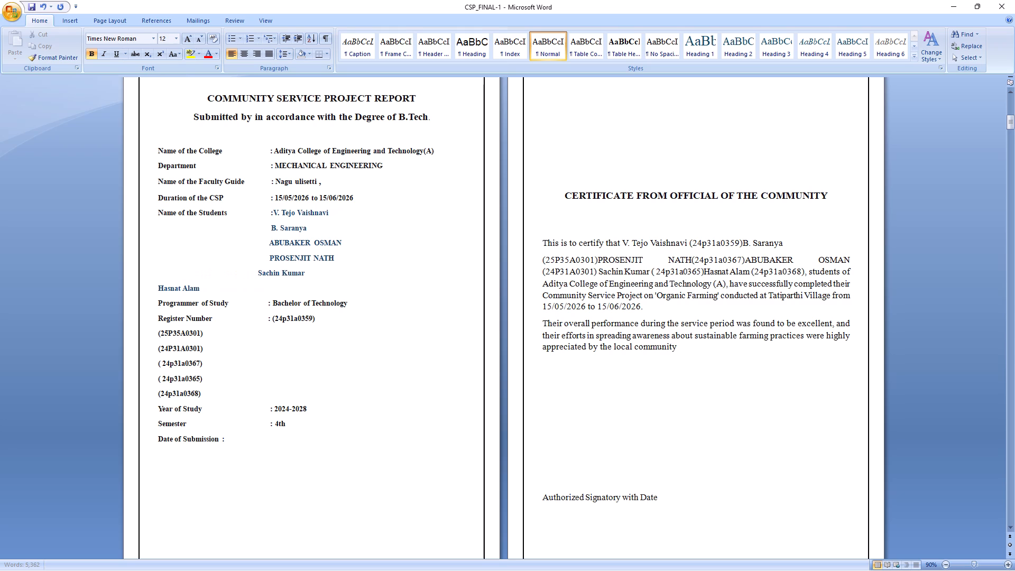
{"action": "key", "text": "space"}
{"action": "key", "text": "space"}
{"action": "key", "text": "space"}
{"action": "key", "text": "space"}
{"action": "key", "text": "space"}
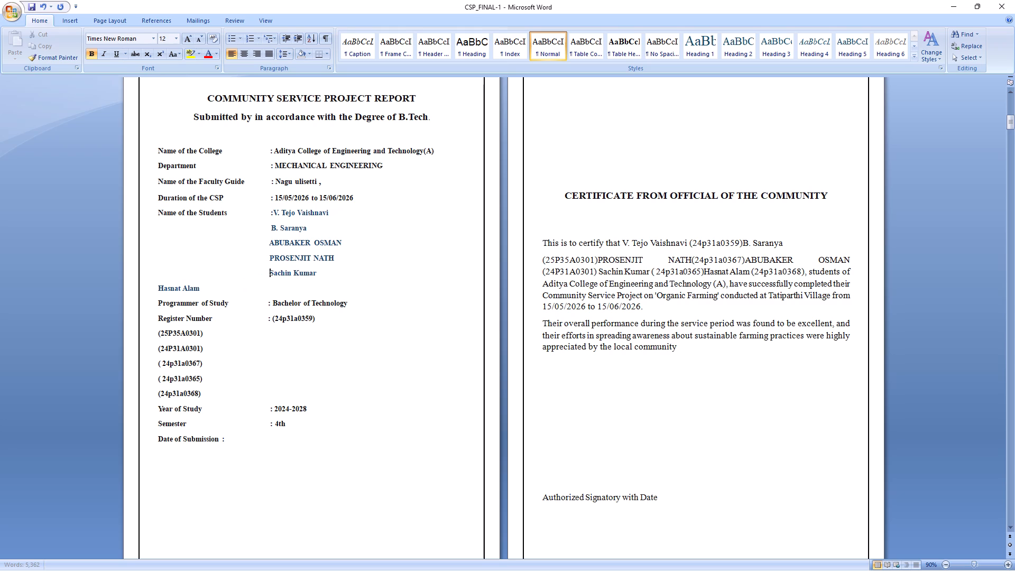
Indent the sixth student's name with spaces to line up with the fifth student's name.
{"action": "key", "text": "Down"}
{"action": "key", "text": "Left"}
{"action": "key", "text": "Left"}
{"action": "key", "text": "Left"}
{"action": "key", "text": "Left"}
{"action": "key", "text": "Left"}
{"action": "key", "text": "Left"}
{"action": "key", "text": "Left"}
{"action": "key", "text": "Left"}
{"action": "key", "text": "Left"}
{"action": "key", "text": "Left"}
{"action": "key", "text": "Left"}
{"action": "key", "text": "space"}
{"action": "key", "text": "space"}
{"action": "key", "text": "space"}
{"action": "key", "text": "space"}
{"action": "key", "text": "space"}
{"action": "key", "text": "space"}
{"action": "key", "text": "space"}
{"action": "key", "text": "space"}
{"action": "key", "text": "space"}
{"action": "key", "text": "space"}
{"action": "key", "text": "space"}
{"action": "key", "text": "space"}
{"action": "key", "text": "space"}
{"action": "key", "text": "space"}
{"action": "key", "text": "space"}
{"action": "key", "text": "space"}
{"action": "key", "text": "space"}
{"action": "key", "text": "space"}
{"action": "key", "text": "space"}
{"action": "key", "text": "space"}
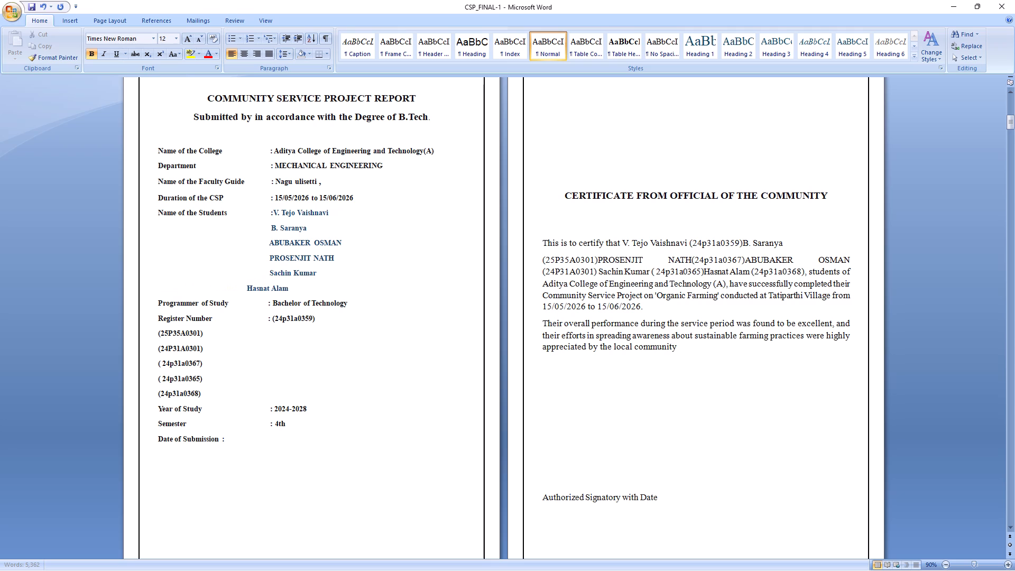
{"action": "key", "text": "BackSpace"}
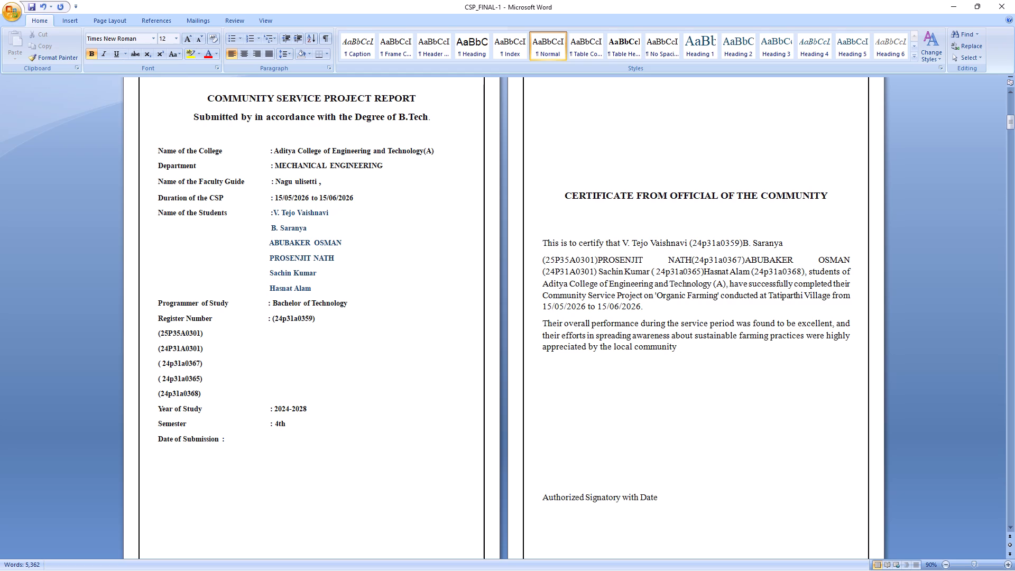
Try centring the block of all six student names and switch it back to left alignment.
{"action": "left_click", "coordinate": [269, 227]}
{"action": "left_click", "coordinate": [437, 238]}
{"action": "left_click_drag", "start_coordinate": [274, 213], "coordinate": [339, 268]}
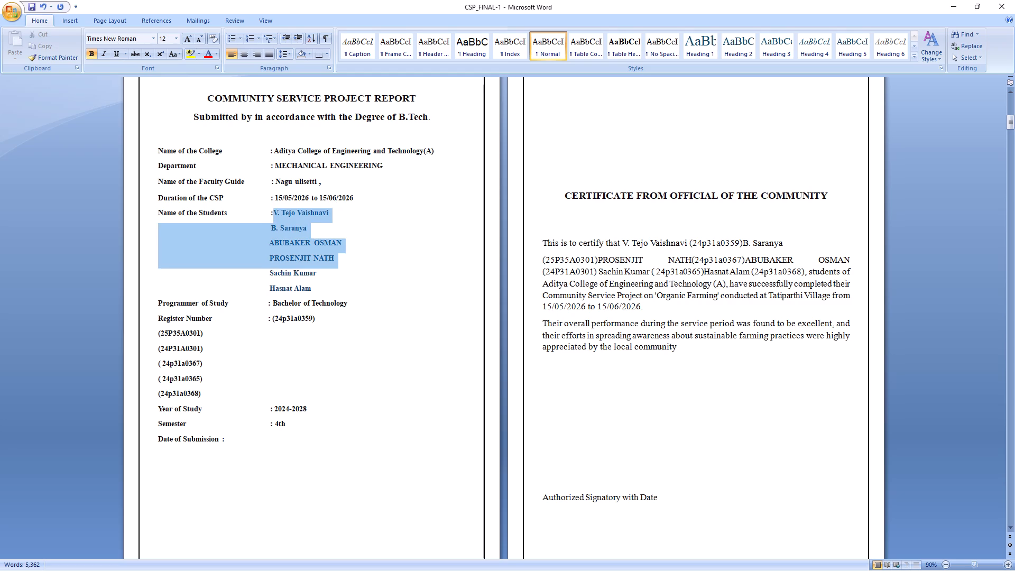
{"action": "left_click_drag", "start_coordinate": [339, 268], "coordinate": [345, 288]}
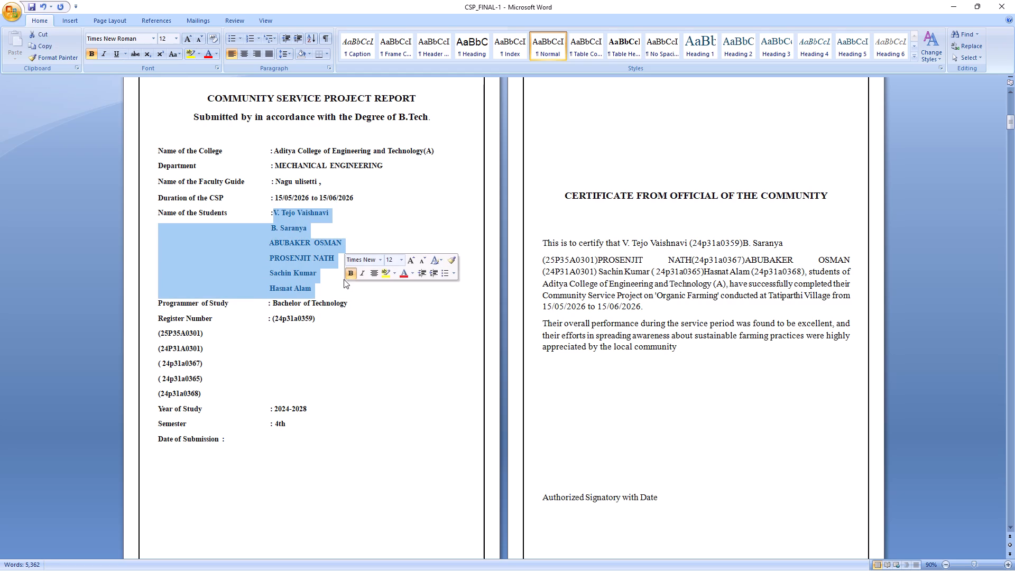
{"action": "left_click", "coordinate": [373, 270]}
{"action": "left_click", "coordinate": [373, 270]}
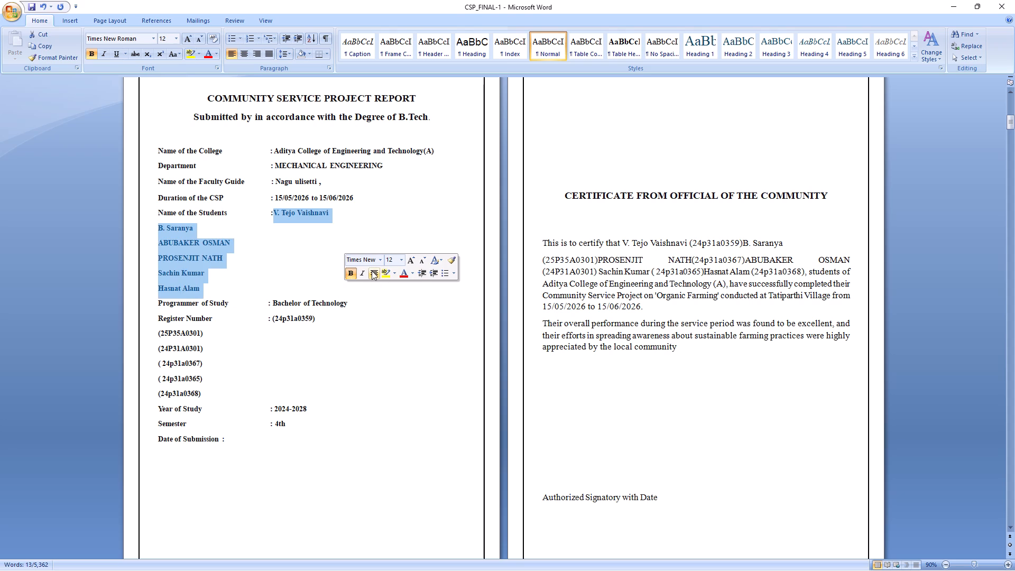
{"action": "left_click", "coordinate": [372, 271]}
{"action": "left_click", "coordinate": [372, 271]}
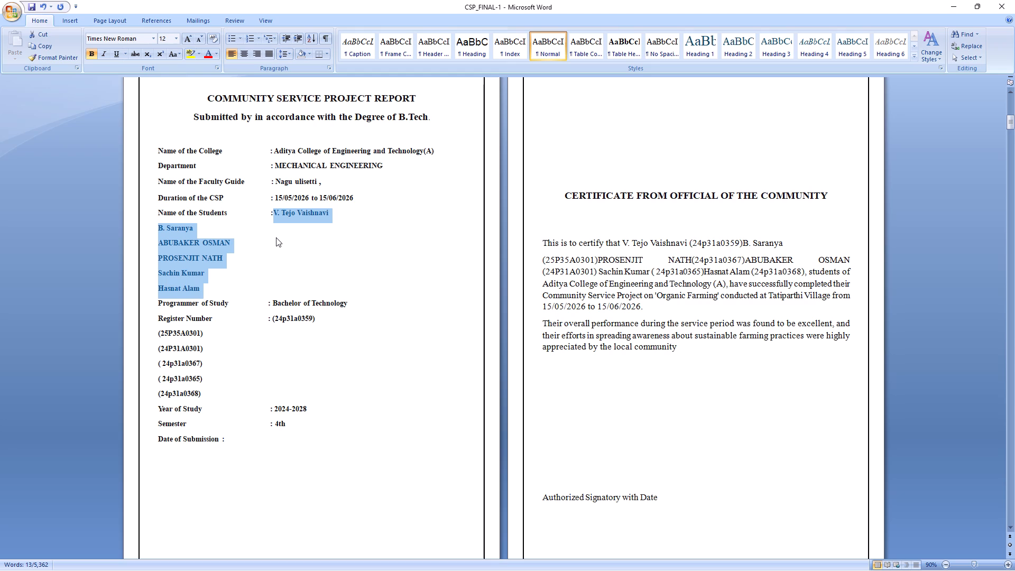
Centre the second through sixth student names on the project details page.
{"action": "left_click", "coordinate": [280, 228]}
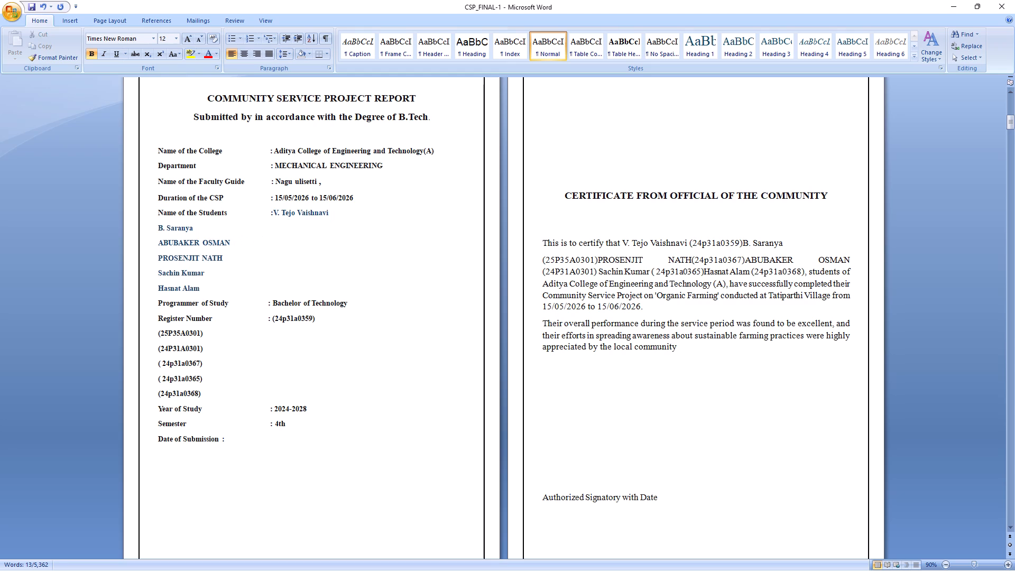
{"action": "left_click_drag", "start_coordinate": [153, 226], "coordinate": [207, 284]}
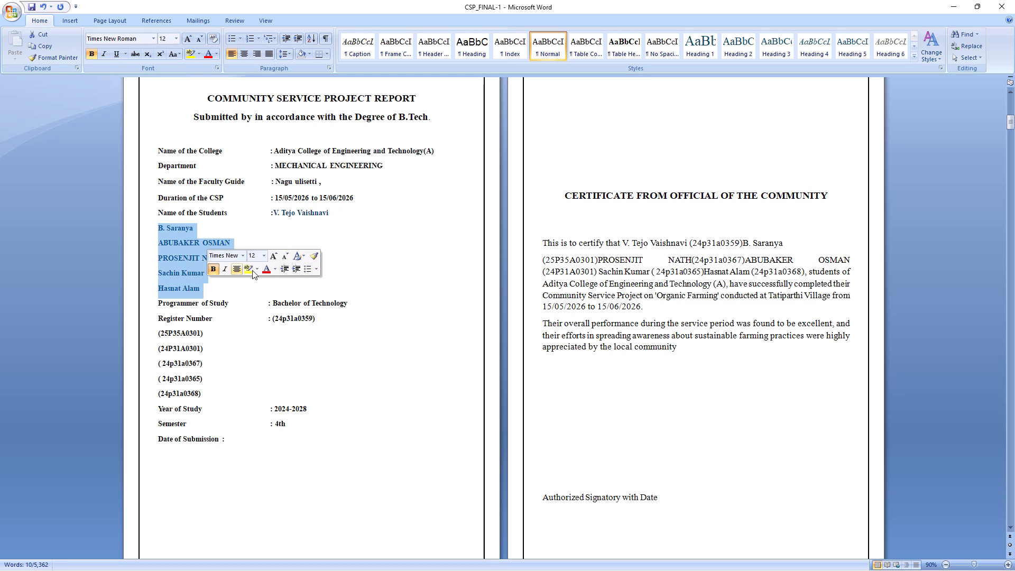
{"action": "left_click", "coordinate": [233, 268]}
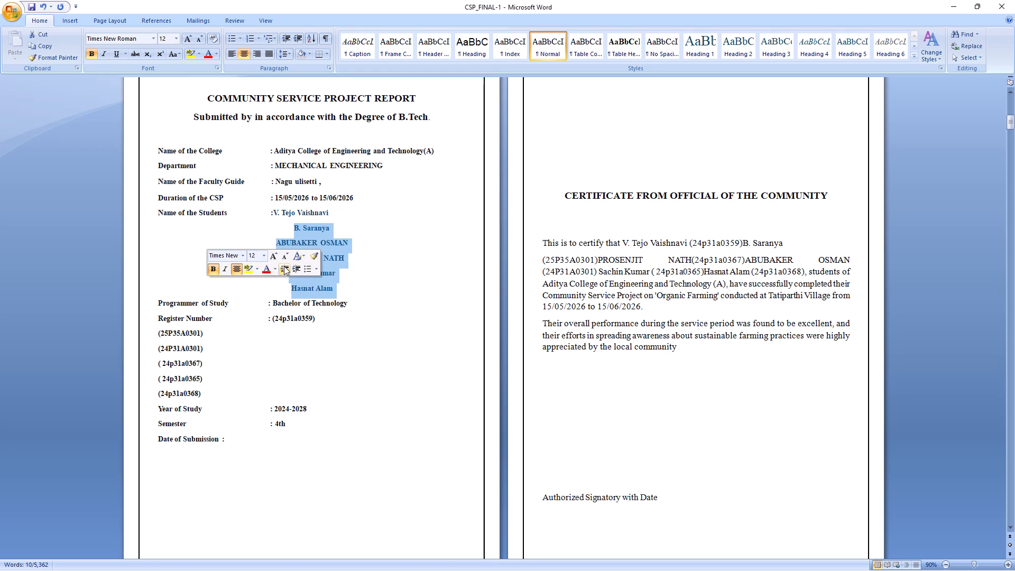
{"action": "left_click", "coordinate": [396, 238]}
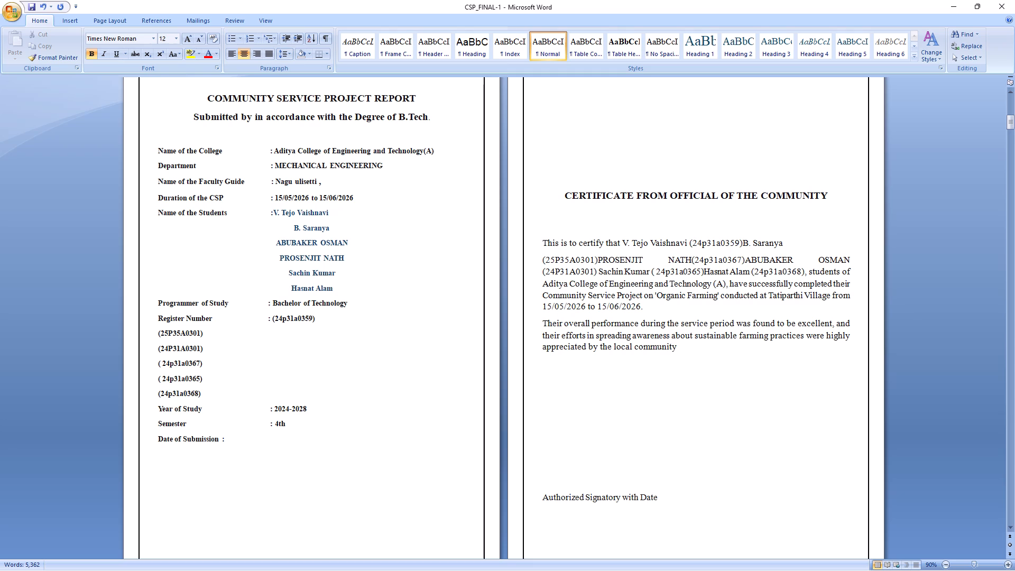
Remove the centring from the second student's name and indent it with spaces to line up beneath the first student's name.
{"action": "left_click", "coordinate": [284, 229]}
{"action": "key", "text": "BackSpace"}
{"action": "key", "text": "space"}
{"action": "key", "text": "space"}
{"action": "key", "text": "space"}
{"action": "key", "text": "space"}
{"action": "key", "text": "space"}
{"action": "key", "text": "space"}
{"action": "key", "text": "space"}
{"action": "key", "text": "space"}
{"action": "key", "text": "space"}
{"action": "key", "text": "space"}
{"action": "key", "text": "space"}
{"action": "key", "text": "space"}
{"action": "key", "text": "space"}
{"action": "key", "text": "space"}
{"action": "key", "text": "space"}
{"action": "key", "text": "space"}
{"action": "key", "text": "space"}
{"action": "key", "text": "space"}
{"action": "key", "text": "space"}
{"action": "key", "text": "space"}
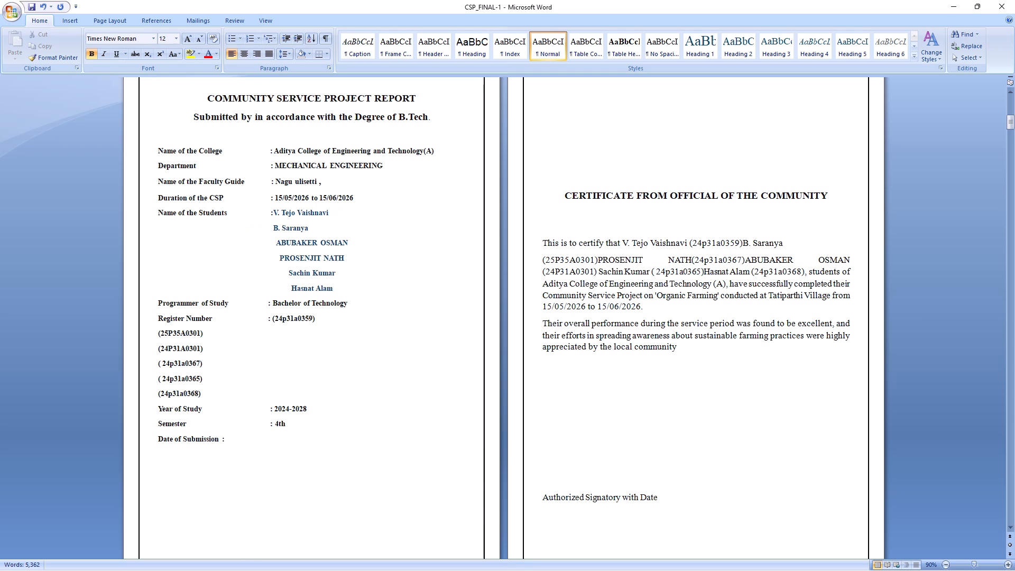
Remove the centring from the third student's name and indent it with spaces to line up under the names above.
{"action": "key", "text": "Down"}
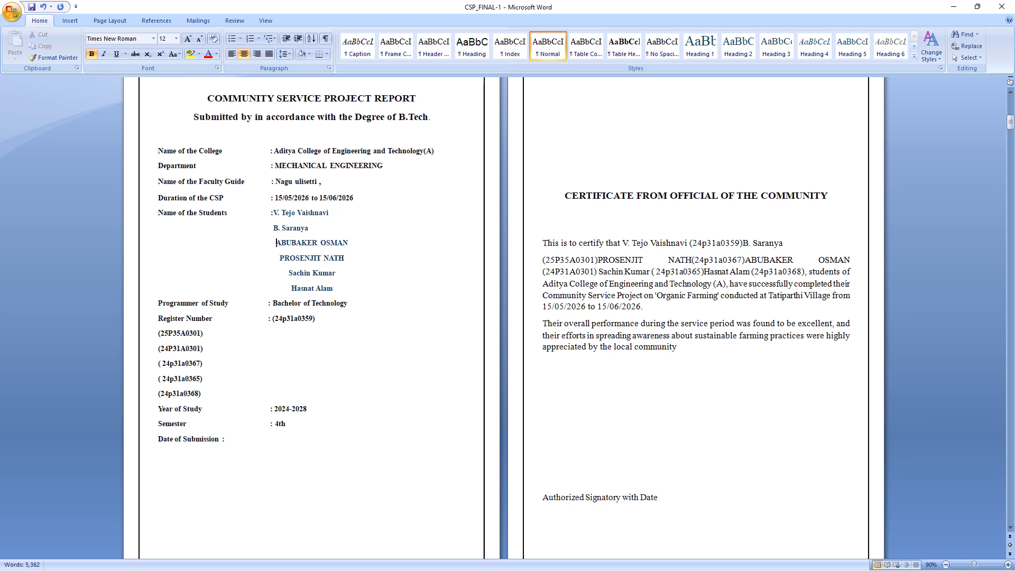
{"action": "key", "text": "BackSpace"}
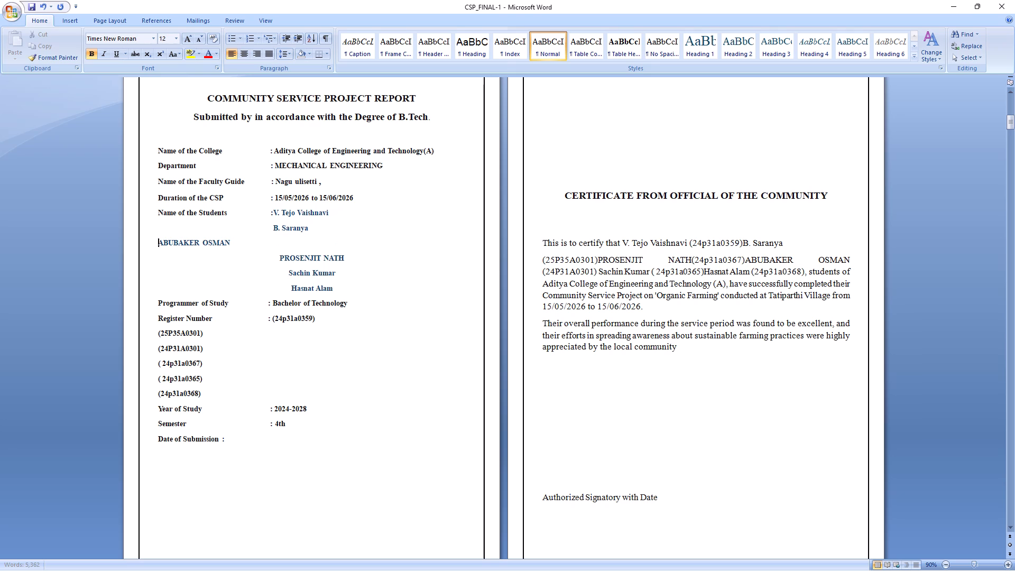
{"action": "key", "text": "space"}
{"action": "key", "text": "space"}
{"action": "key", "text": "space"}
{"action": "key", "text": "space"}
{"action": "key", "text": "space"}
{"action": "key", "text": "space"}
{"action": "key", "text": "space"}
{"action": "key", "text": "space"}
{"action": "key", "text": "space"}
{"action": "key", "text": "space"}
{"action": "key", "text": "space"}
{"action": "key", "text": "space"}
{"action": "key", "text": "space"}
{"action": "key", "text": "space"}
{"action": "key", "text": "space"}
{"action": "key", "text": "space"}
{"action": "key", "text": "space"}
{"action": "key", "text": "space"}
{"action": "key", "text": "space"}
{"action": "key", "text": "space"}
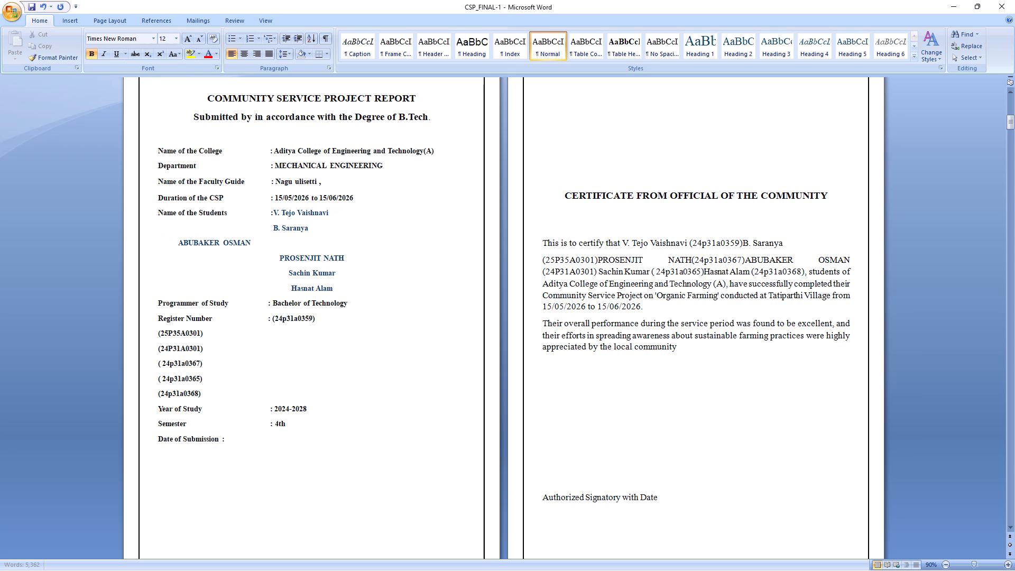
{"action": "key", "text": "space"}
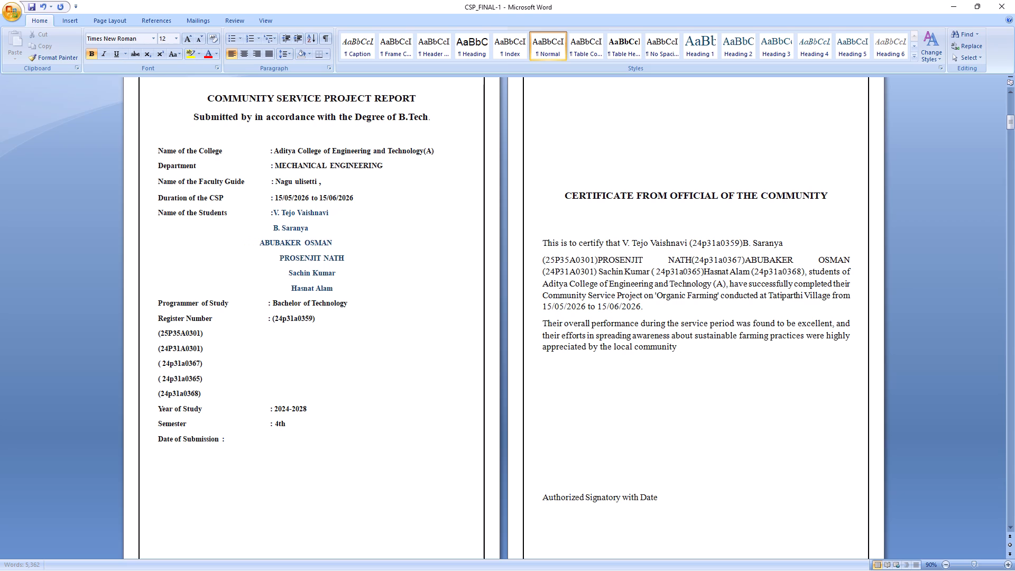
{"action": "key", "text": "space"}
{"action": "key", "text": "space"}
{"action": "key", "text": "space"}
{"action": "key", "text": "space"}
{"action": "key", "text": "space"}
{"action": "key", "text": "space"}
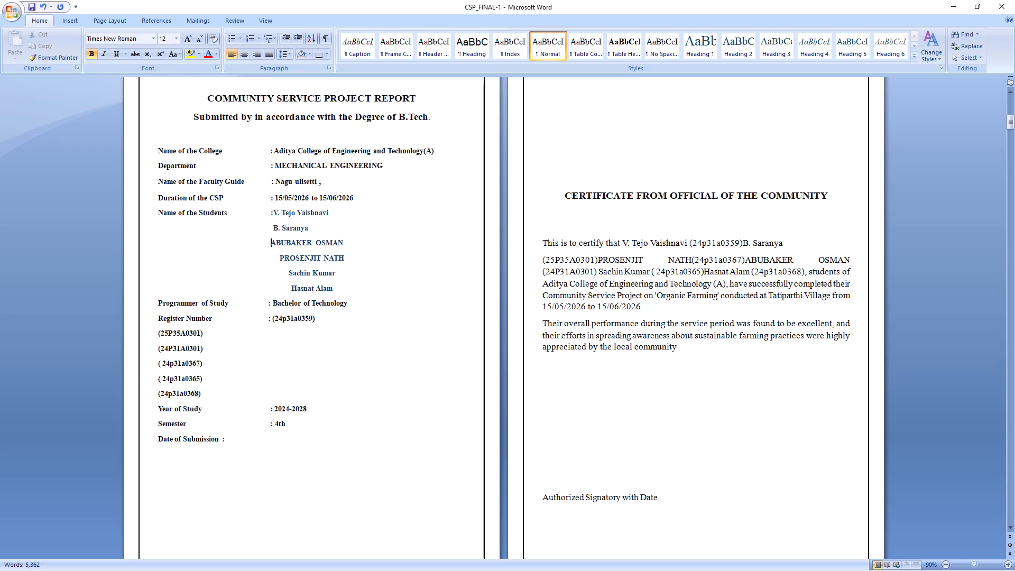
Remove the centring from the fourth student's name, keep it on its own line and indent it with spaces beneath the third student's name.
{"action": "key", "text": "Down"}
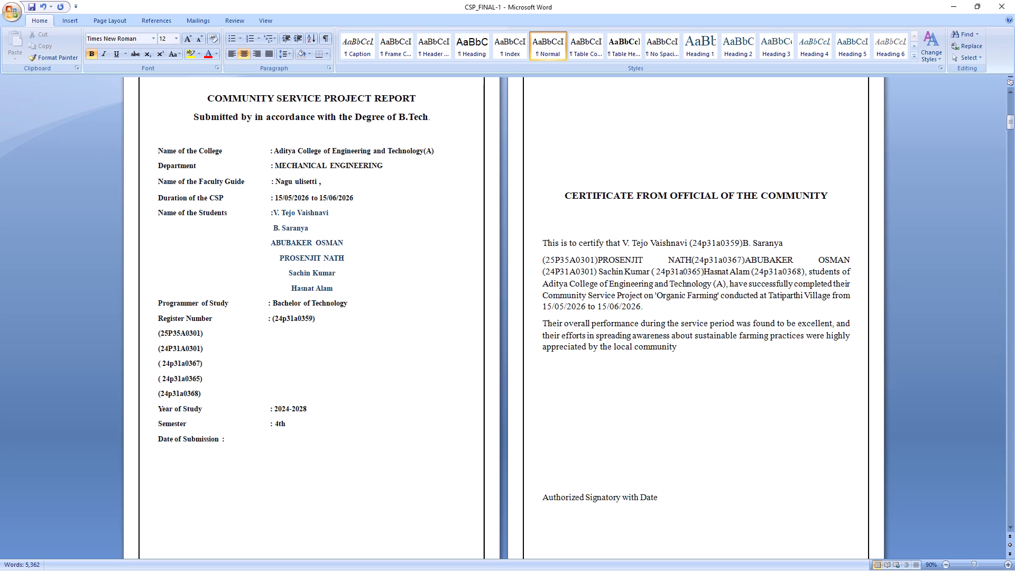
{"action": "key", "text": "BackSpace"}
{"action": "key", "text": "BackSpace"}
{"action": "key", "text": "BackSpace"}
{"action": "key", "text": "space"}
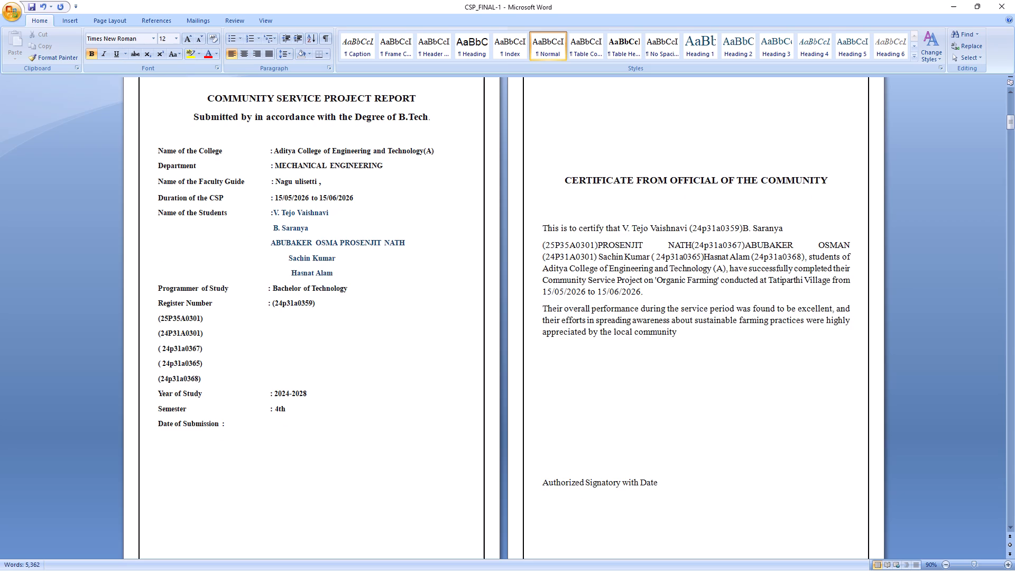
{"action": "key", "text": "Return"}
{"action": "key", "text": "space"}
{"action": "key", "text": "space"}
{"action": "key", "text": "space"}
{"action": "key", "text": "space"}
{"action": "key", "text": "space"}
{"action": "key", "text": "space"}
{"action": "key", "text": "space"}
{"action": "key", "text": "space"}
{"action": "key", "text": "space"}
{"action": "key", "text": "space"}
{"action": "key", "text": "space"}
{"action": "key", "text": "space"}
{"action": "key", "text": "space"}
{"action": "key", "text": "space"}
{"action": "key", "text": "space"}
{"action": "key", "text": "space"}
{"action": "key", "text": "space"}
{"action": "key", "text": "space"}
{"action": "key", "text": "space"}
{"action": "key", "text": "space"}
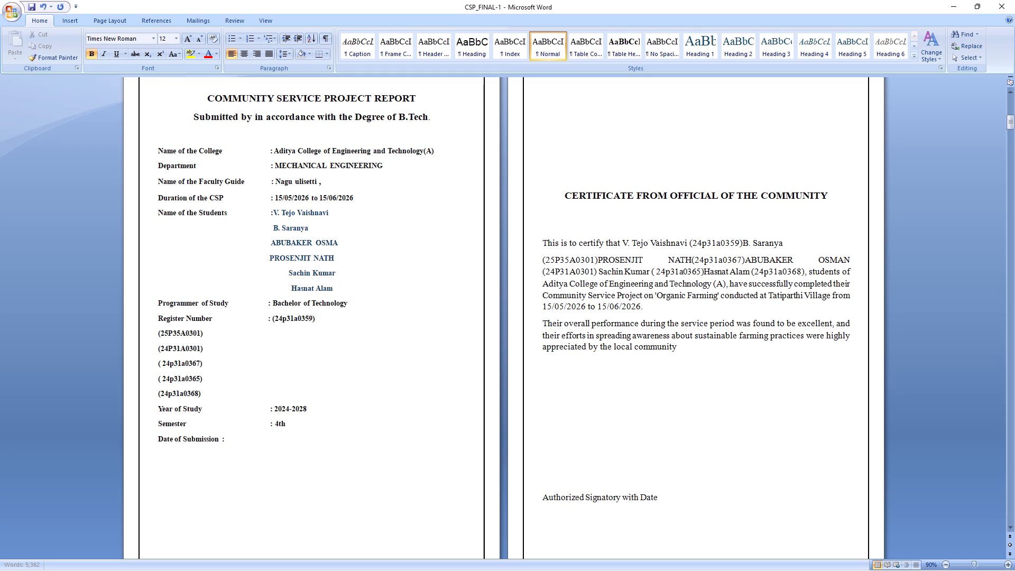
Add one more space before the fourth student's name to line it up beneath the third.
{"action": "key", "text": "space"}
Remove the centring from the fifth student's name and indent it with spaces to line up beneath the fourth student's name.
{"action": "key", "text": "Down"}
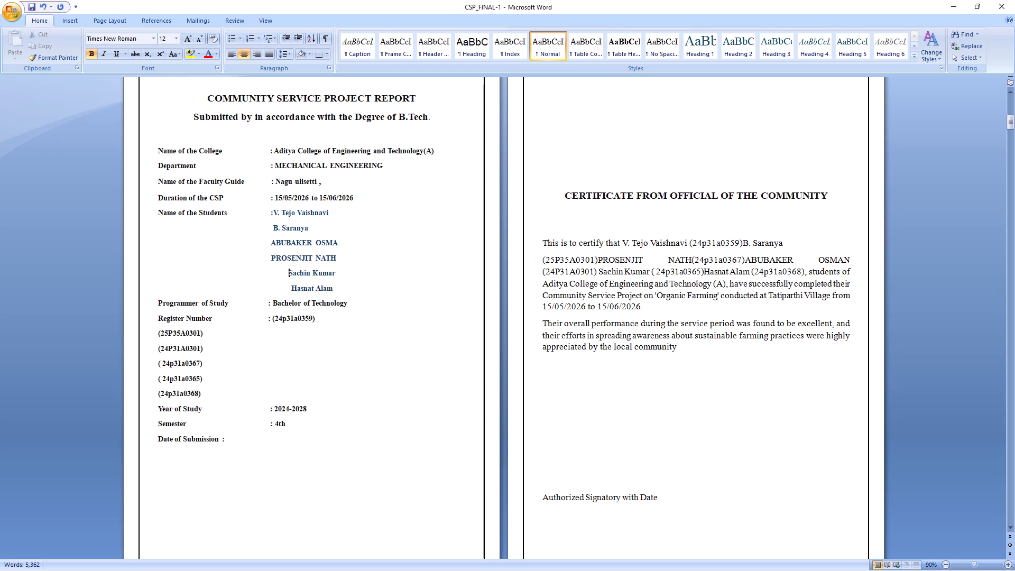
{"action": "key", "text": "BackSpace"}
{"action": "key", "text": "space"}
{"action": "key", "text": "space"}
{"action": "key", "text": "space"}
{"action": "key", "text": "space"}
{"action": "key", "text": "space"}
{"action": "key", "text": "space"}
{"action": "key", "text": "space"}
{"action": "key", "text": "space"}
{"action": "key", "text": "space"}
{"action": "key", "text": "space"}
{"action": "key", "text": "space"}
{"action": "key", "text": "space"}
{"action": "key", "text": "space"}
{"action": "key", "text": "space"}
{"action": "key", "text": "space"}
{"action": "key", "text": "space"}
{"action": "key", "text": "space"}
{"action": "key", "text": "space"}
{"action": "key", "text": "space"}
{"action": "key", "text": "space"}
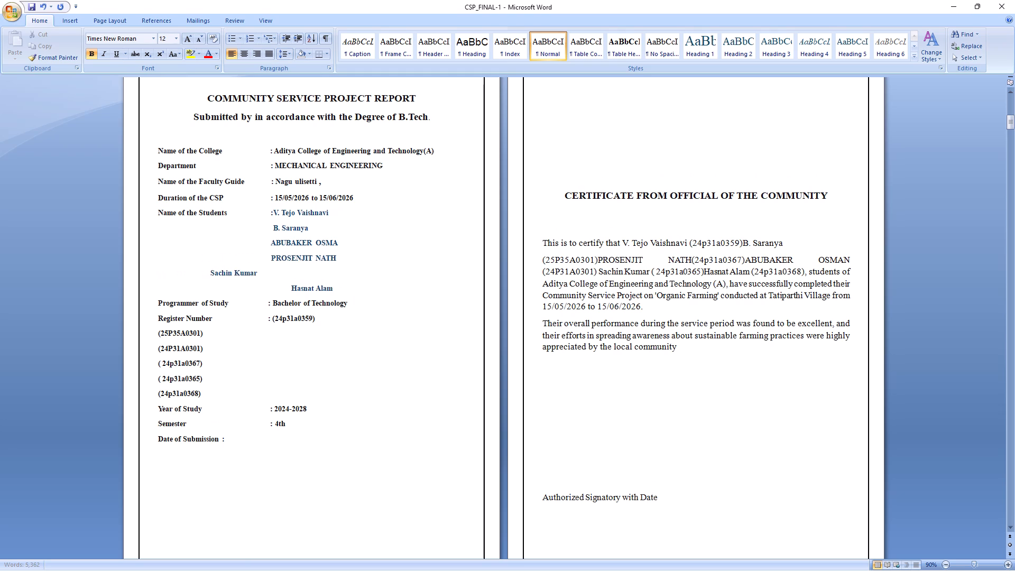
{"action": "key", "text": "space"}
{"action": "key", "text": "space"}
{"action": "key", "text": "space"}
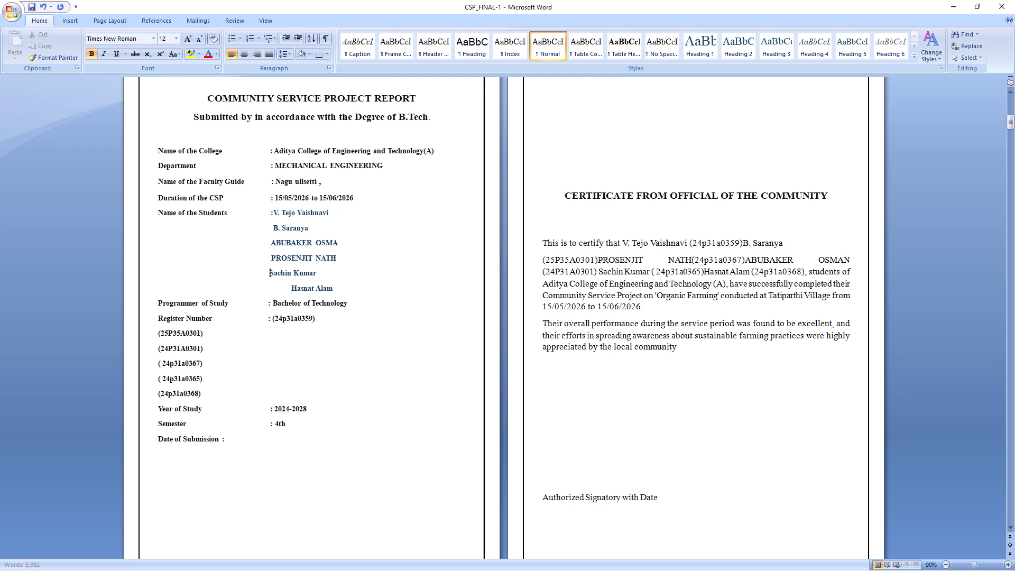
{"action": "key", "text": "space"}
{"action": "key", "text": "Left"}
{"action": "key", "text": "Left"}
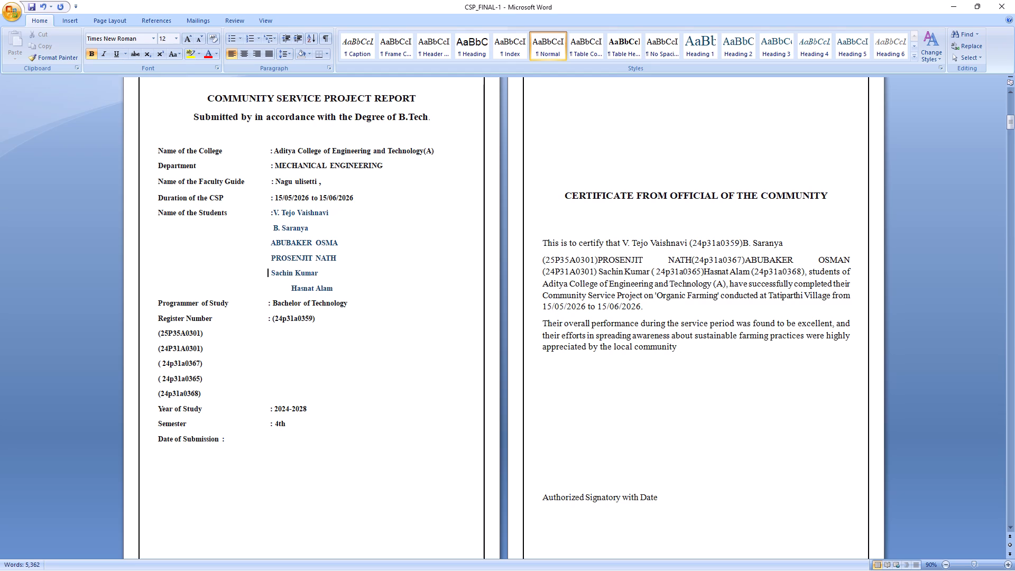
Remove the centring from the sixth student's name and indent it with spaces to line up beneath the fifth student's name.
{"action": "key", "text": "Down"}
{"action": "key", "text": "BackSpace"}
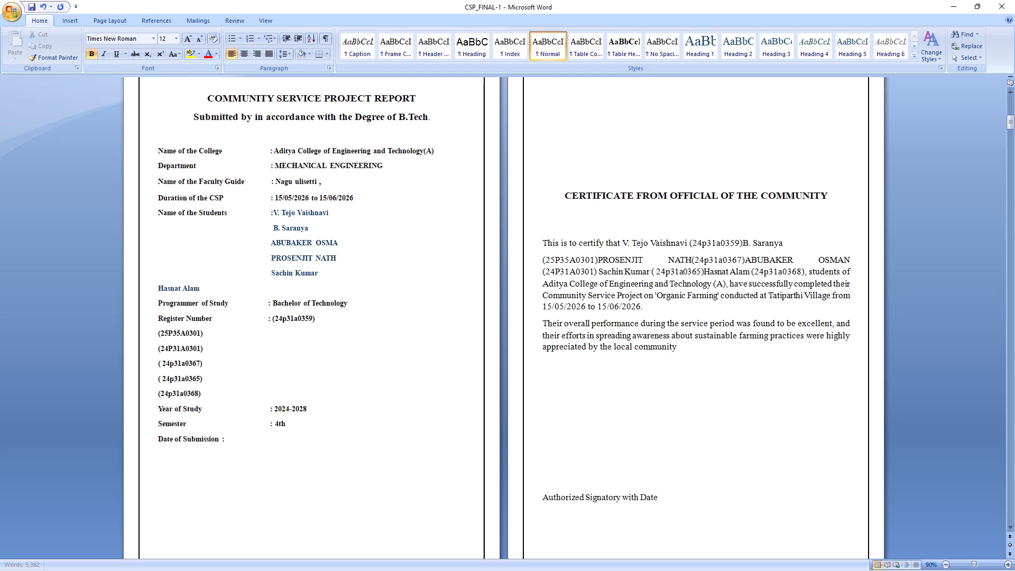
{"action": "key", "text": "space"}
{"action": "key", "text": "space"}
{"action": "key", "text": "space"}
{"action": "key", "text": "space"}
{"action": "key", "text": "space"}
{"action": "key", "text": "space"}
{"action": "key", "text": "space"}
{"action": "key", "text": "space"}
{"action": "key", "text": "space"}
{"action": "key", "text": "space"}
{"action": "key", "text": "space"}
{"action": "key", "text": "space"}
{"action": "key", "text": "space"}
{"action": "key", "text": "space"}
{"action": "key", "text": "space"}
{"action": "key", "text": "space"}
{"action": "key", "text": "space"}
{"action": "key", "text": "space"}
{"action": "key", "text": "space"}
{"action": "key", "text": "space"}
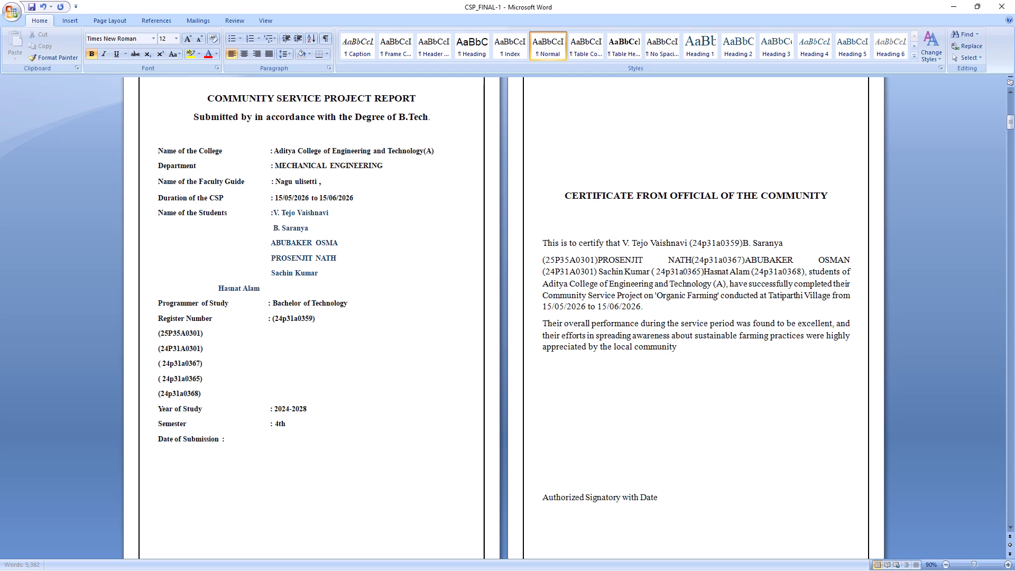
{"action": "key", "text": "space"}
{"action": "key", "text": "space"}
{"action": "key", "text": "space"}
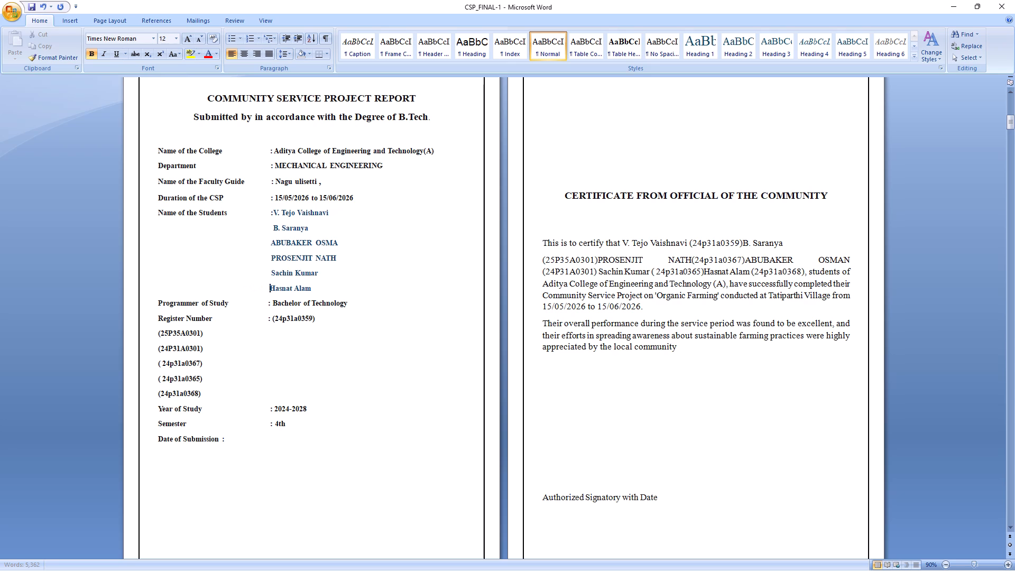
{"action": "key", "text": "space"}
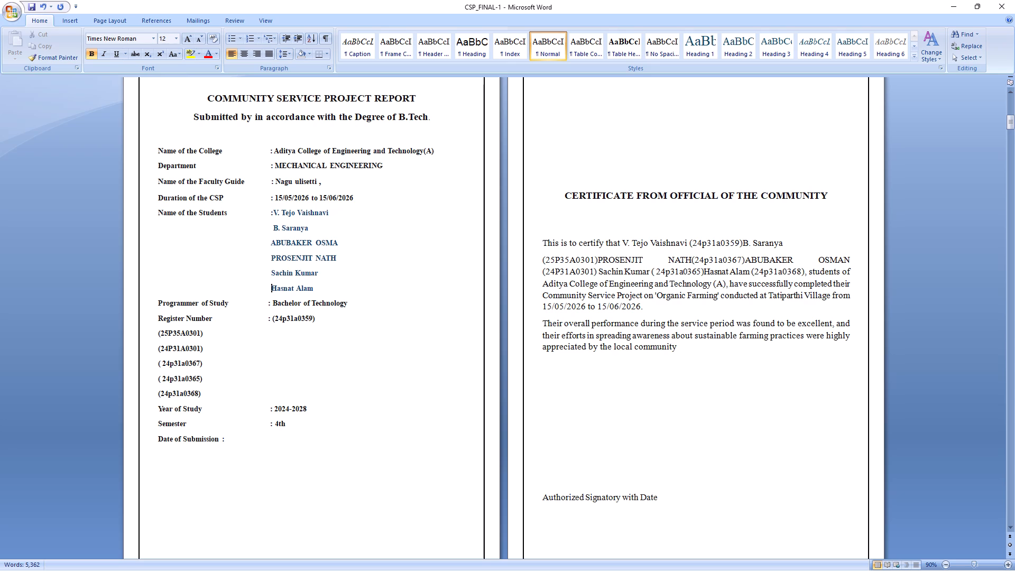
Nudge the third through sixth students' names over with extra spaces so they line up beneath the first two names.
{"action": "left_click", "coordinate": [270, 242]}
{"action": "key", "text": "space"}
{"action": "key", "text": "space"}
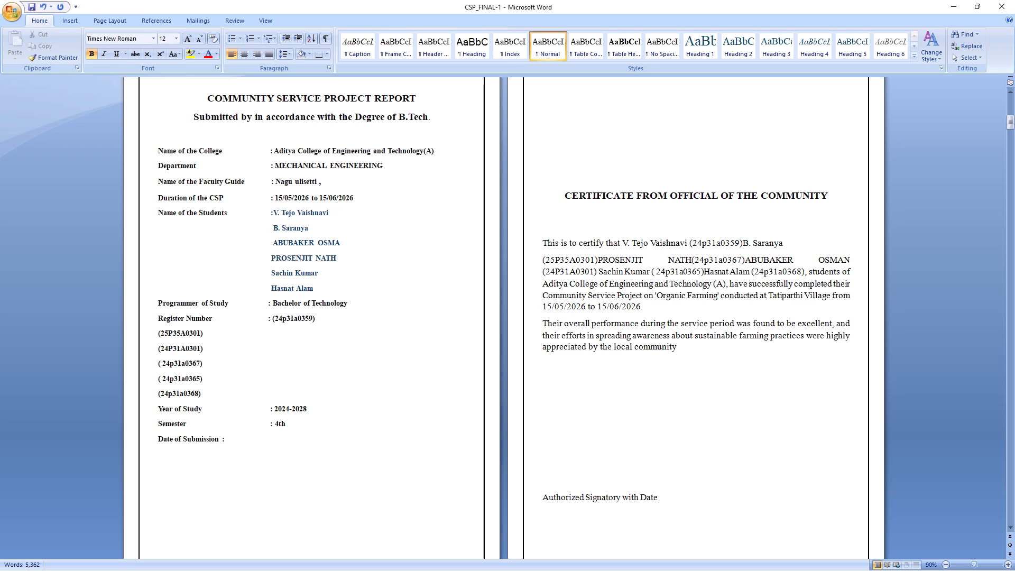
{"action": "left_click", "coordinate": [271, 261]}
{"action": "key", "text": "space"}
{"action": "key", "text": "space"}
{"action": "key", "text": "BackSpace"}
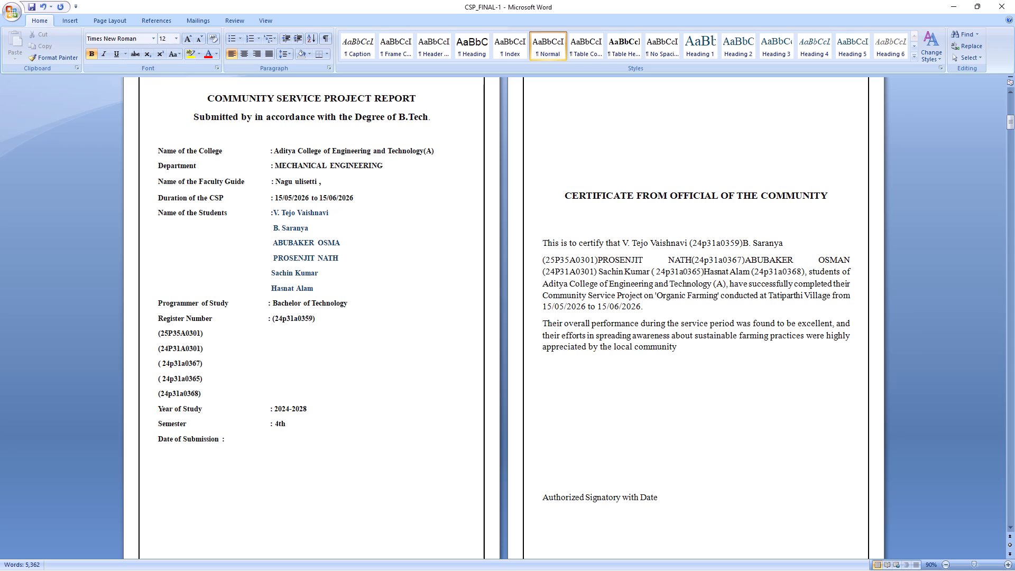
{"action": "left_click", "coordinate": [269, 275]}
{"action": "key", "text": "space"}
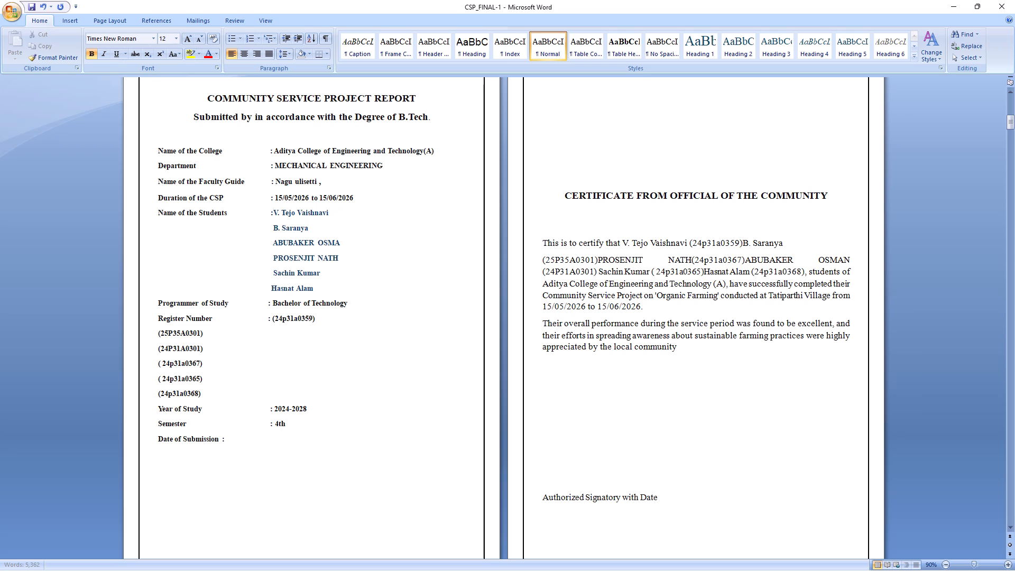
{"action": "left_click", "coordinate": [270, 287]}
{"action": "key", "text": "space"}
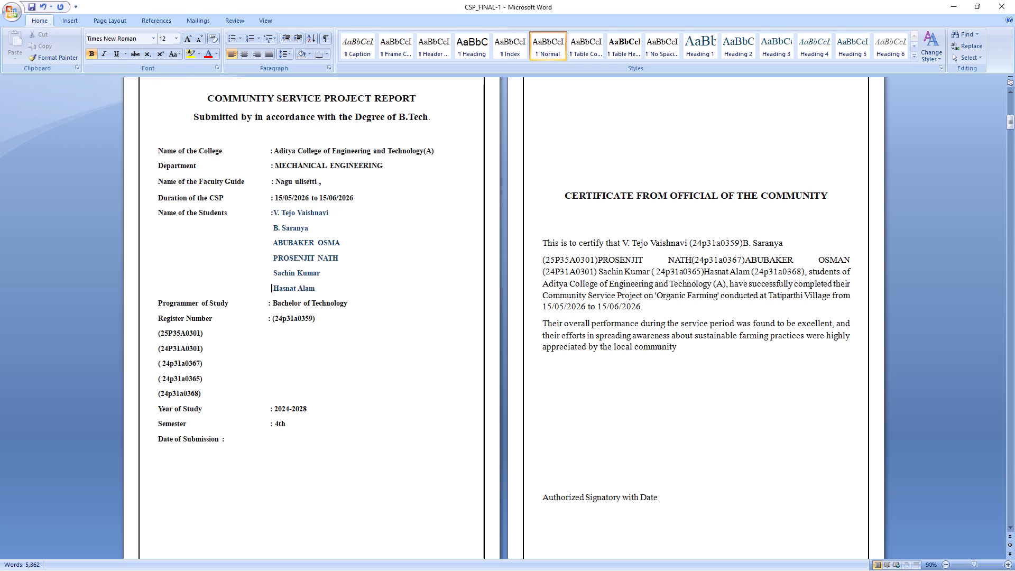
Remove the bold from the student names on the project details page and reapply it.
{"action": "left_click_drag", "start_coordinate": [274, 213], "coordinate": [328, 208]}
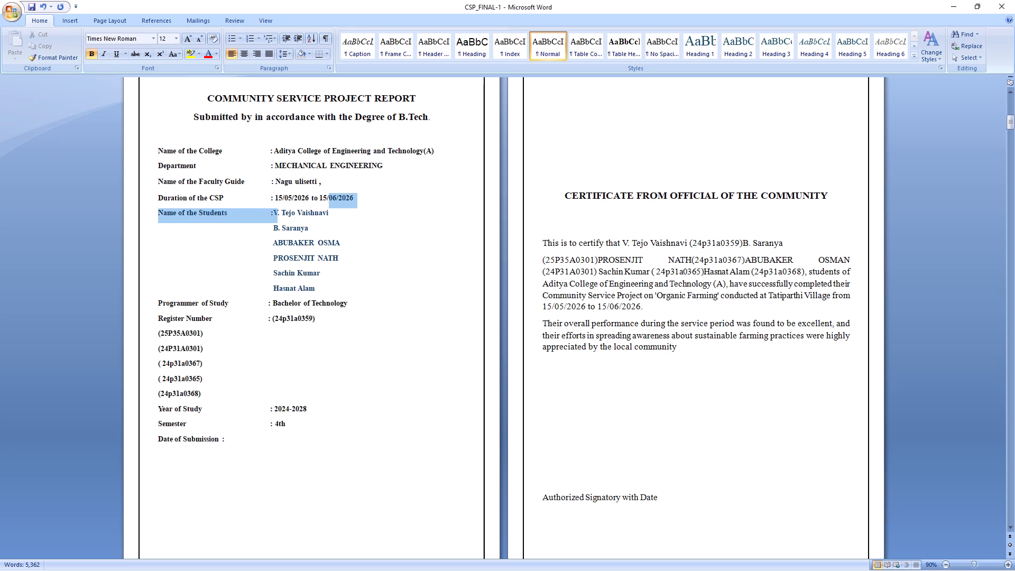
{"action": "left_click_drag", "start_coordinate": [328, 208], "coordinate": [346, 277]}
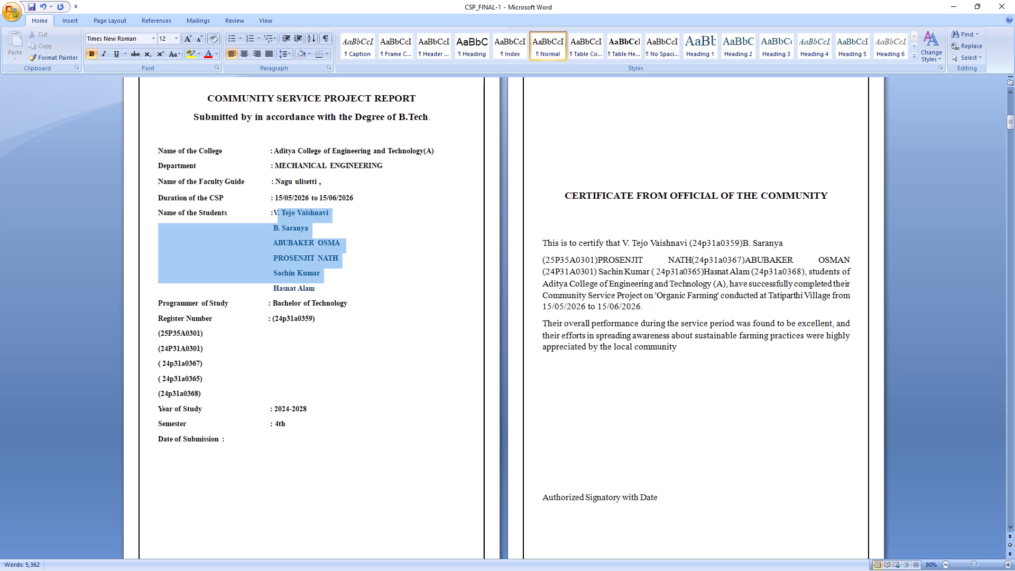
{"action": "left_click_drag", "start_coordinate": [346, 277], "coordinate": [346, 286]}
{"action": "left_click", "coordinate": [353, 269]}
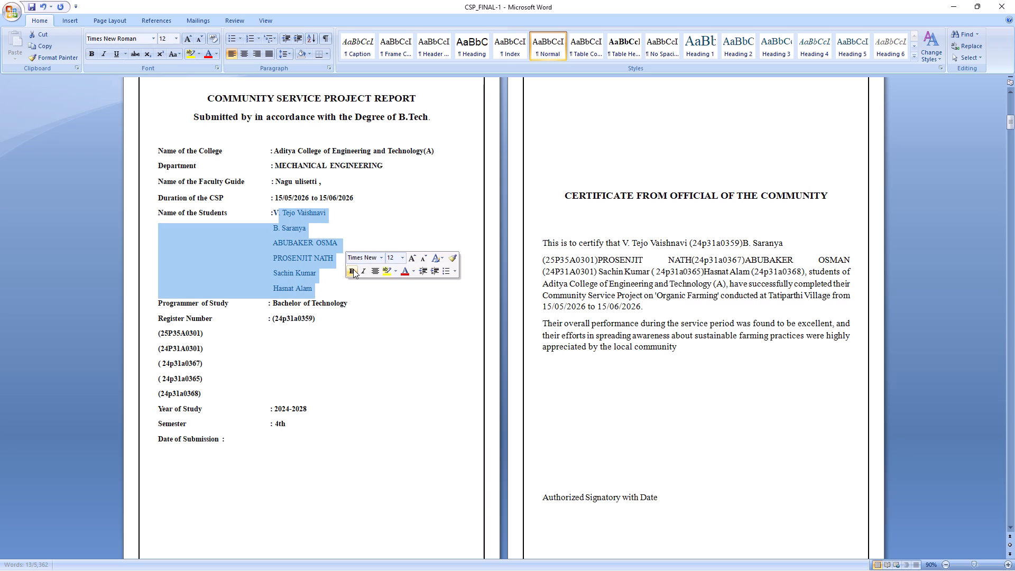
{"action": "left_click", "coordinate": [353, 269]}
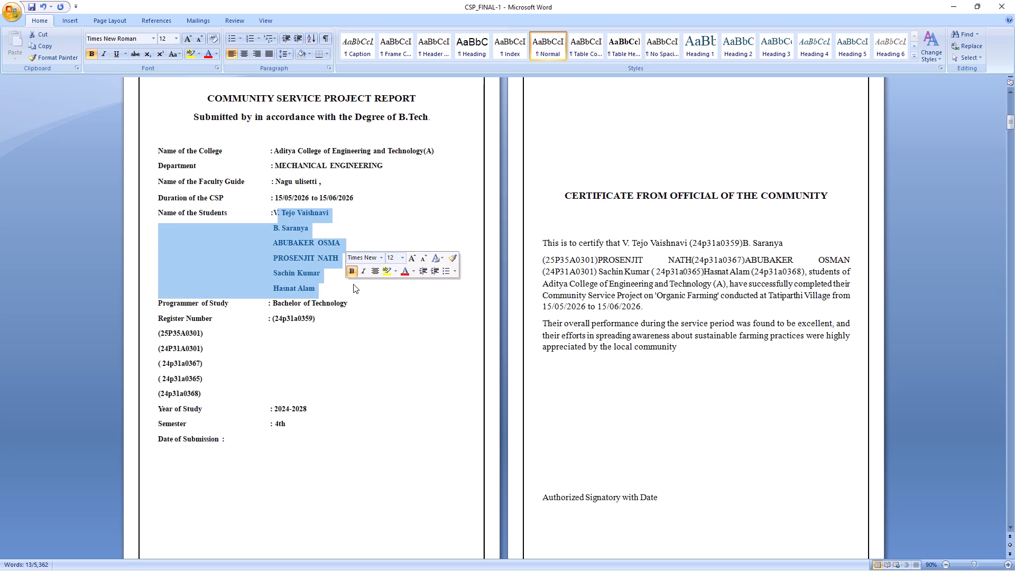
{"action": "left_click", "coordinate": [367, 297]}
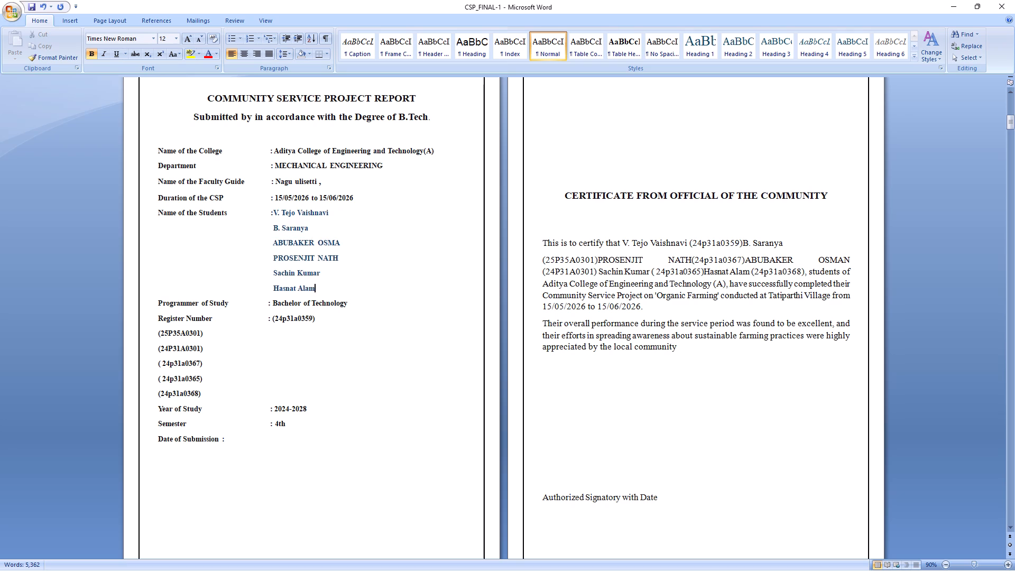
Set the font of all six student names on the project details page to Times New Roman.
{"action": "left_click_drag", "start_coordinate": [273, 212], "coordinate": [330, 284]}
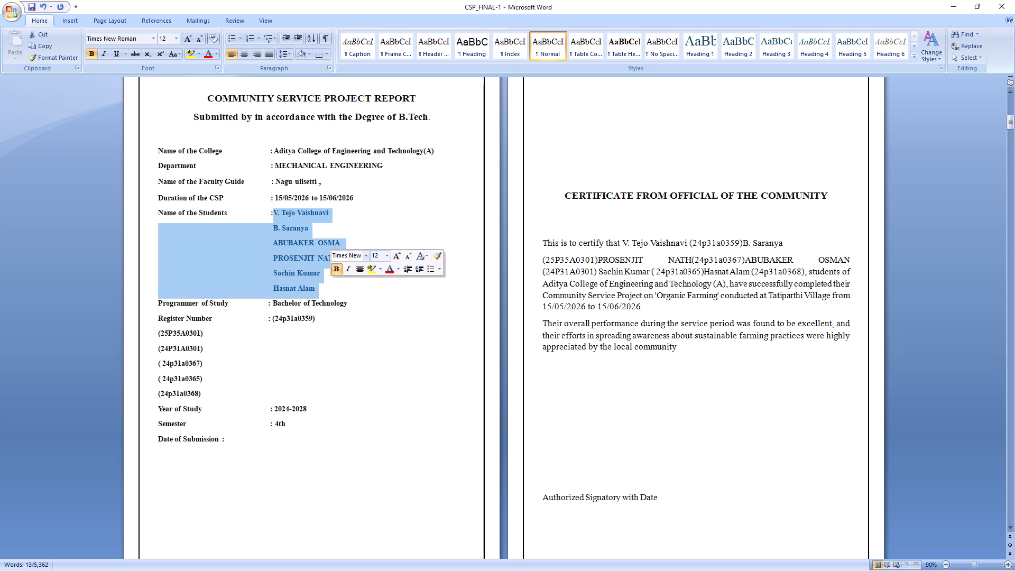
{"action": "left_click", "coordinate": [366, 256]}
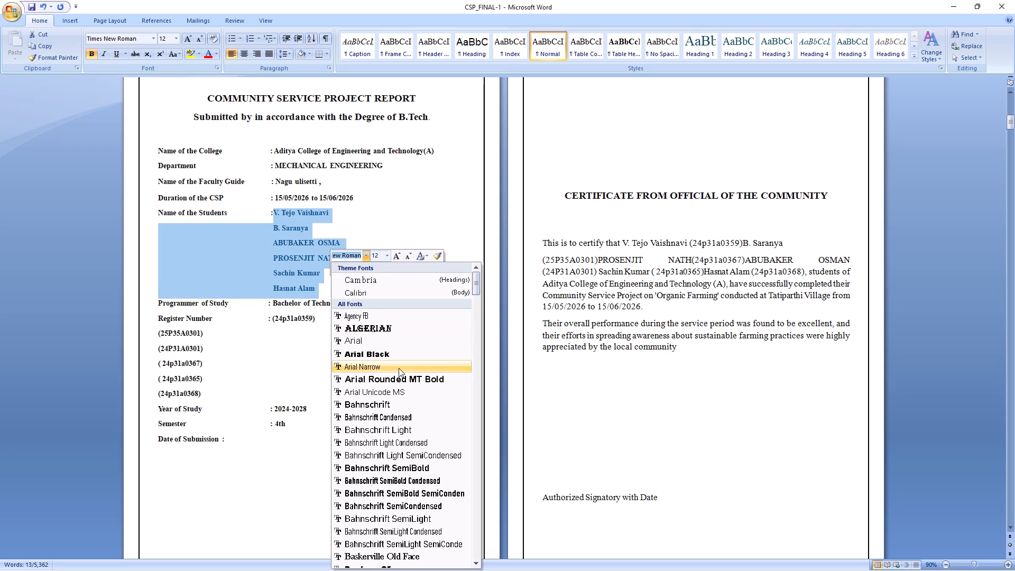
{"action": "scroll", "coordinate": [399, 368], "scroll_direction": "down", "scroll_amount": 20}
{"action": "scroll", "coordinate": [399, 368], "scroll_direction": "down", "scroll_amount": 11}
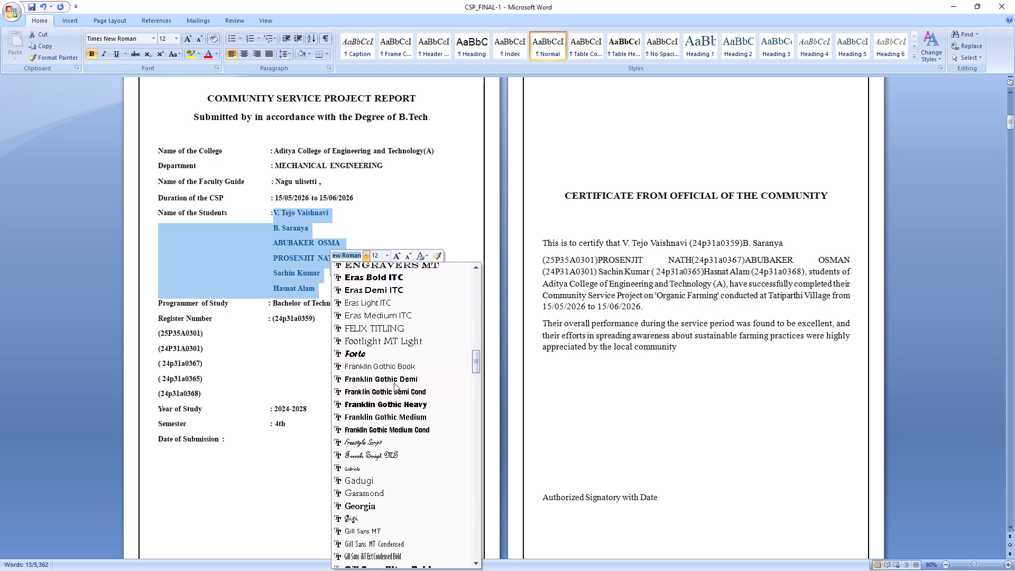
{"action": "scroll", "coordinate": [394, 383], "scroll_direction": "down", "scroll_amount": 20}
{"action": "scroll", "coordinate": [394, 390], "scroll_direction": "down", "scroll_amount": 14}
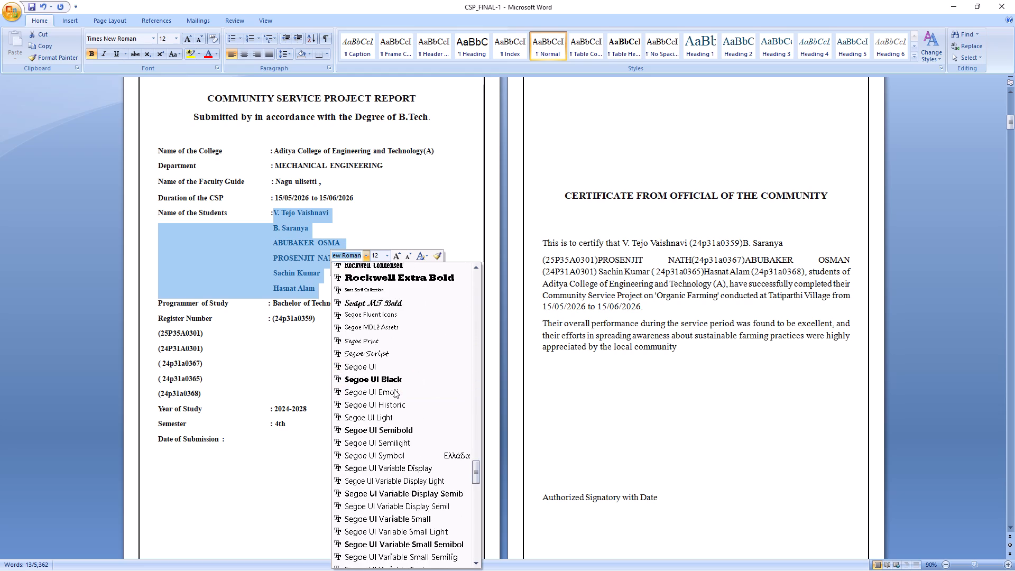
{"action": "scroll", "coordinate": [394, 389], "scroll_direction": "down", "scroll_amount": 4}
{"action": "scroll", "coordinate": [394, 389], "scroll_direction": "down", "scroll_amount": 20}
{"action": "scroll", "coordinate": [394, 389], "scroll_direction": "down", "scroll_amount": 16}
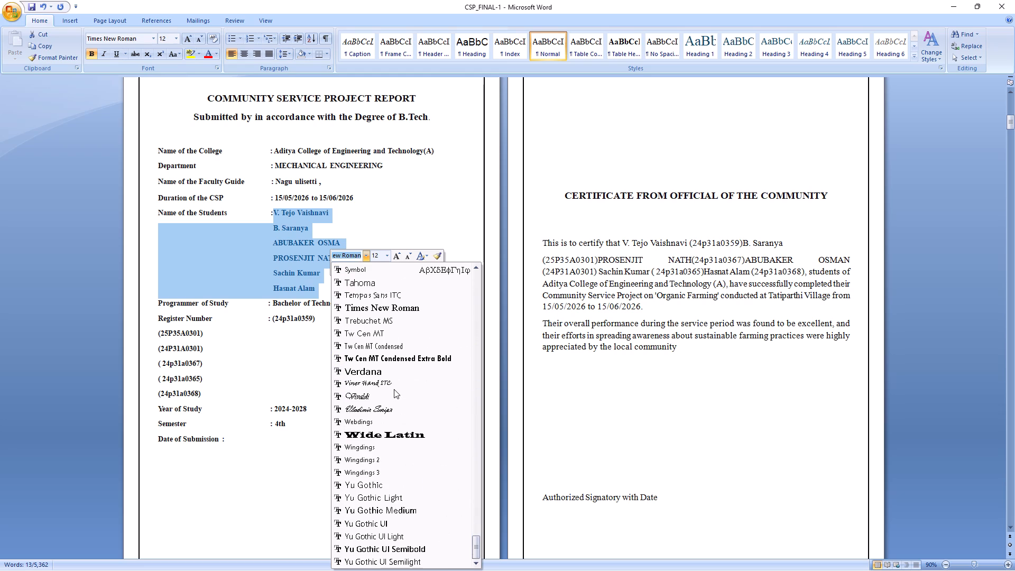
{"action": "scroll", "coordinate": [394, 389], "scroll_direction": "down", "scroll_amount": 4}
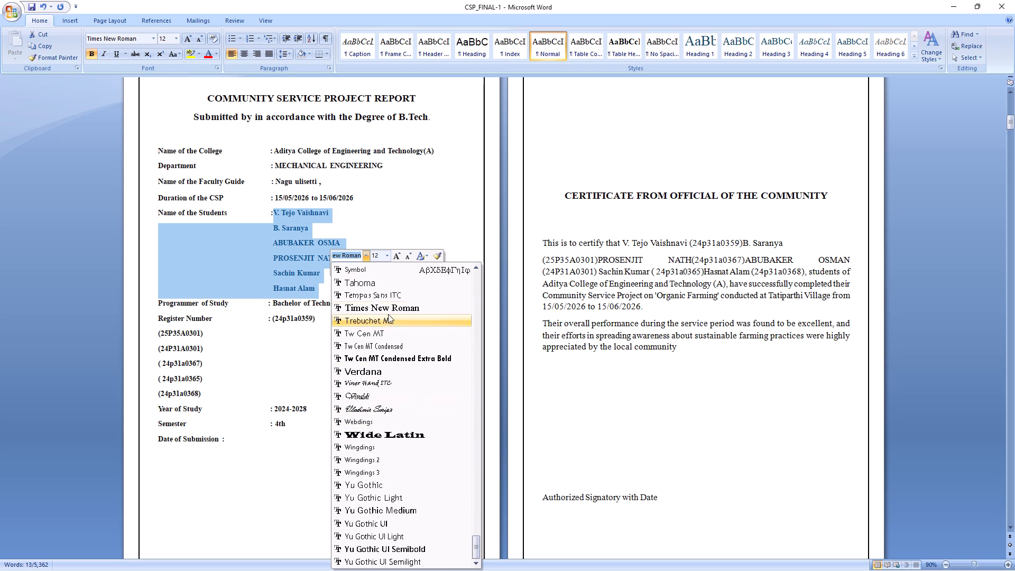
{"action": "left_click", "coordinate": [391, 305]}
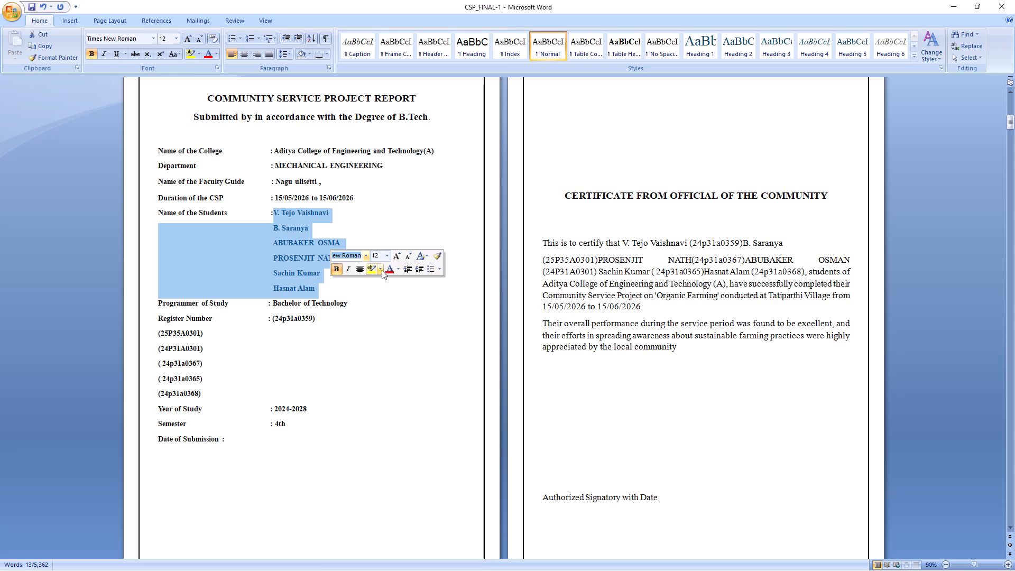
Apply the Heading quick style to the six student names on the project details page.
{"action": "left_click", "coordinate": [420, 254]}
{"action": "left_click", "coordinate": [418, 256]}
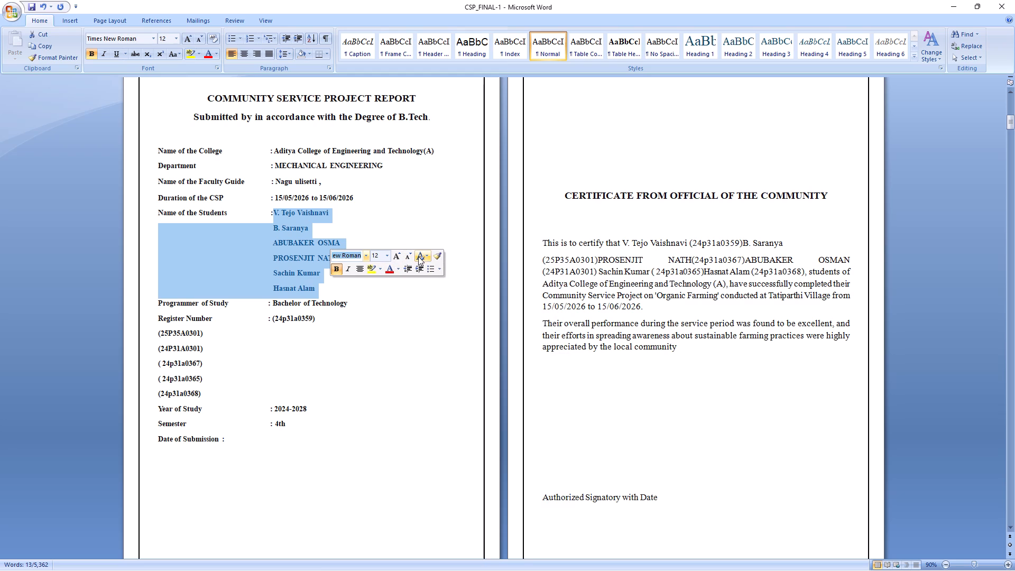
{"action": "left_click", "coordinate": [408, 229]}
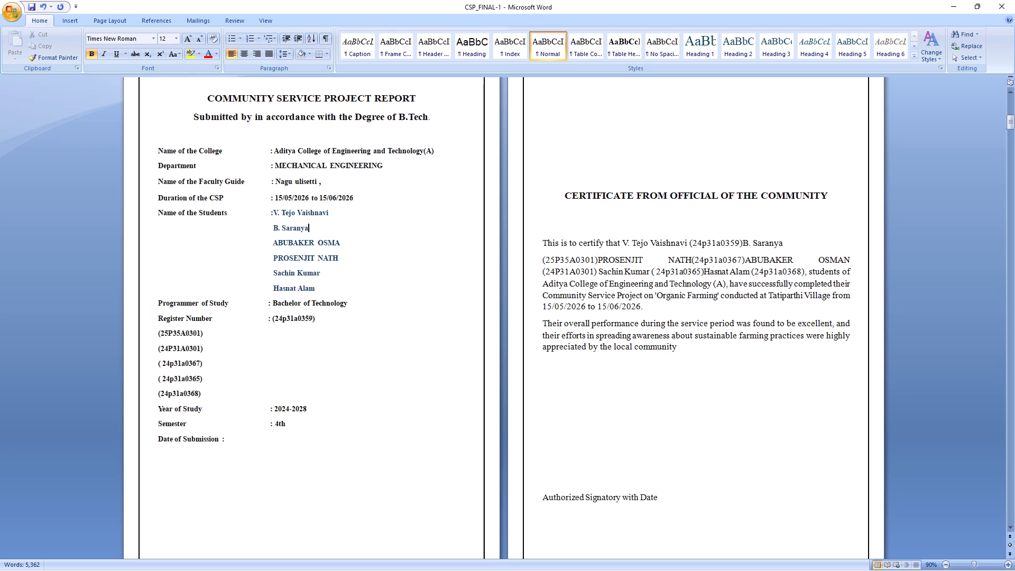
{"action": "left_click_drag", "start_coordinate": [274, 213], "coordinate": [322, 282]}
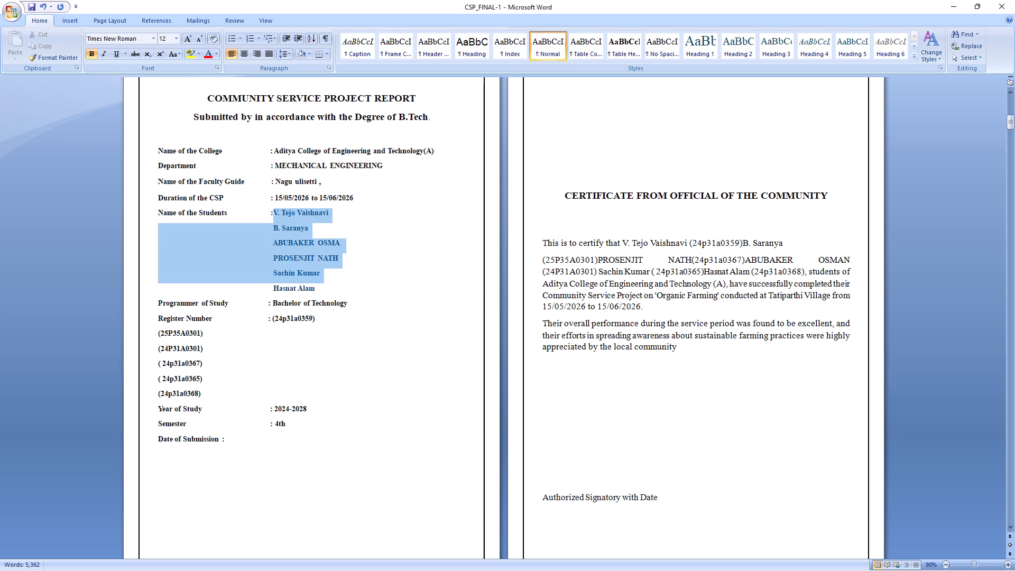
{"action": "left_click_drag", "start_coordinate": [322, 282], "coordinate": [322, 288]}
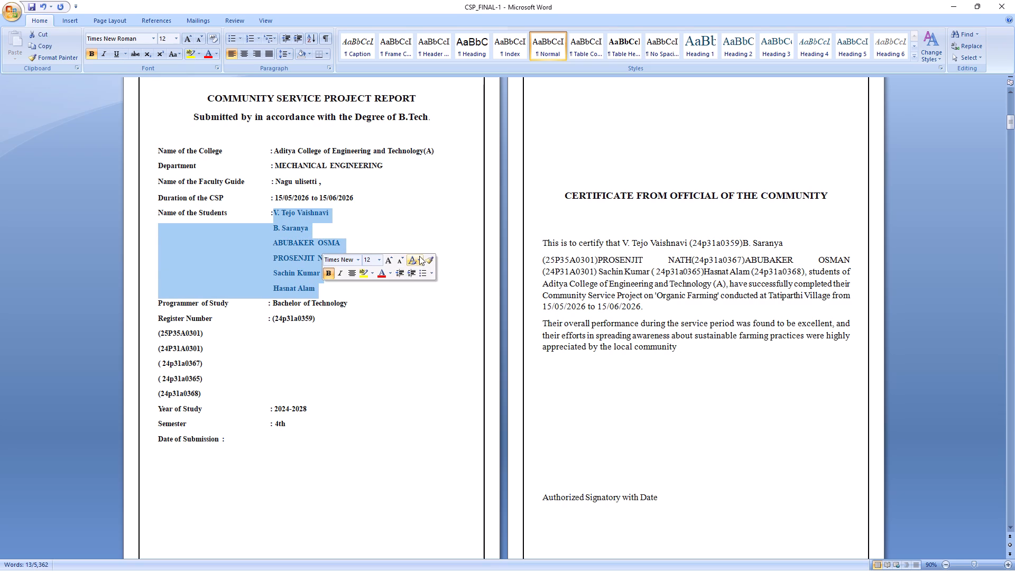
{"action": "left_click", "coordinate": [419, 256]}
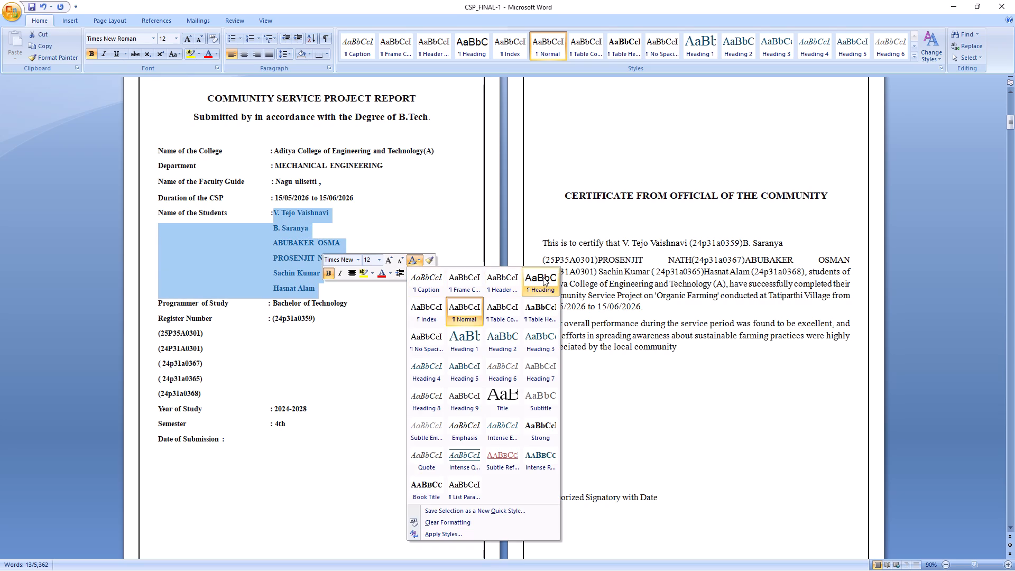
{"action": "left_click", "coordinate": [543, 277]}
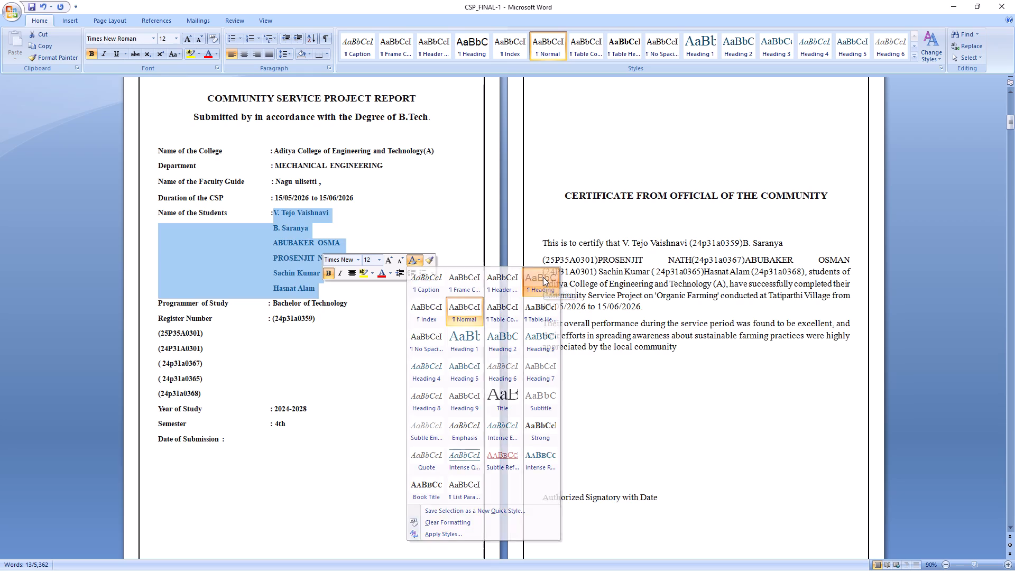
{"action": "left_click", "coordinate": [444, 309]}
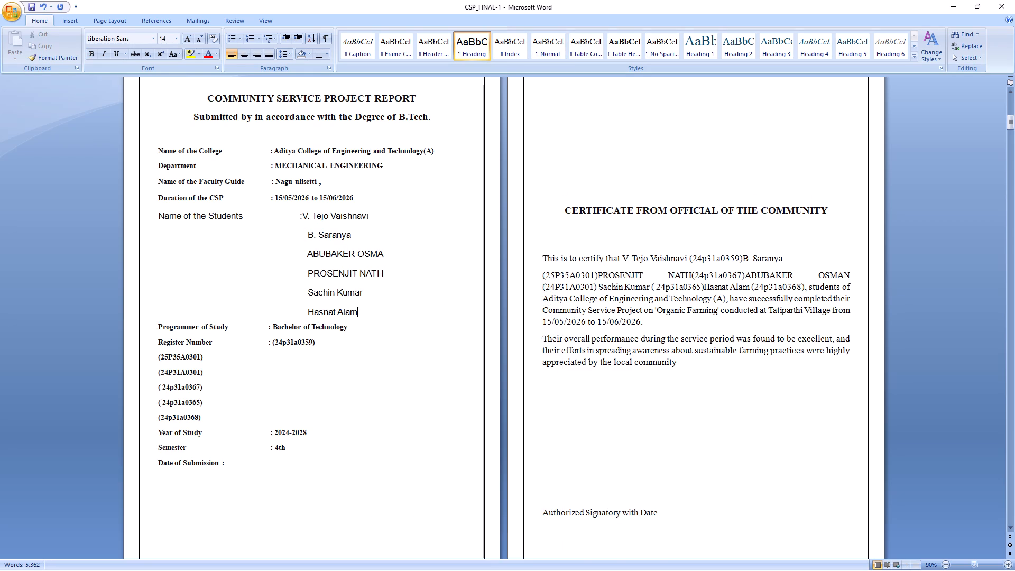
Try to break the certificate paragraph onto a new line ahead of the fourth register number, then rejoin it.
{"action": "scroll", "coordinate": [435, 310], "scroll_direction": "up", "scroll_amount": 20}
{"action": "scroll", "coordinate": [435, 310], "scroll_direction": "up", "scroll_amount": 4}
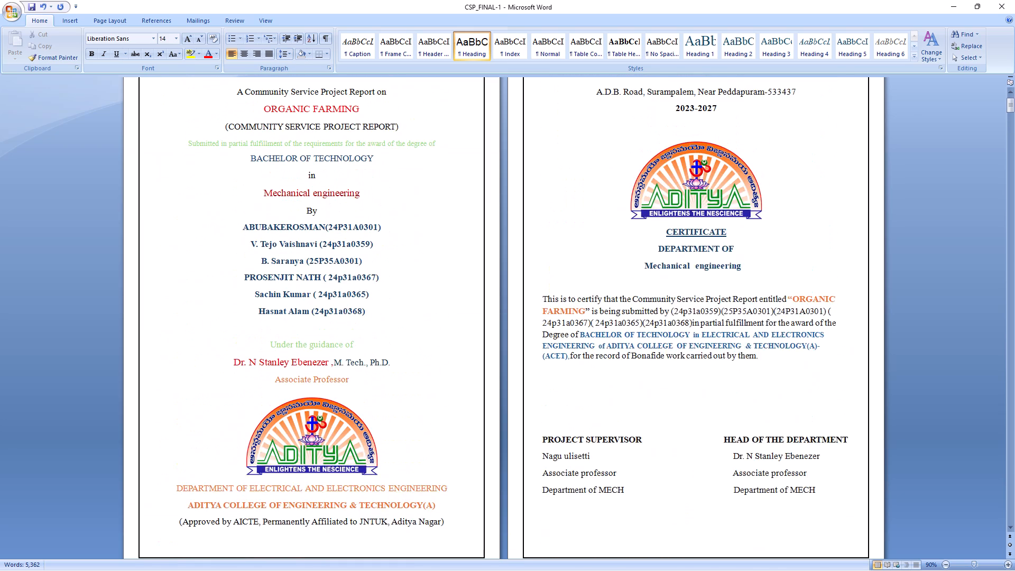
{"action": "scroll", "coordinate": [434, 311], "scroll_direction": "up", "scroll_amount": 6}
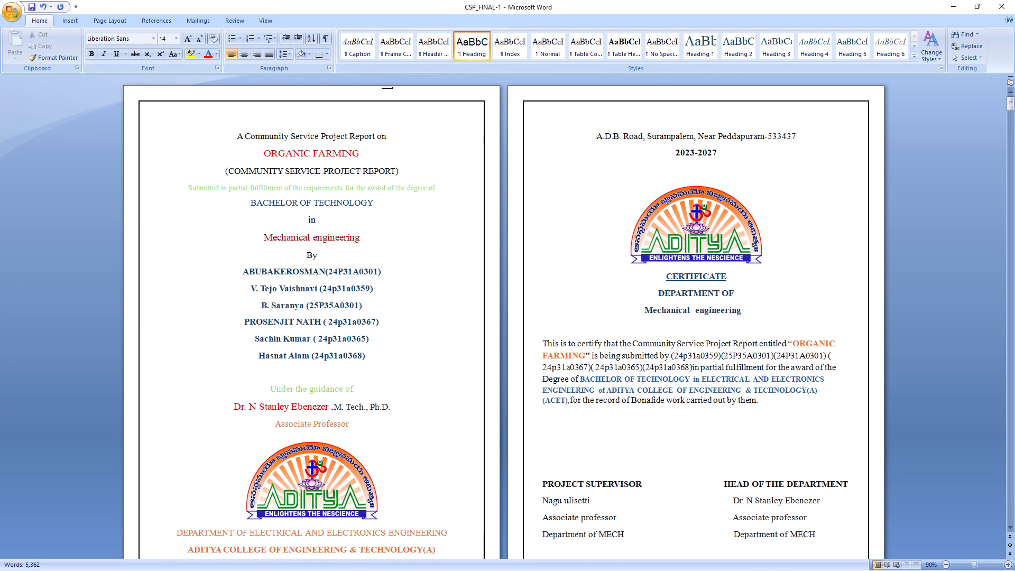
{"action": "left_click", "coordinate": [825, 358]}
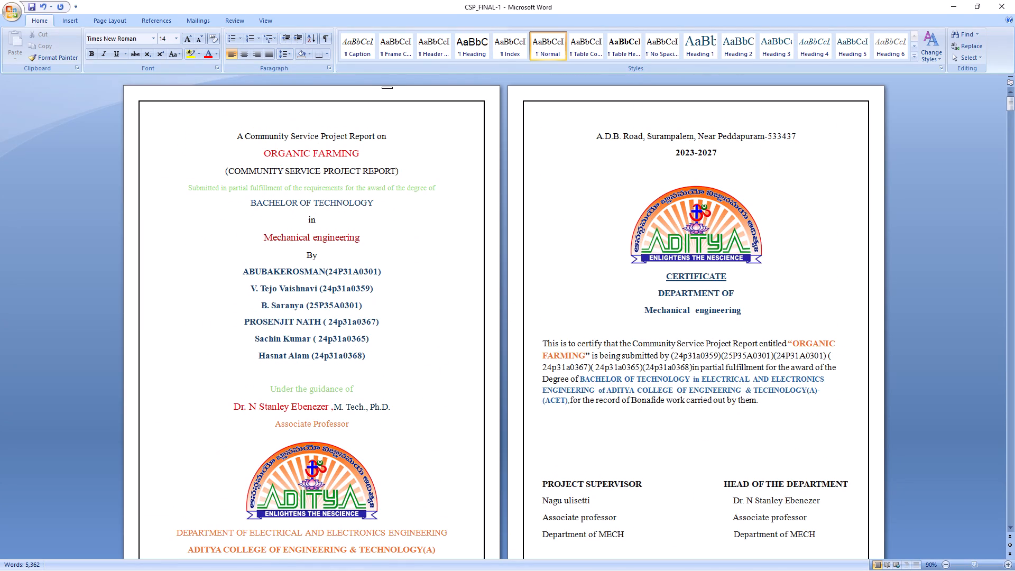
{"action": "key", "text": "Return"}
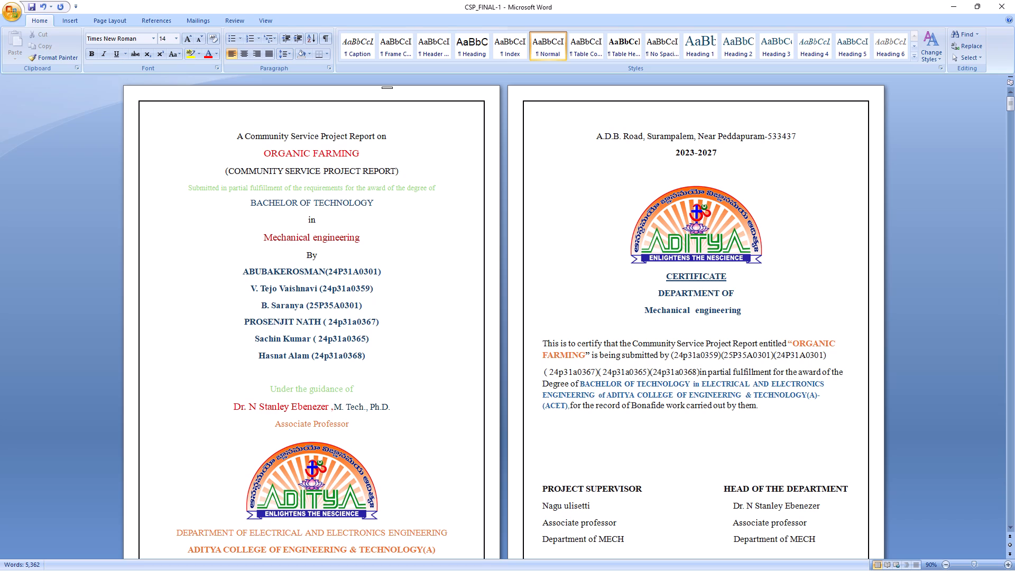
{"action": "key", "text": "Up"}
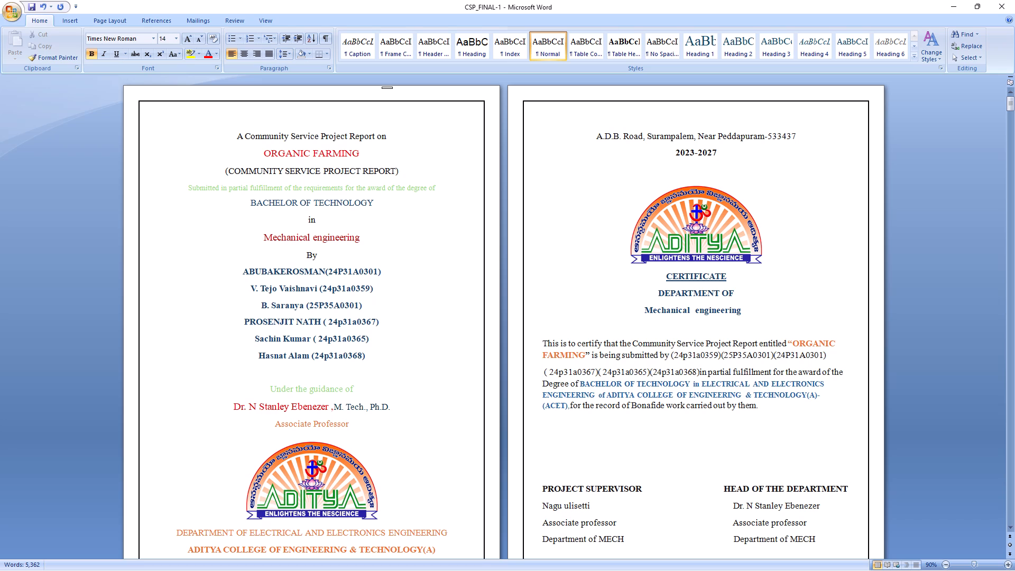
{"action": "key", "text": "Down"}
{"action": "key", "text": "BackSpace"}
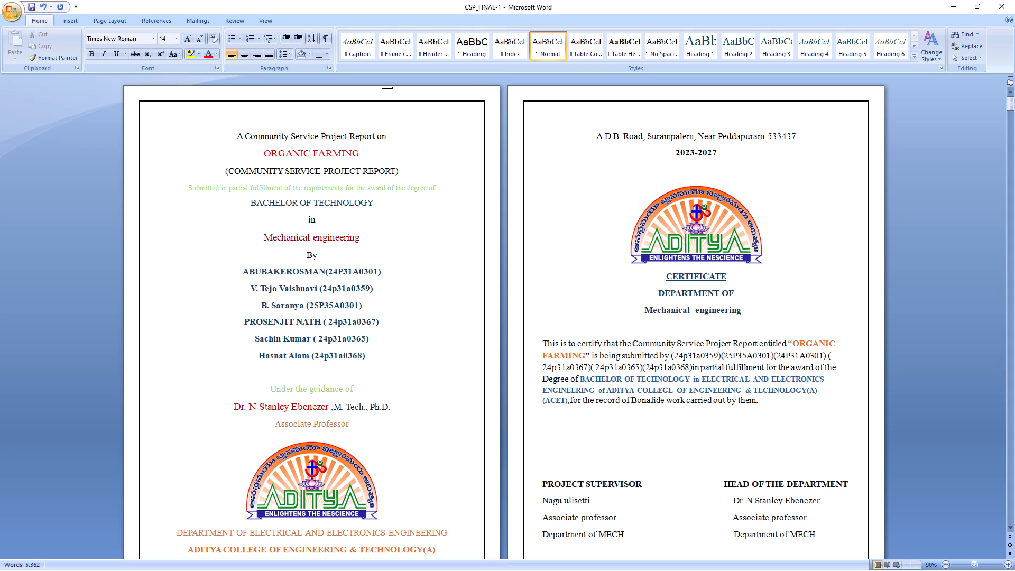
Insert a space between the colon and the first student's name on the project details page.
{"action": "scroll", "coordinate": [581, 428], "scroll_direction": "down", "scroll_amount": 3}
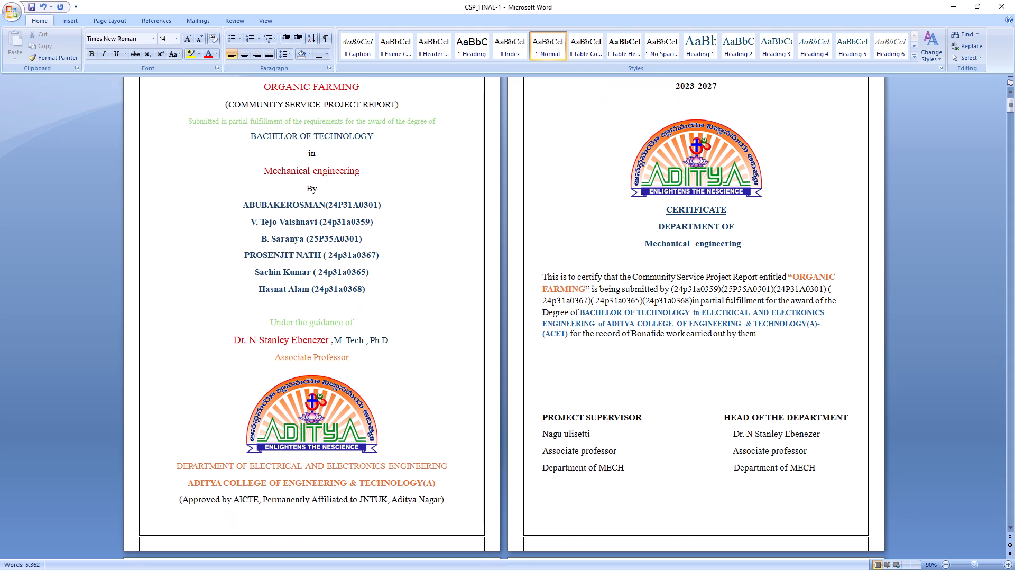
{"action": "scroll", "coordinate": [542, 404], "scroll_direction": "down", "scroll_amount": 17}
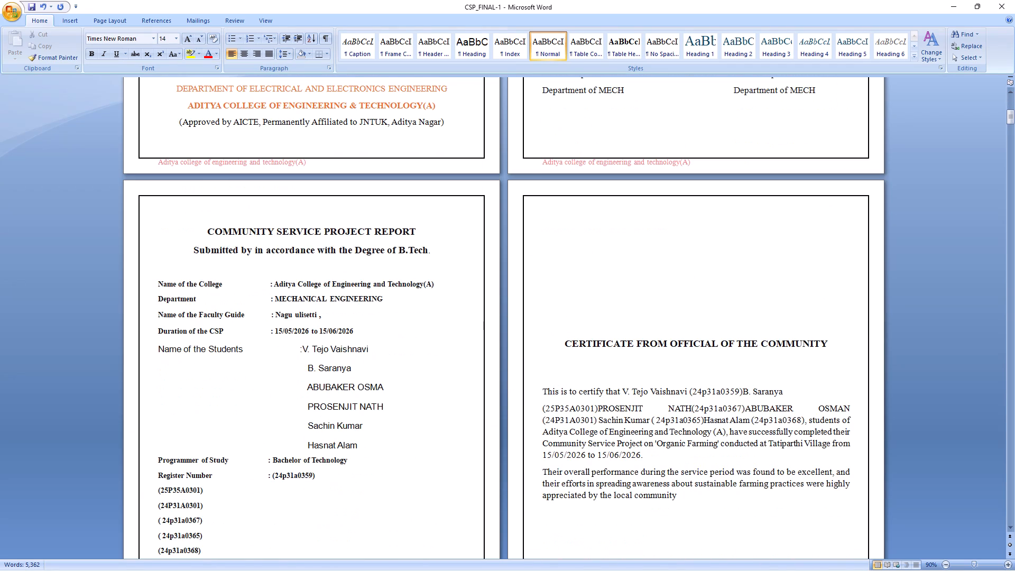
{"action": "scroll", "coordinate": [450, 359], "scroll_direction": "down", "scroll_amount": 1}
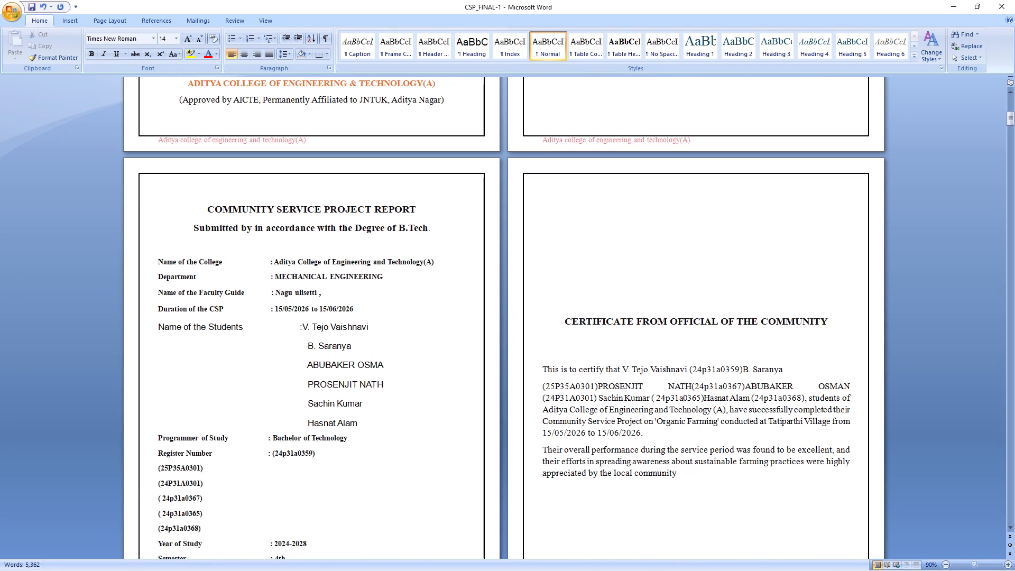
{"action": "left_click", "coordinate": [302, 328]}
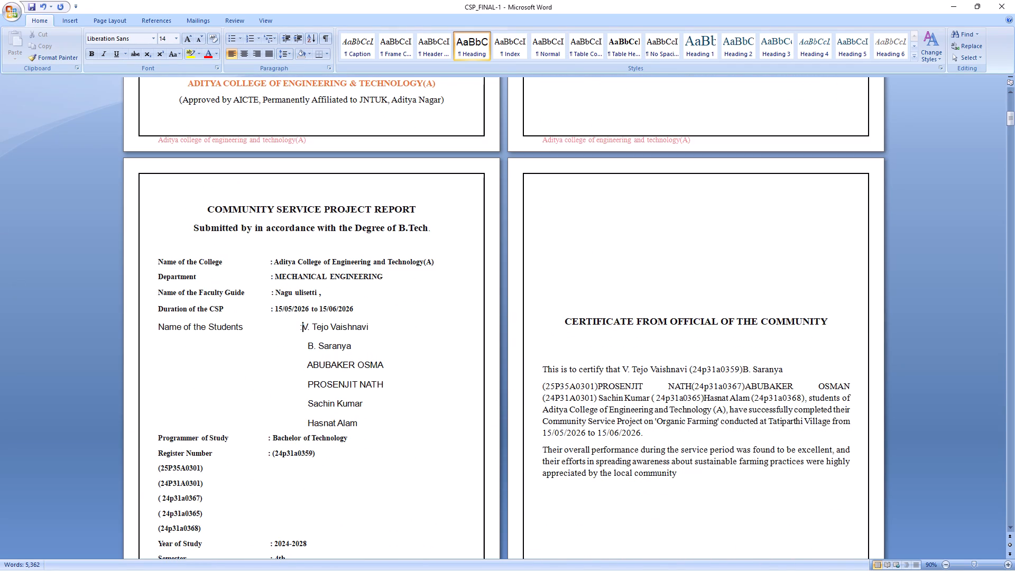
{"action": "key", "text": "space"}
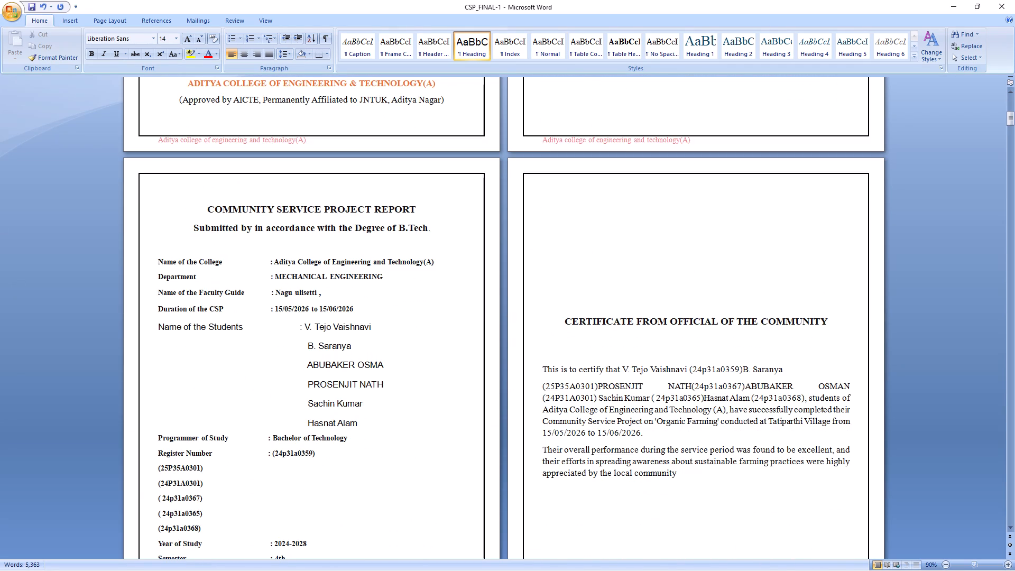
Remove the extra spaces before the Name of the Students colon to bring it close to the colons above.
{"action": "left_click", "coordinate": [296, 327]}
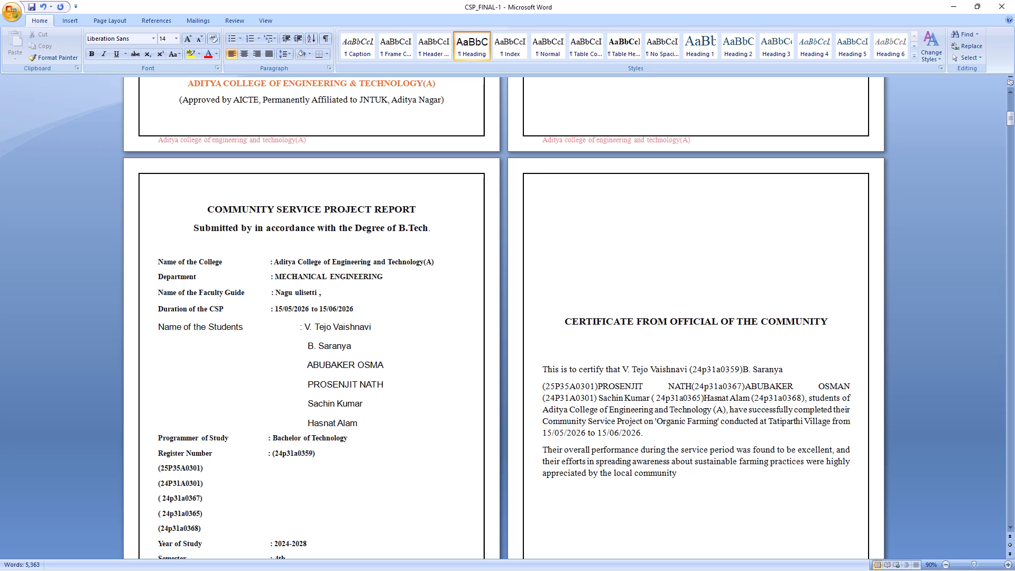
{"action": "key", "text": "BackSpace"}
{"action": "key", "text": "BackSpace"}
{"action": "key", "text": "BackSpace"}
{"action": "key", "text": "BackSpace"}
{"action": "key", "text": "BackSpace"}
{"action": "key", "text": "BackSpace"}
{"action": "key", "text": "BackSpace"}
{"action": "key", "text": "BackSpace"}
{"action": "key", "text": "BackSpace"}
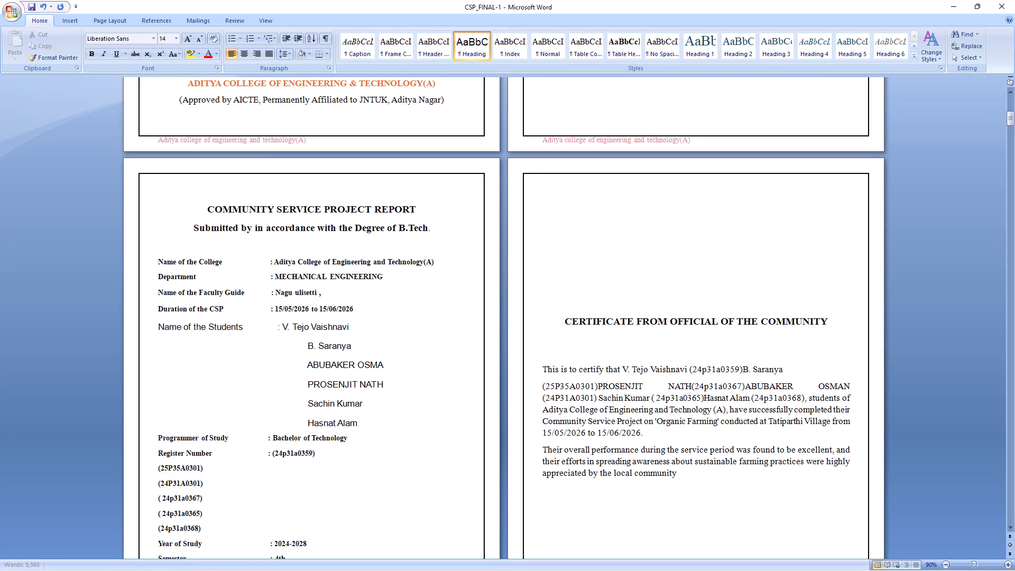
{"action": "key", "text": "BackSpace"}
{"action": "key", "text": "BackSpace"}
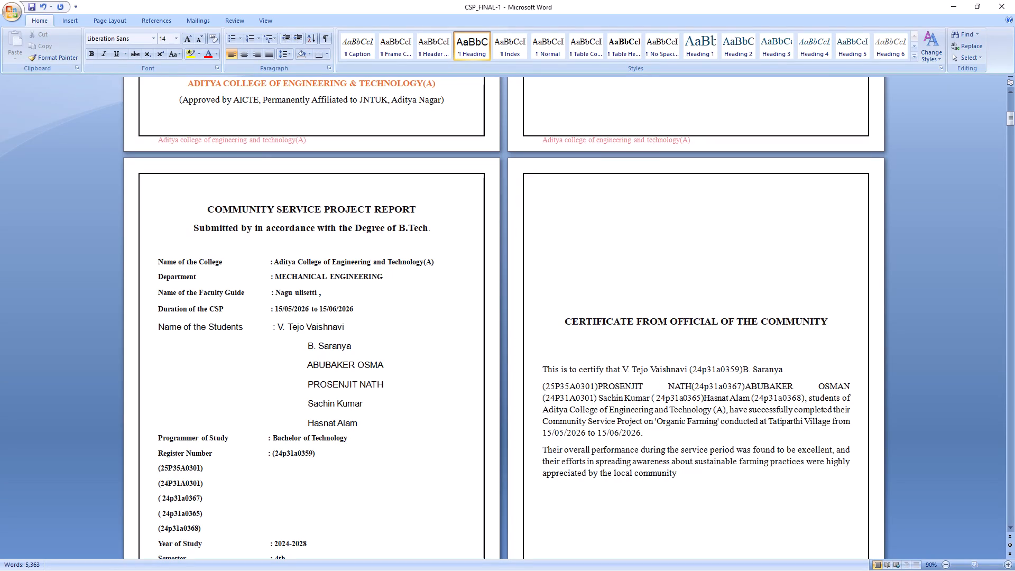
Delete leading spaces before the second student's name to bring it nearly under the first name.
{"action": "left_click", "coordinate": [287, 336]}
{"action": "left_click", "coordinate": [306, 345]}
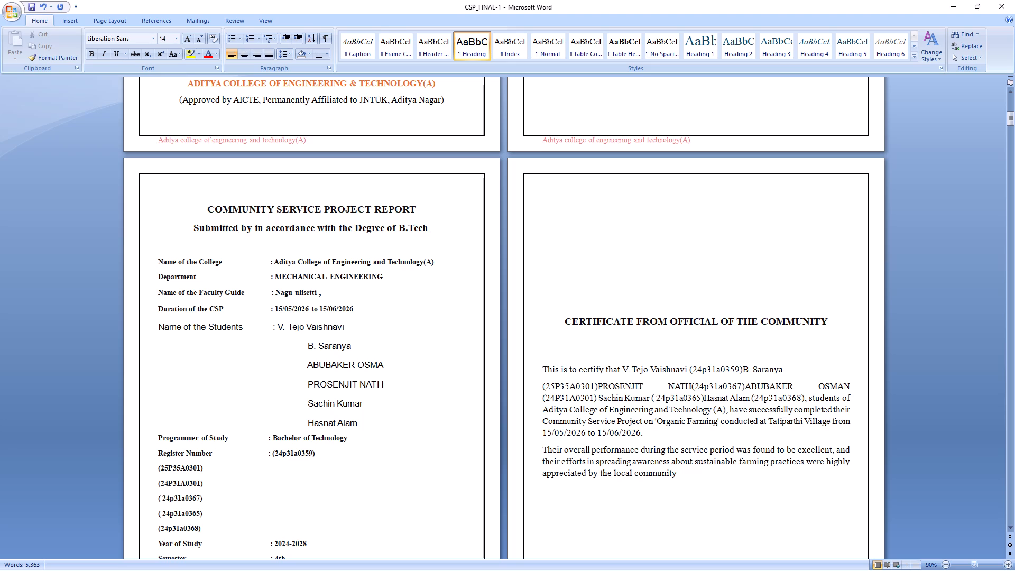
{"action": "key", "text": "BackSpace"}
{"action": "key", "text": "BackSpace"}
{"action": "key", "text": "BackSpace"}
{"action": "key", "text": "BackSpace"}
{"action": "key", "text": "BackSpace"}
{"action": "key", "text": "BackSpace"}
{"action": "key", "text": "BackSpace"}
{"action": "key", "text": "BackSpace"}
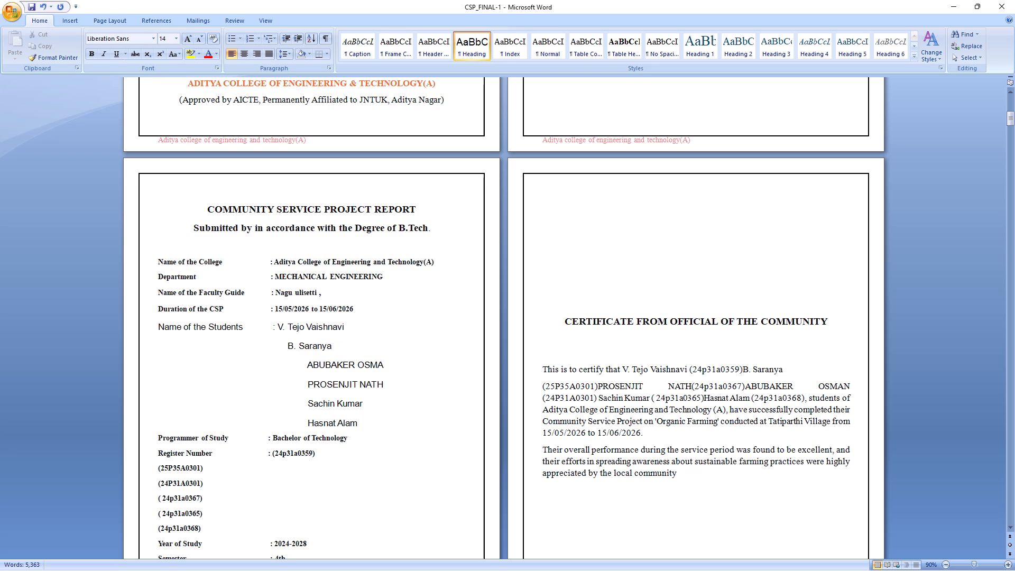
{"action": "key", "text": "BackSpace"}
{"action": "key", "text": "BackSpace"}
Delete nine leading spaces before the third student's name to bring it roughly under the second name.
{"action": "key", "text": "Down"}
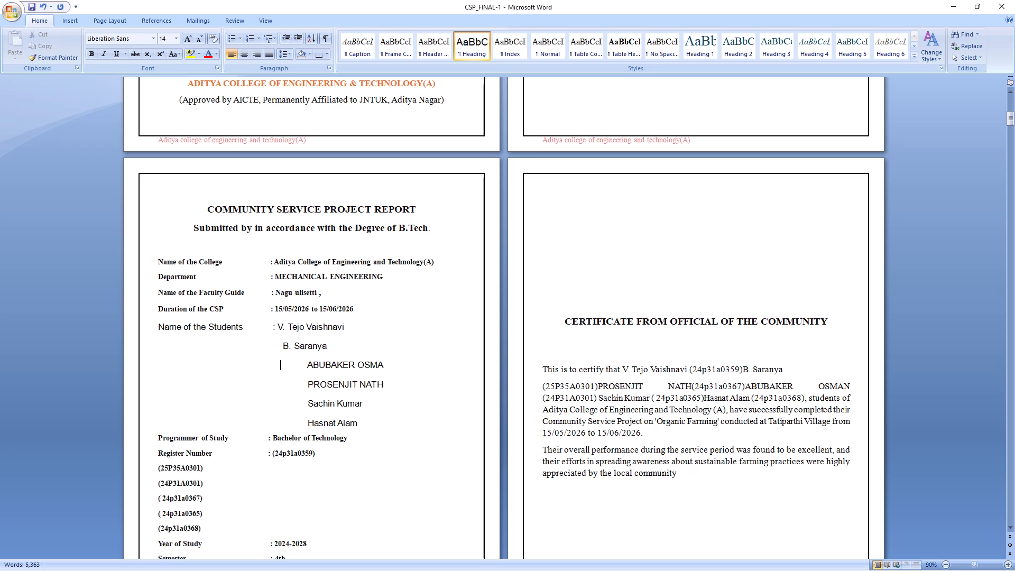
{"action": "key", "text": "Right"}
{"action": "key", "text": "Right"}
{"action": "key", "text": "Right"}
{"action": "key", "text": "Right"}
{"action": "key", "text": "Right"}
{"action": "key", "text": "Right"}
{"action": "key", "text": "Right"}
{"action": "key", "text": "Right"}
{"action": "key", "text": "Right"}
{"action": "key", "text": "BackSpace"}
{"action": "key", "text": "BackSpace"}
{"action": "key", "text": "BackSpace"}
{"action": "key", "text": "BackSpace"}
{"action": "key", "text": "BackSpace"}
{"action": "key", "text": "BackSpace"}
{"action": "key", "text": "BackSpace"}
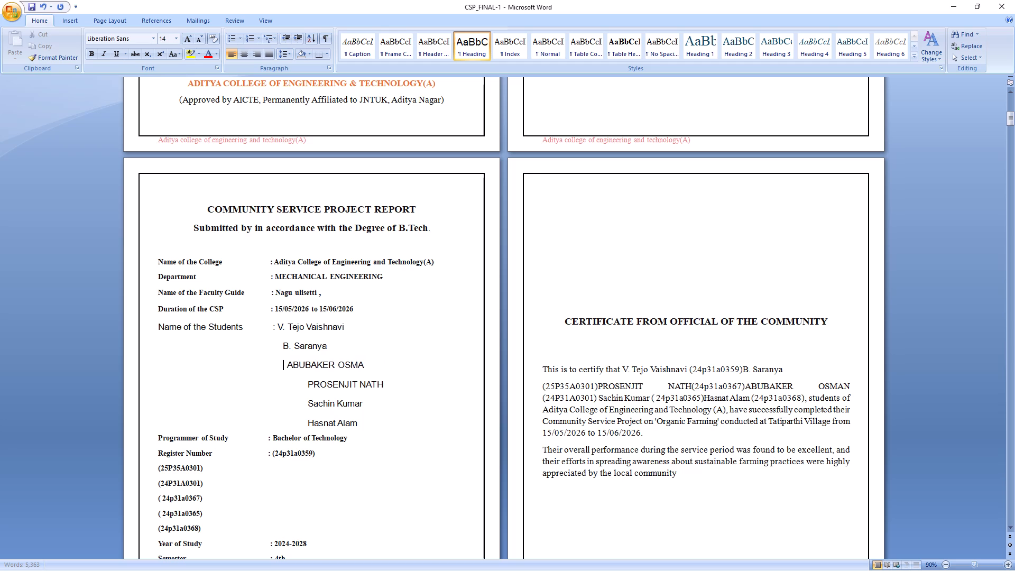
{"action": "key", "text": "BackSpace"}
{"action": "key", "text": "BackSpace"}
Delete nine leading spaces before the fourth student's name to bring it in line with the third name.
{"action": "key", "text": "Down"}
{"action": "key", "text": "Right"}
{"action": "key", "text": "Right"}
{"action": "key", "text": "Right"}
{"action": "key", "text": "Right"}
{"action": "key", "text": "Right"}
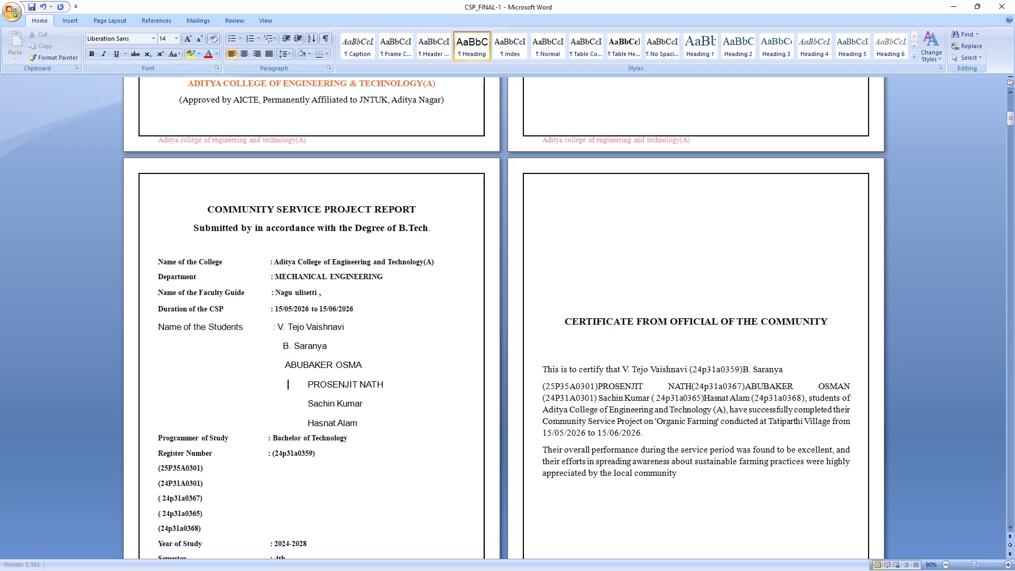
{"action": "key", "text": "Right"}
{"action": "key", "text": "Right"}
{"action": "key", "text": "Right"}
{"action": "key", "text": "Right"}
{"action": "key", "text": "Right"}
{"action": "key", "text": "Right"}
{"action": "key", "text": "BackSpace"}
{"action": "key", "text": "BackSpace"}
{"action": "key", "text": "BackSpace"}
{"action": "key", "text": "BackSpace"}
{"action": "key", "text": "BackSpace"}
{"action": "key", "text": "BackSpace"}
{"action": "key", "text": "BackSpace"}
{"action": "key", "text": "BackSpace"}
{"action": "key", "text": "BackSpace"}
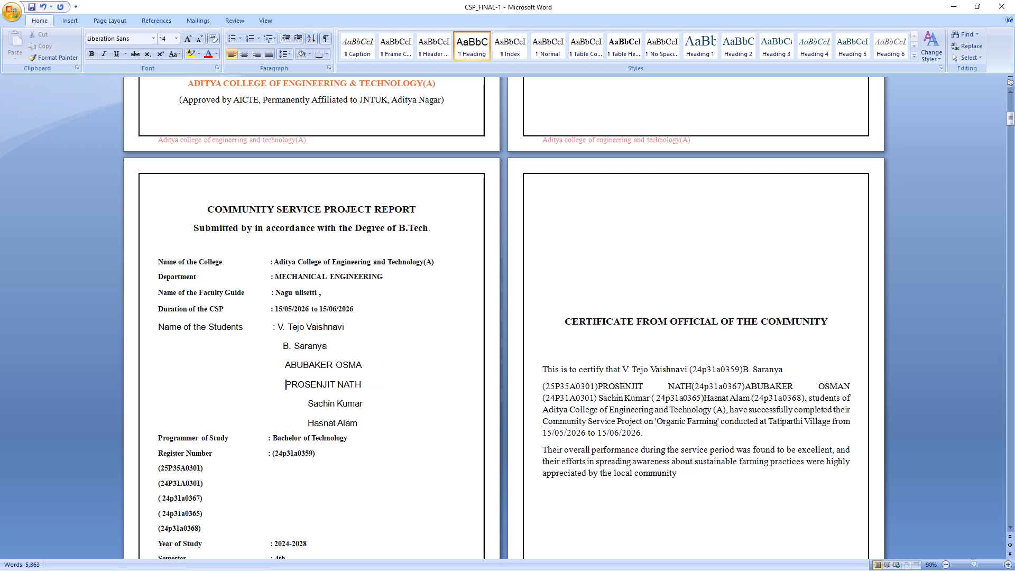
Delete eight leading spaces before the fifth student's name to bring it roughly under the fourth name.
{"action": "key", "text": "Down"}
{"action": "key", "text": "Right"}
{"action": "key", "text": "Right"}
{"action": "key", "text": "Right"}
{"action": "key", "text": "Right"}
{"action": "key", "text": "Right"}
{"action": "key", "text": "Right"}
{"action": "key", "text": "Right"}
{"action": "key", "text": "Right"}
{"action": "key", "text": "BackSpace"}
{"action": "key", "text": "BackSpace"}
{"action": "key", "text": "BackSpace"}
{"action": "key", "text": "BackSpace"}
{"action": "key", "text": "BackSpace"}
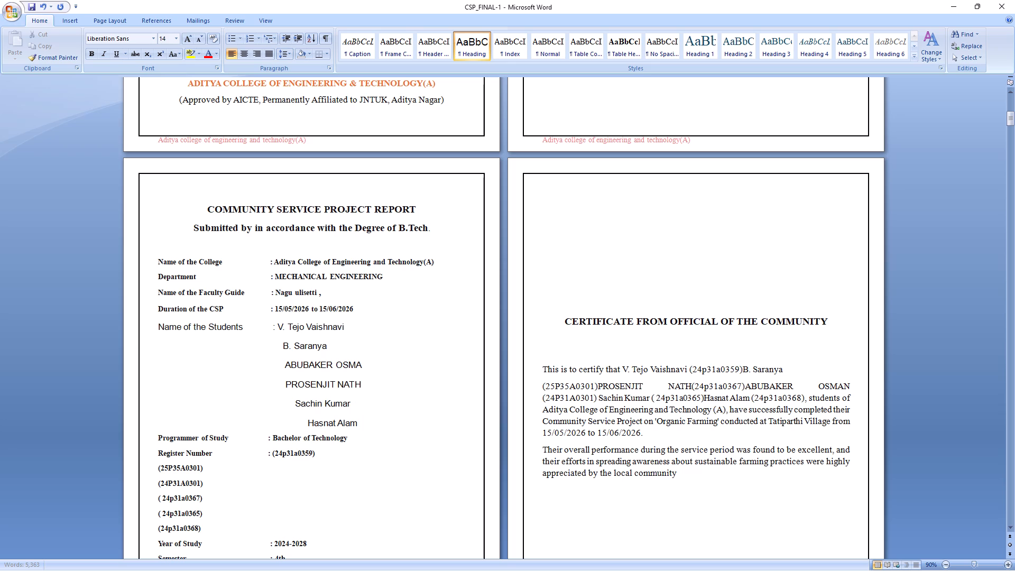
{"action": "key", "text": "BackSpace"}
{"action": "key", "text": "BackSpace"}
{"action": "key", "text": "BackSpace"}
Delete eight leading spaces before the sixth student's name to line it up with the fifth name.
{"action": "key", "text": "Down"}
{"action": "key", "text": "Right"}
{"action": "key", "text": "Right"}
{"action": "key", "text": "Right"}
{"action": "key", "text": "Right"}
{"action": "key", "text": "Right"}
{"action": "key", "text": "Right"}
{"action": "key", "text": "Right"}
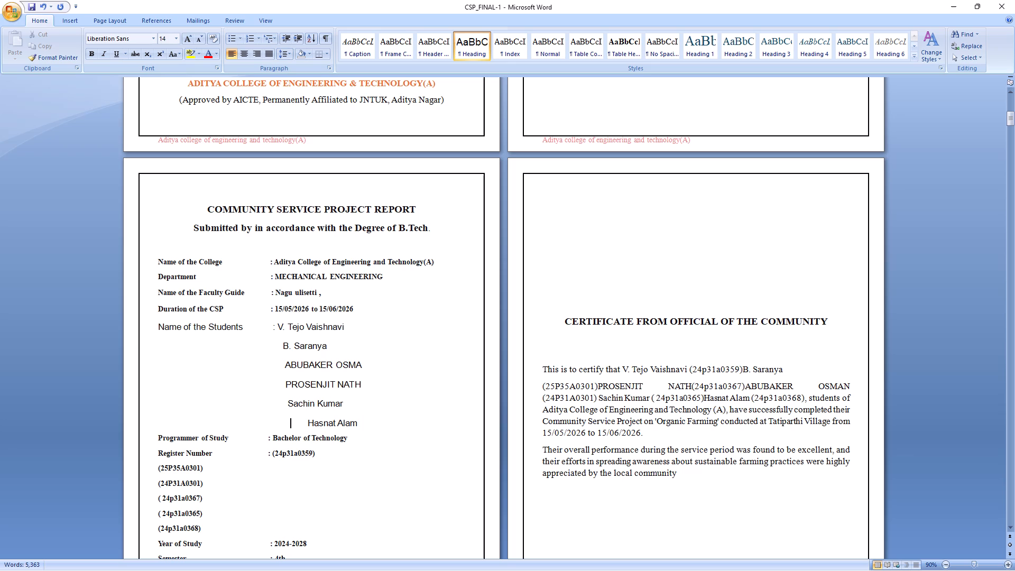
{"action": "key", "text": "Right"}
{"action": "key", "text": "Home"}
{"action": "key", "text": "Left"}
{"action": "key", "text": "Down"}
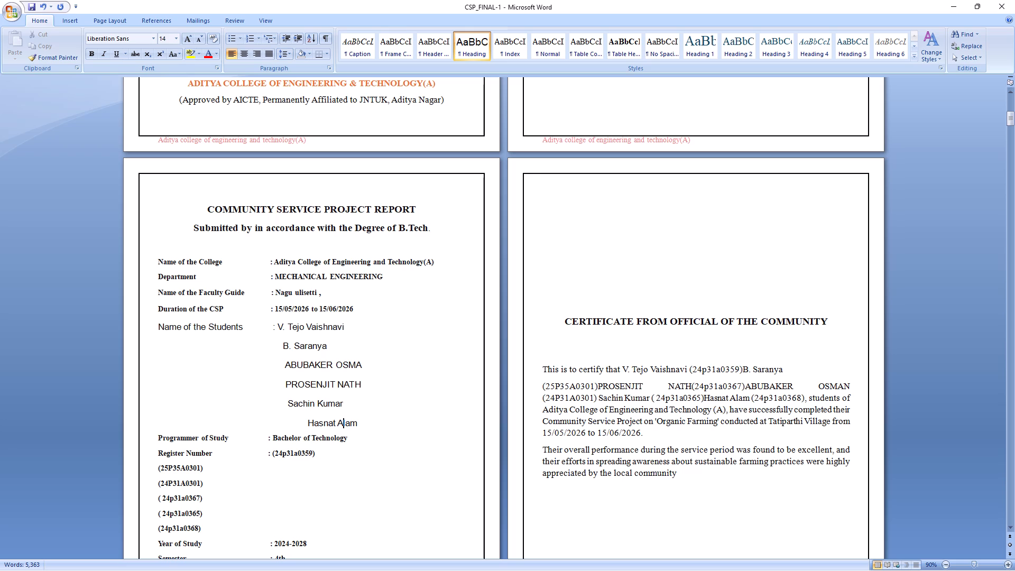
{"action": "key", "text": "Left"}
{"action": "key", "text": "Left"}
{"action": "key", "text": "Left"}
{"action": "key", "text": "Left"}
{"action": "key", "text": "Left"}
{"action": "key", "text": "Left"}
{"action": "key", "text": "Left"}
{"action": "key", "text": "Left"}
{"action": "key", "text": "BackSpace"}
{"action": "key", "text": "BackSpace"}
{"action": "key", "text": "BackSpace"}
{"action": "key", "text": "BackSpace"}
{"action": "key", "text": "BackSpace"}
{"action": "key", "text": "BackSpace"}
{"action": "key", "text": "BackSpace"}
{"action": "key", "text": "BackSpace"}
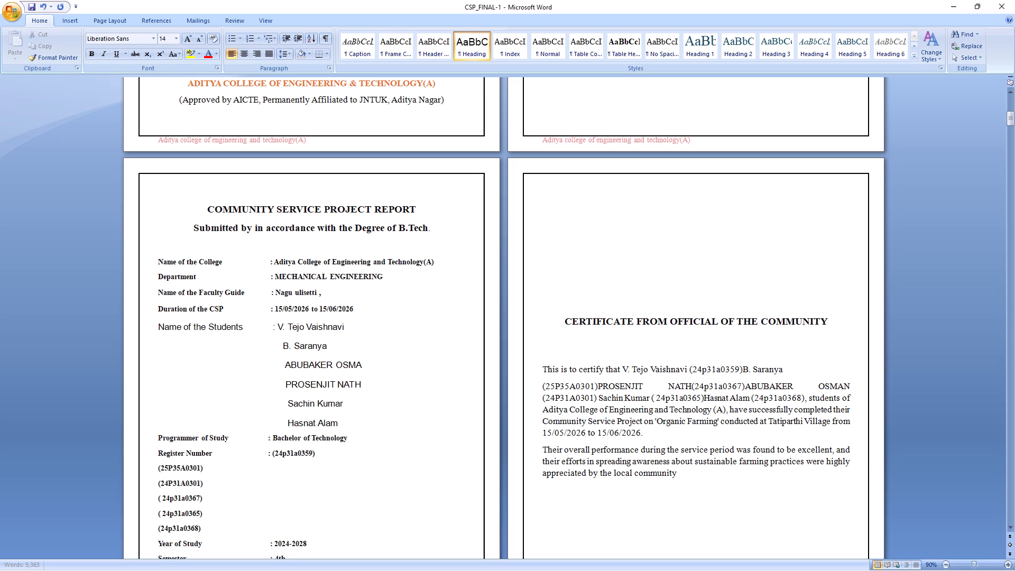
Trim one more leading space from the fifth, fourth and third students' names and two from the second.
{"action": "key", "text": "Up"}
{"action": "key", "text": "BackSpace"}
{"action": "key", "text": "Up"}
{"action": "key", "text": "BackSpace"}
{"action": "key", "text": "Up"}
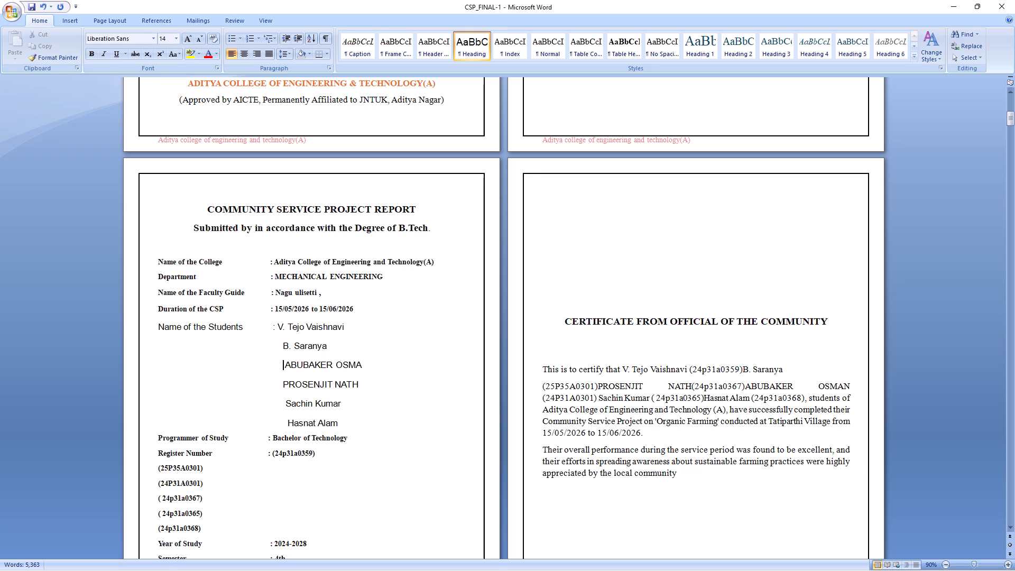
{"action": "key", "text": "BackSpace"}
{"action": "key", "text": "Up"}
{"action": "key", "text": "BackSpace"}
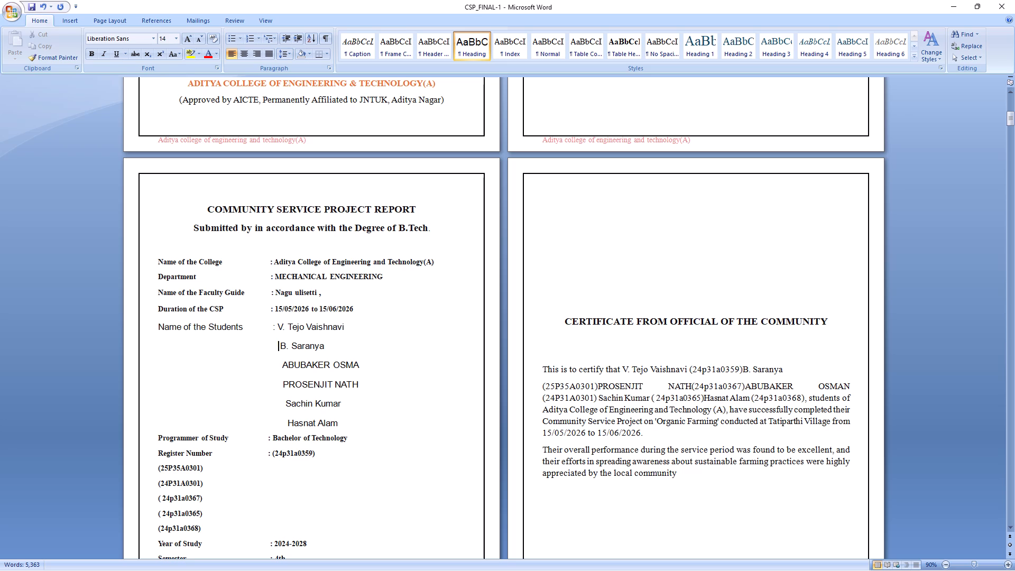
{"action": "left_click", "coordinate": [281, 348]}
{"action": "key", "text": "BackSpace"}
Delete two leading spaces before each of the third and fourth students' names to line them up with the second.
{"action": "key", "text": "Down"}
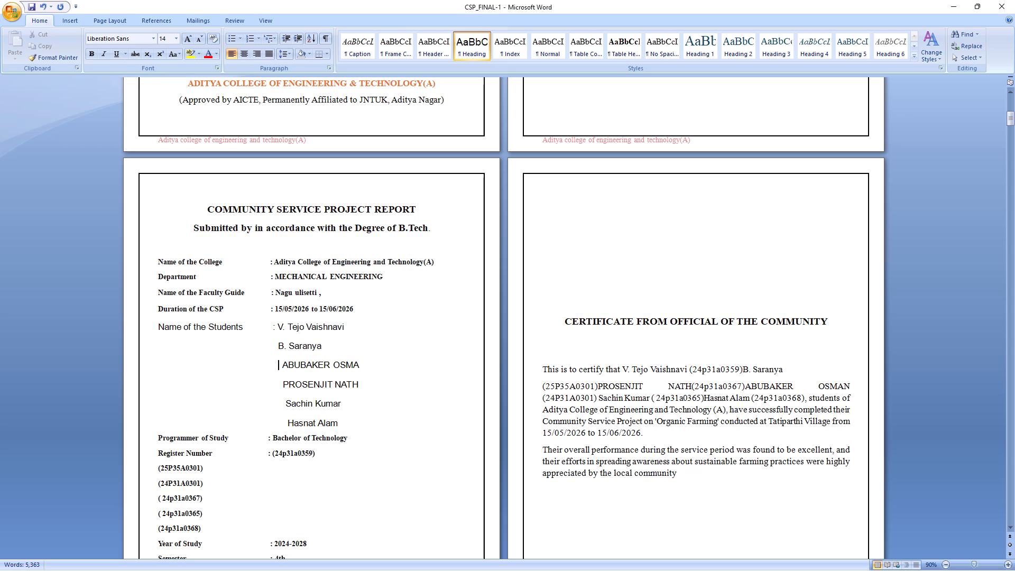
{"action": "key", "text": "Right"}
{"action": "key", "text": "Right"}
{"action": "key", "text": "Return"}
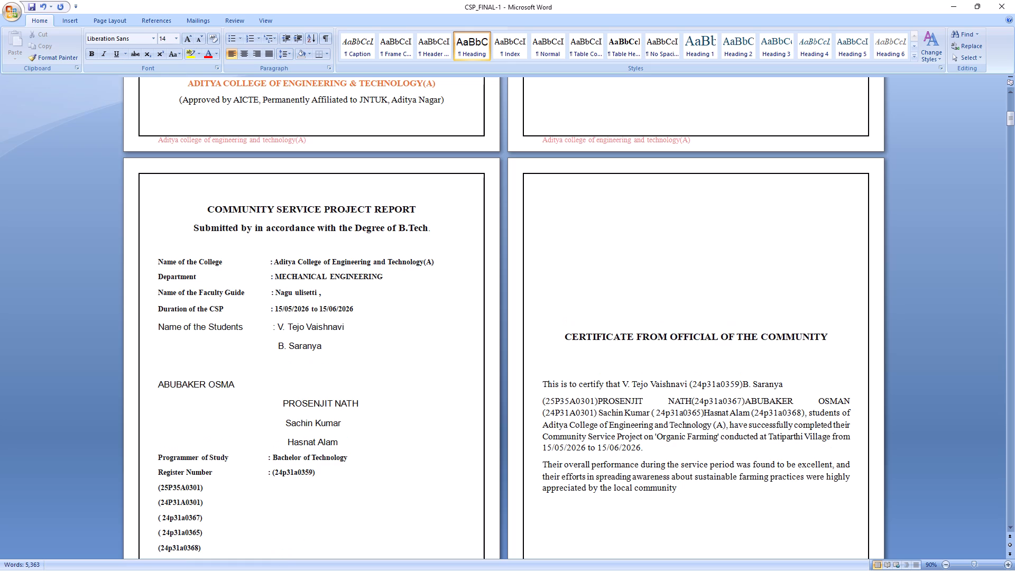
{"action": "key", "text": "BackSpace"}
{"action": "key", "text": "BackSpace"}
{"action": "key", "text": "BackSpace"}
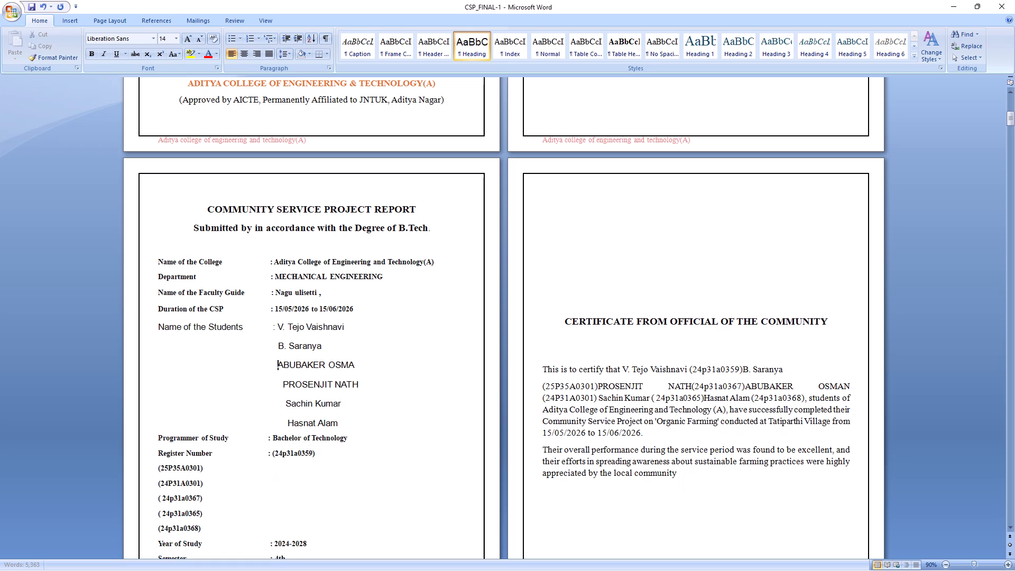
{"action": "key", "text": "Down"}
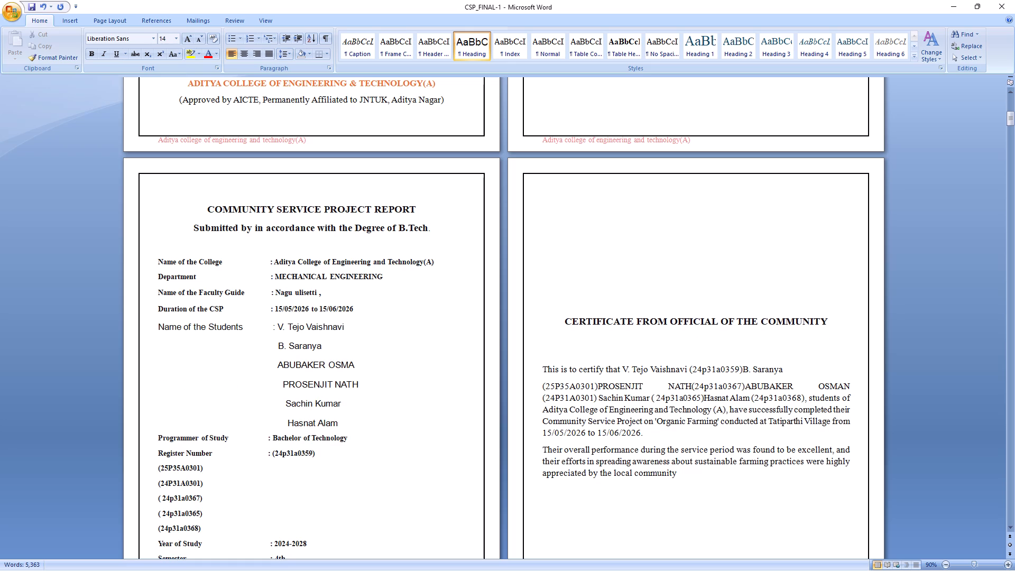
{"action": "key", "text": "Right"}
{"action": "key", "text": "Right"}
{"action": "key", "text": "BackSpace"}
{"action": "key", "text": "BackSpace"}
Delete three leading spaces before each of the fifth and sixth students' names to bring them in line with the names above.
{"action": "key", "text": "Down"}
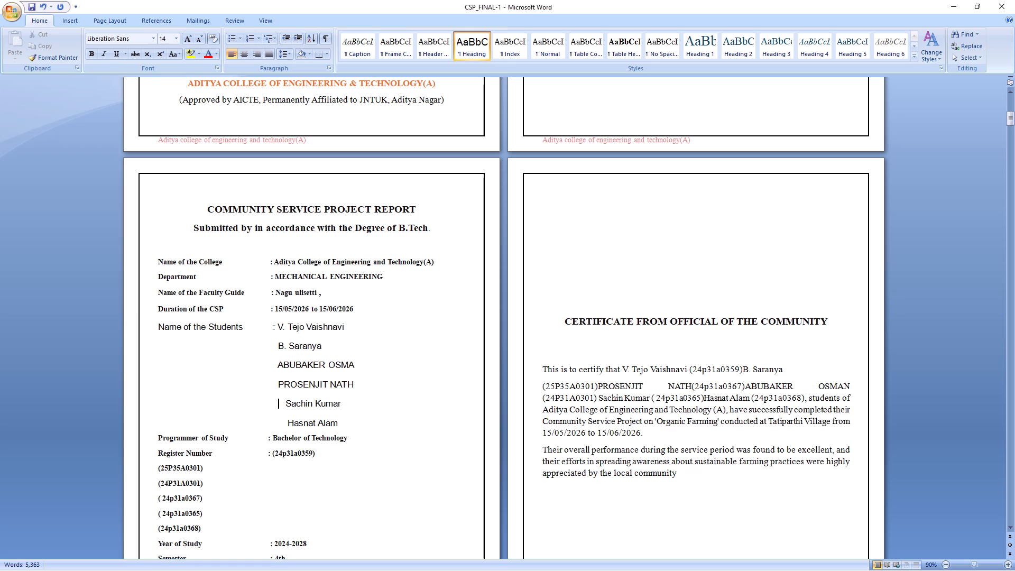
{"action": "key", "text": "Right"}
{"action": "key", "text": "Right"}
{"action": "key", "text": "Right"}
{"action": "key", "text": "BackSpace"}
{"action": "key", "text": "BackSpace"}
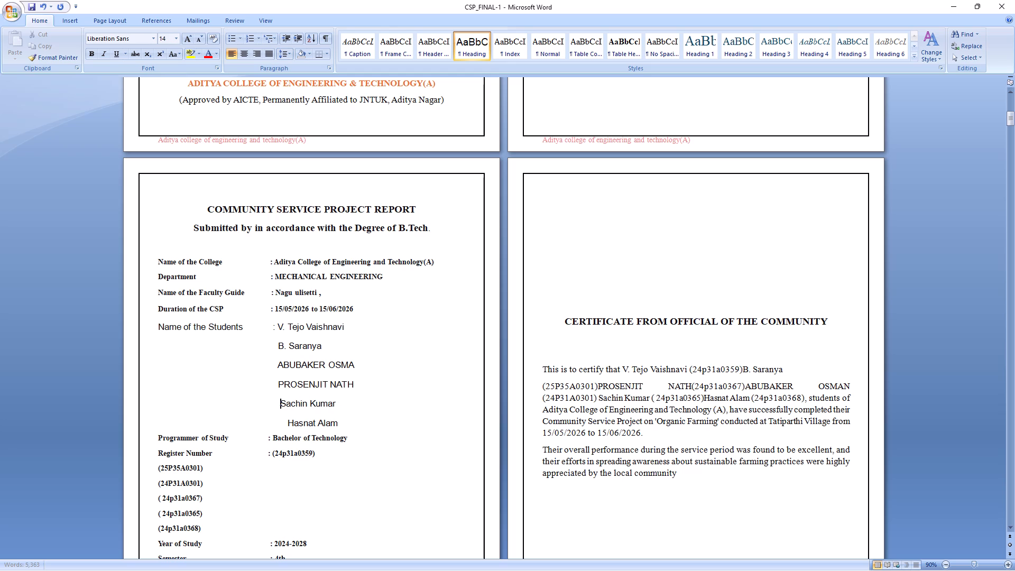
{"action": "key", "text": "Down"}
{"action": "key", "text": "Right"}
{"action": "key", "text": "Right"}
{"action": "key", "text": "Right"}
{"action": "key", "text": "BackSpace"}
{"action": "key", "text": "BackSpace"}
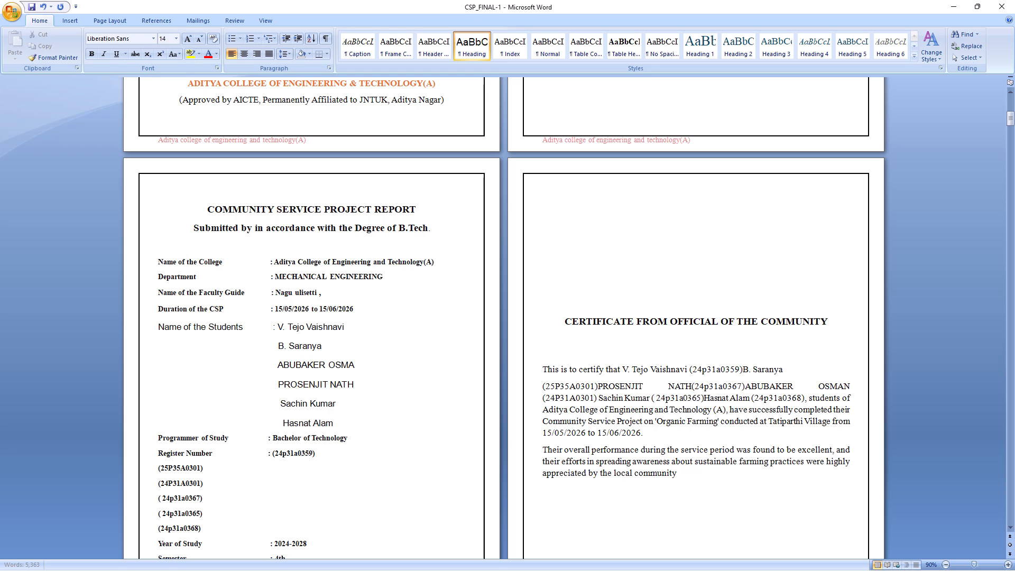
{"action": "key", "text": "BackSpace"}
{"action": "key", "text": "Up"}
{"action": "key", "text": "BackSpace"}
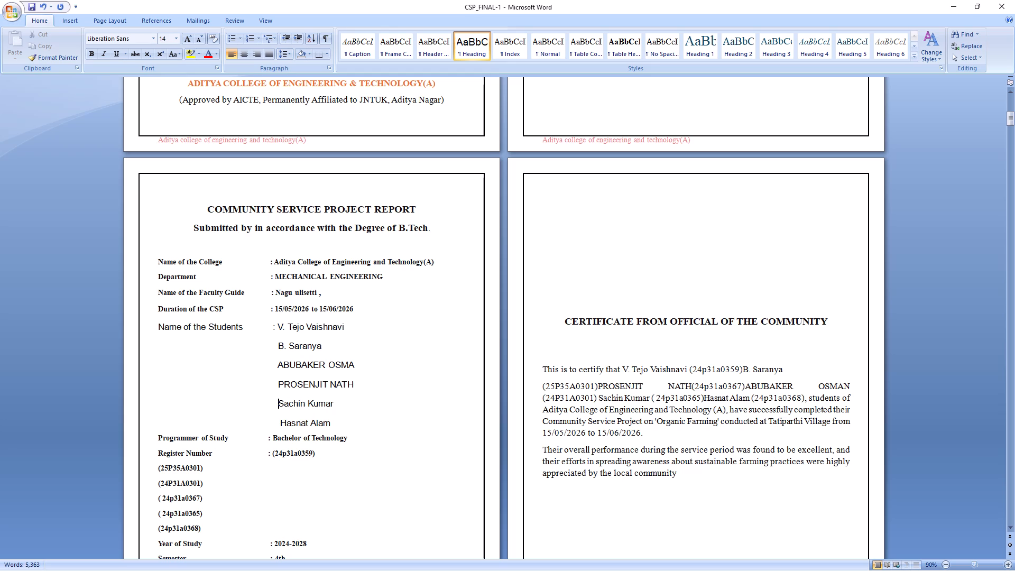
Add the missing final N to the third student's name.
{"action": "left_click", "coordinate": [358, 363]}
{"action": "key", "text": "BackSpace"}
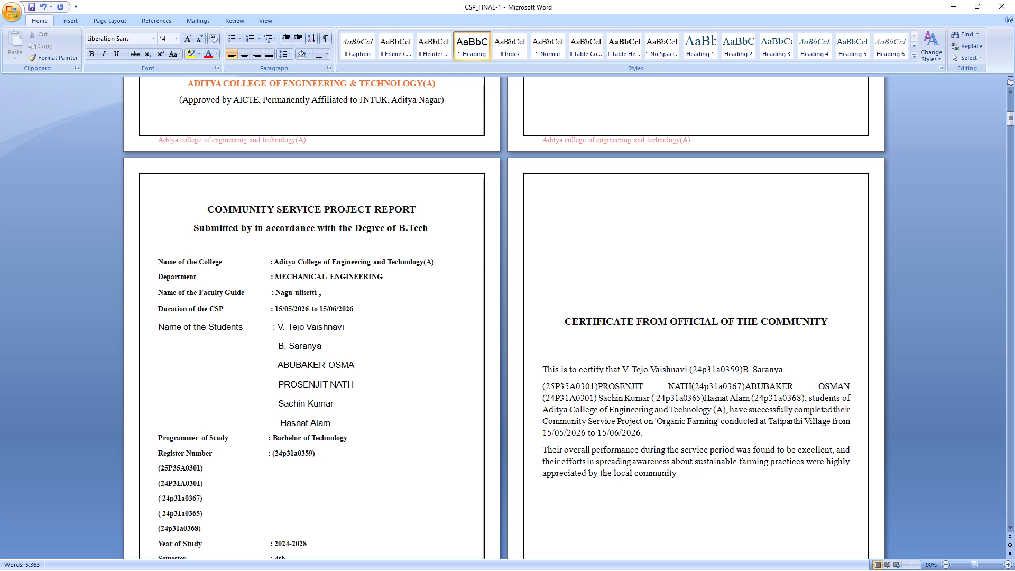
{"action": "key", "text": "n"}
{"action": "key", "text": "BackSpace"}
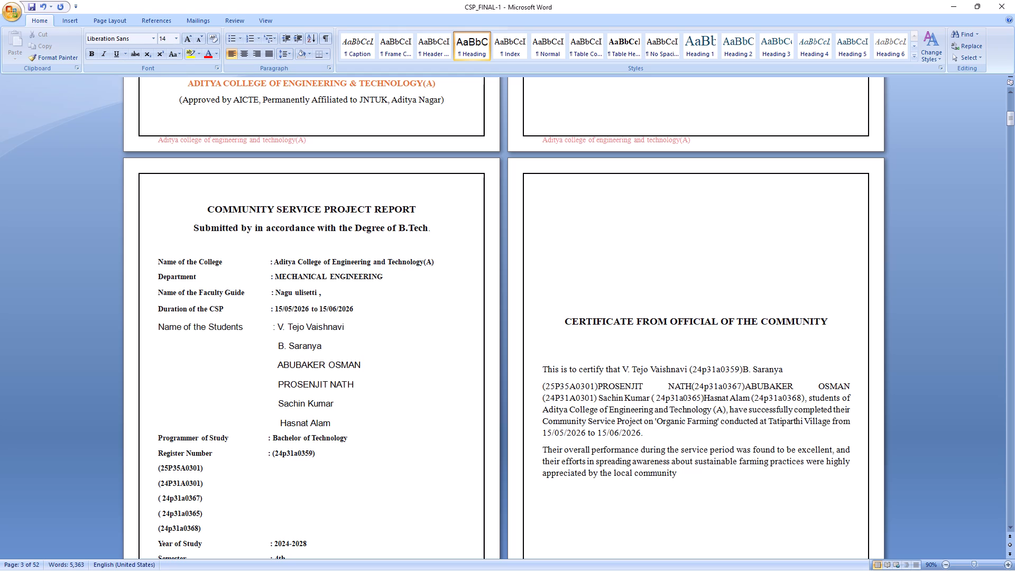
Retype the fifth student's name on the details page in all capitals.
{"action": "left_click", "coordinate": [336, 403]}
{"action": "key", "text": "BackSpace"}
{"action": "key", "text": "BackSpace"}
{"action": "key", "text": "BackSpace"}
{"action": "key", "text": "BackSpace"}
{"action": "key", "text": "BackSpace"}
{"action": "key", "text": "BackSpace"}
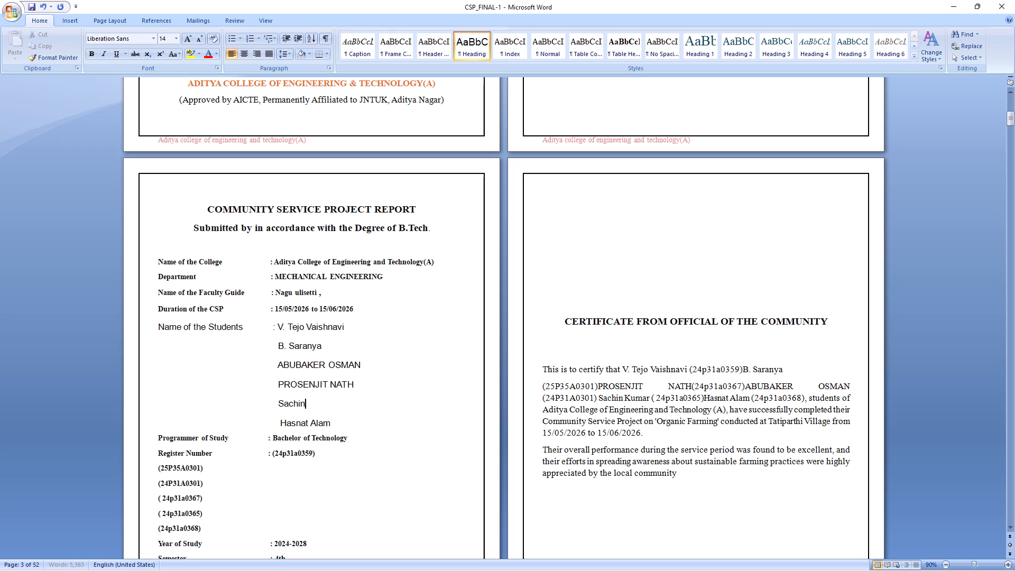
{"action": "key", "text": "BackSpace"}
{"action": "key", "text": "BackSpace"}
{"action": "key", "text": "BackSpace"}
{"action": "key", "text": "BackSpace"}
{"action": "key", "text": "BackSpace"}
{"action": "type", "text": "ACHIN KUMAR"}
Retype the sixth student's name on the details page in all capitals.
{"action": "left_click", "coordinate": [333, 428]}
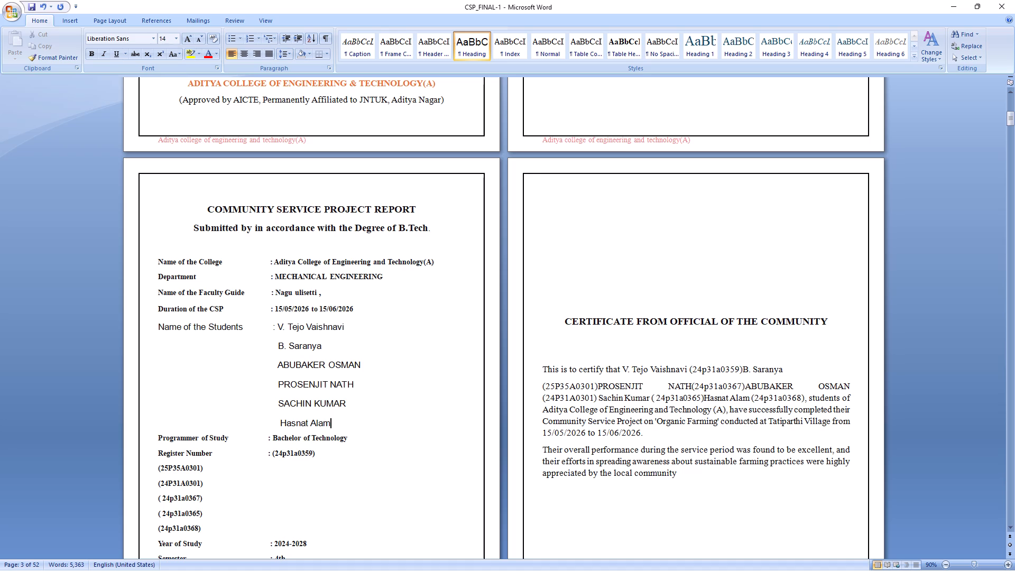
{"action": "key", "text": "BackSpace"}
{"action": "key", "text": "BackSpace"}
{"action": "key", "text": "BackSpace"}
{"action": "key", "text": "BackSpace"}
{"action": "key", "text": "BackSpace"}
{"action": "key", "text": "BackSpace"}
{"action": "key", "text": "BackSpace"}
{"action": "key", "text": "BackSpace"}
{"action": "key", "text": "BackSpace"}
{"action": "key", "text": "BackSpace"}
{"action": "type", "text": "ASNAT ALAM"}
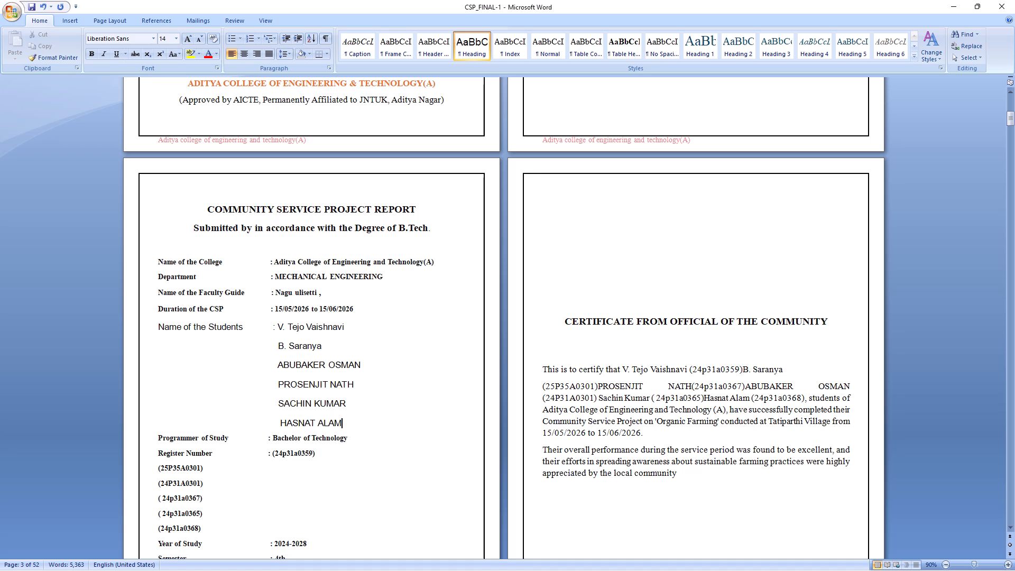
Retype the second student's name after the initial in all capitals.
{"action": "left_click", "coordinate": [325, 346]}
{"action": "key", "text": "BackSpace"}
{"action": "key", "text": "BackSpace"}
{"action": "key", "text": "BackSpace"}
{"action": "key", "text": "BackSpace"}
{"action": "key", "text": "BackSpace"}
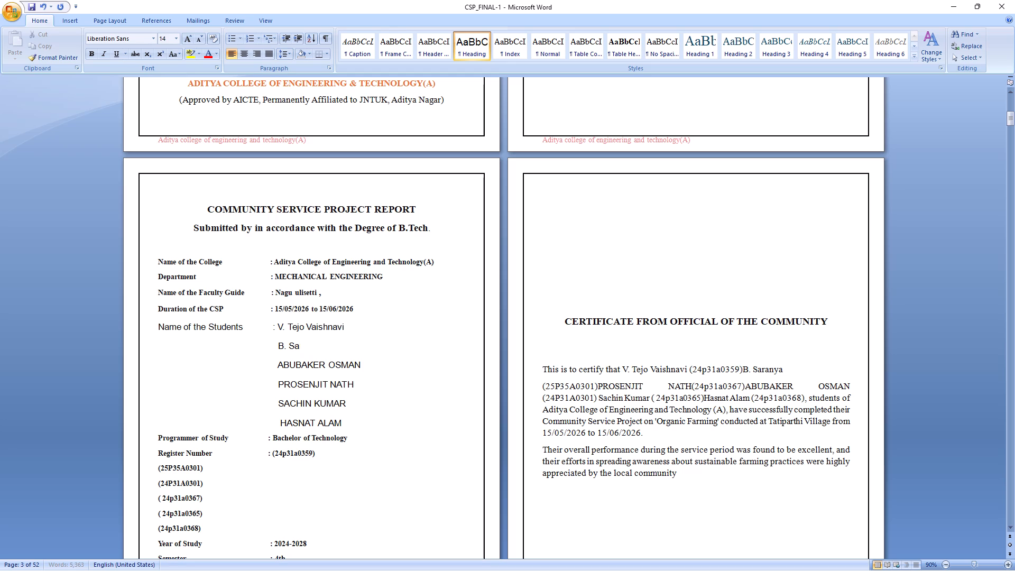
{"action": "key", "text": "BackSpace"}
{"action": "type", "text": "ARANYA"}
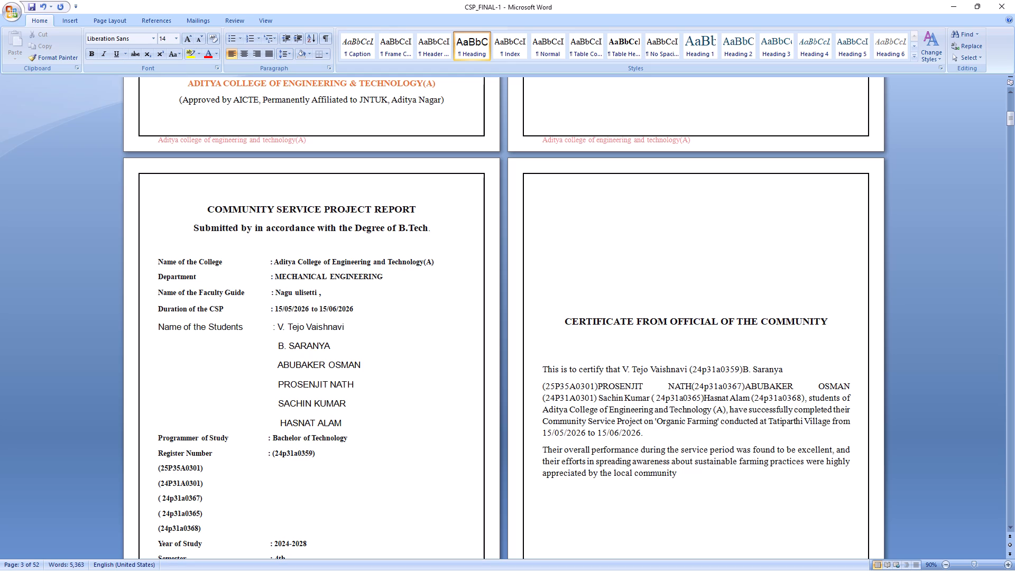
Retype the middle part of the first student's name in capitals, followed by a space.
{"action": "left_click", "coordinate": [304, 326]}
{"action": "key", "text": "BackSpace"}
{"action": "key", "text": "BackSpace"}
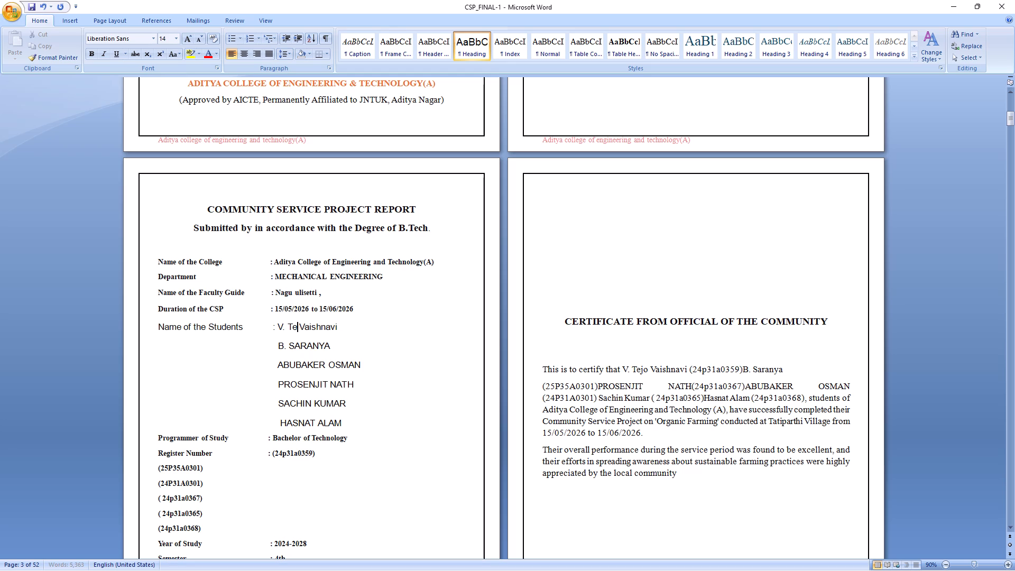
{"action": "key", "text": "BackSpace"}
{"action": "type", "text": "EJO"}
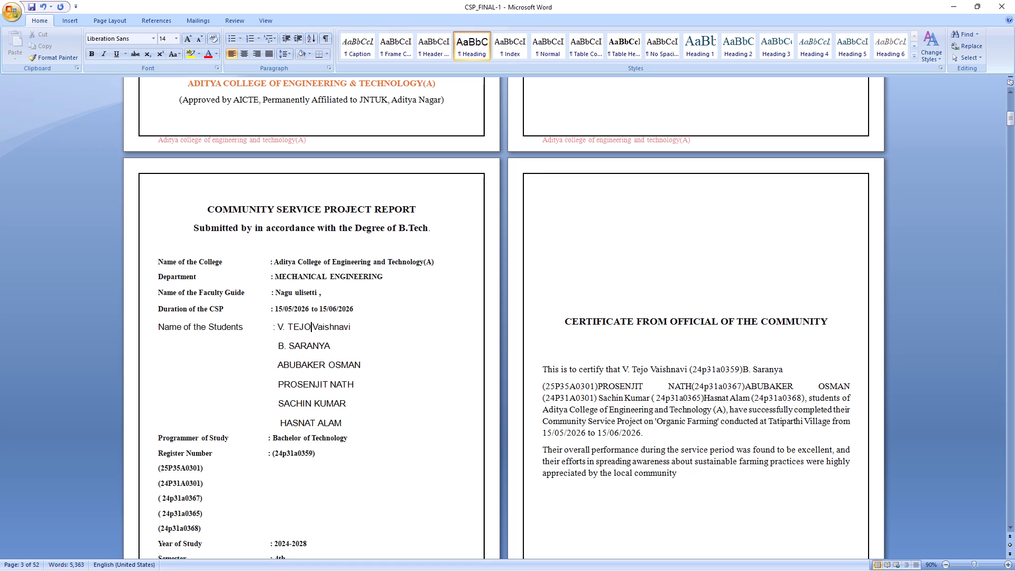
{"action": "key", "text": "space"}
Retype the last part of the first student's name in capitals and remove its leftover lowercase letters.
{"action": "left_click", "coordinate": [356, 327]}
{"action": "key", "text": "Left"}
{"action": "key", "text": "Left"}
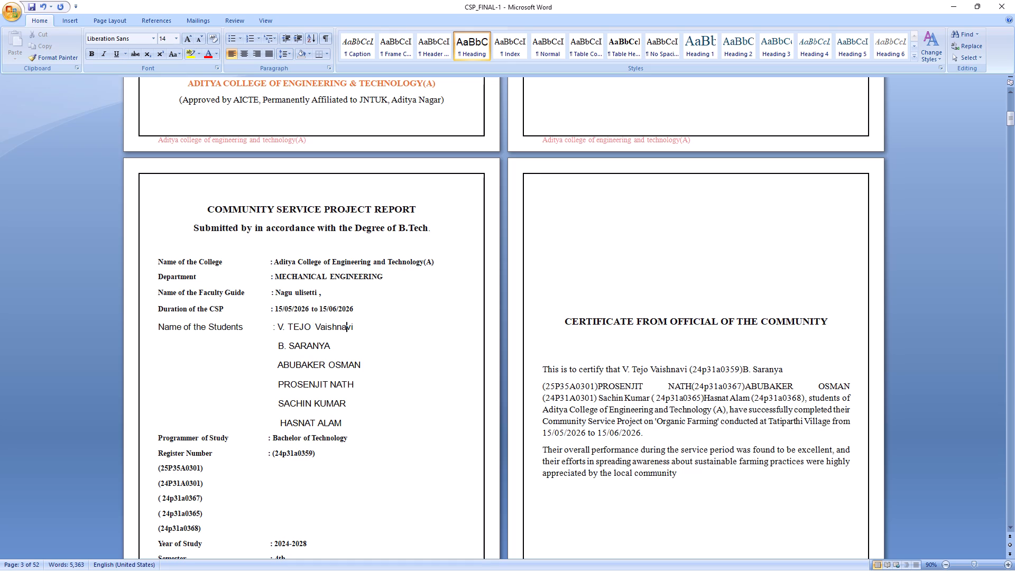
{"action": "key", "text": "Left"}
{"action": "key", "text": "Left"}
{"action": "key", "text": "Left"}
{"action": "key", "text": "Left"}
{"action": "key", "text": "Left"}
{"action": "key", "text": "Left"}
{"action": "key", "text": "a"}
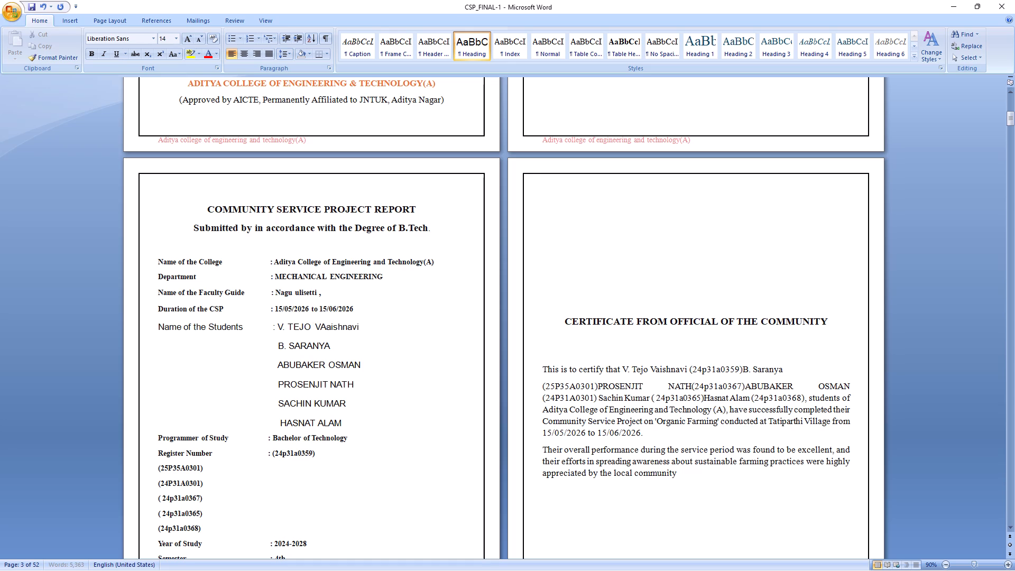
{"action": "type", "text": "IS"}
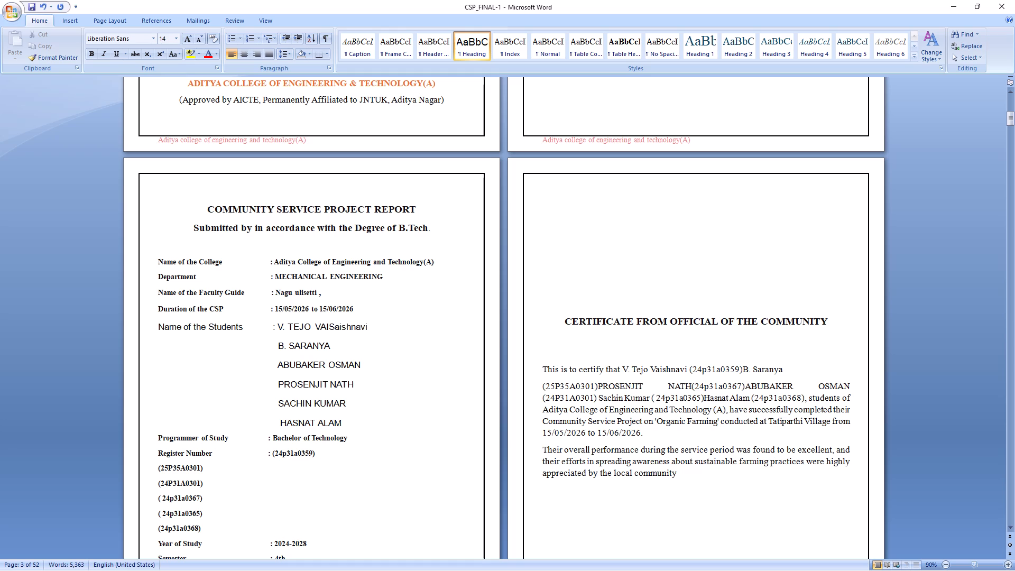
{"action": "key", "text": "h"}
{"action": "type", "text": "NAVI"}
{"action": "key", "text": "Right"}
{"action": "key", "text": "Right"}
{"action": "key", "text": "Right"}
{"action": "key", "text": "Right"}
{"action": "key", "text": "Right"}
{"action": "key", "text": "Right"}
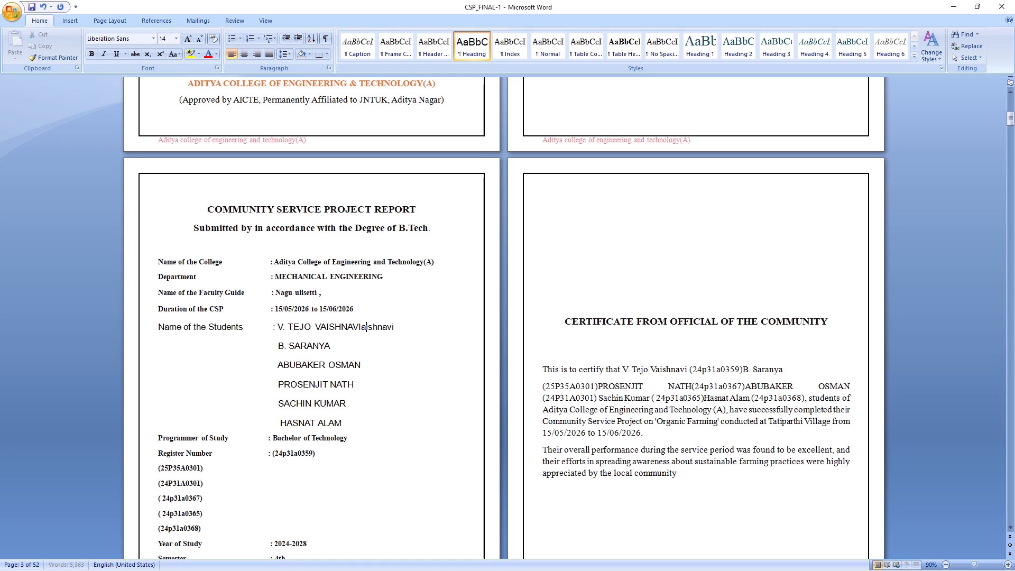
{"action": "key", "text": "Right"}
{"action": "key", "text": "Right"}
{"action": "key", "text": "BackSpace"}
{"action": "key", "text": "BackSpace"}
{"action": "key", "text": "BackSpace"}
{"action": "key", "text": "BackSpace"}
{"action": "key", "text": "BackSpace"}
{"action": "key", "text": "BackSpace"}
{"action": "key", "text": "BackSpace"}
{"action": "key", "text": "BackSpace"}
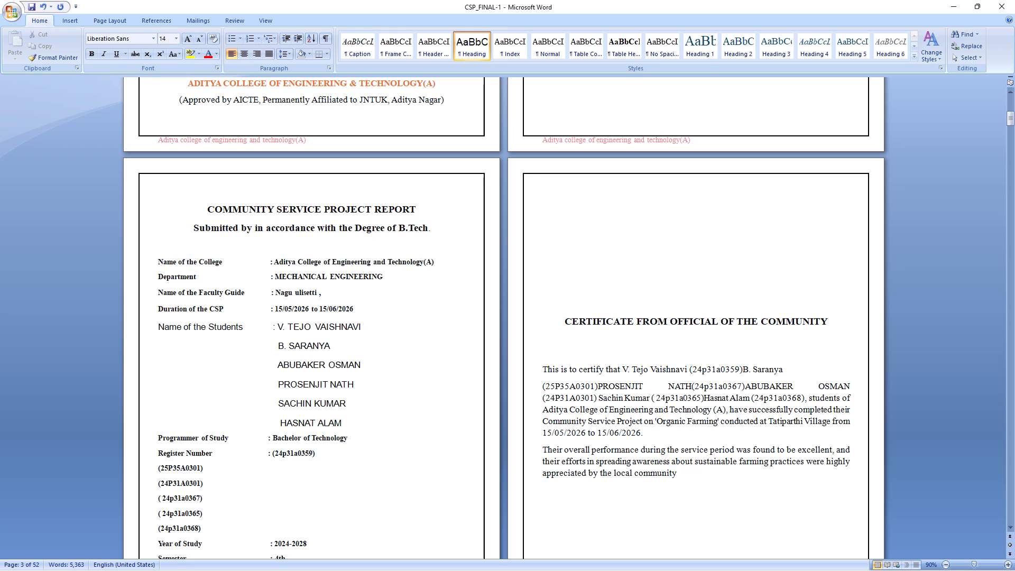
Insert leading spaces before the second register number to line it up under the first.
{"action": "scroll", "coordinate": [402, 348], "scroll_direction": "down", "scroll_amount": 1}
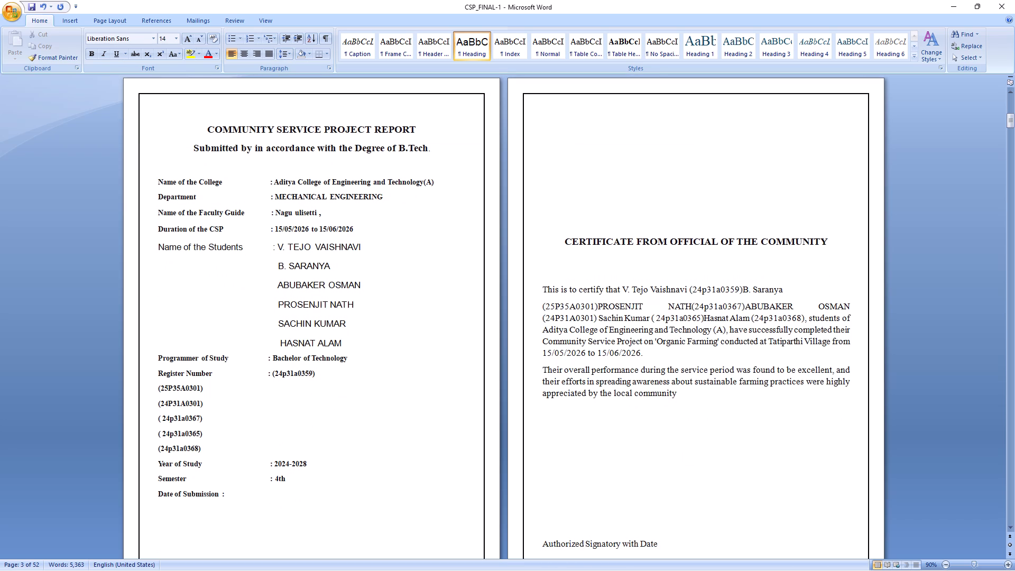
{"action": "left_click", "coordinate": [152, 383]}
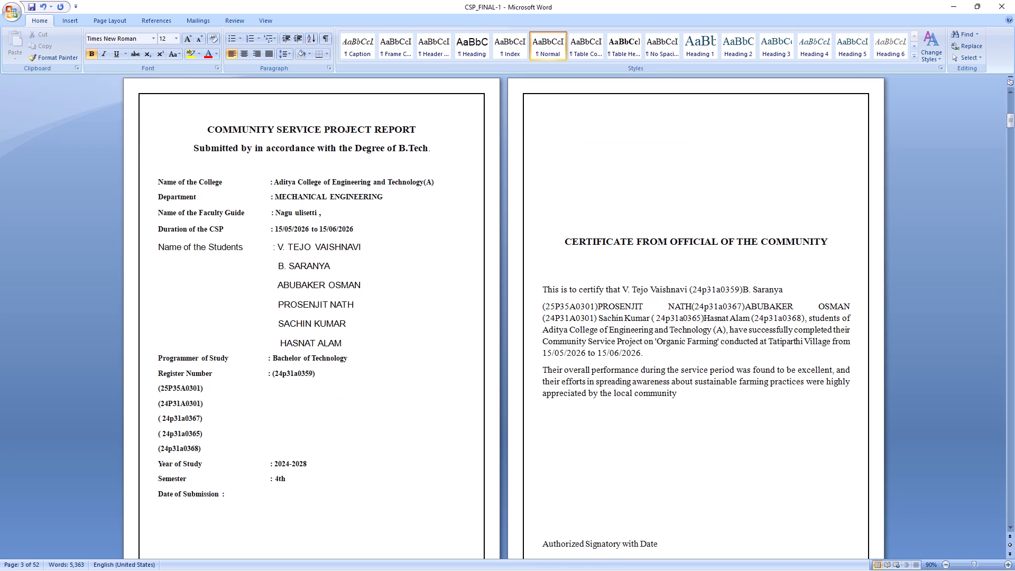
{"action": "left_click", "coordinate": [156, 390]}
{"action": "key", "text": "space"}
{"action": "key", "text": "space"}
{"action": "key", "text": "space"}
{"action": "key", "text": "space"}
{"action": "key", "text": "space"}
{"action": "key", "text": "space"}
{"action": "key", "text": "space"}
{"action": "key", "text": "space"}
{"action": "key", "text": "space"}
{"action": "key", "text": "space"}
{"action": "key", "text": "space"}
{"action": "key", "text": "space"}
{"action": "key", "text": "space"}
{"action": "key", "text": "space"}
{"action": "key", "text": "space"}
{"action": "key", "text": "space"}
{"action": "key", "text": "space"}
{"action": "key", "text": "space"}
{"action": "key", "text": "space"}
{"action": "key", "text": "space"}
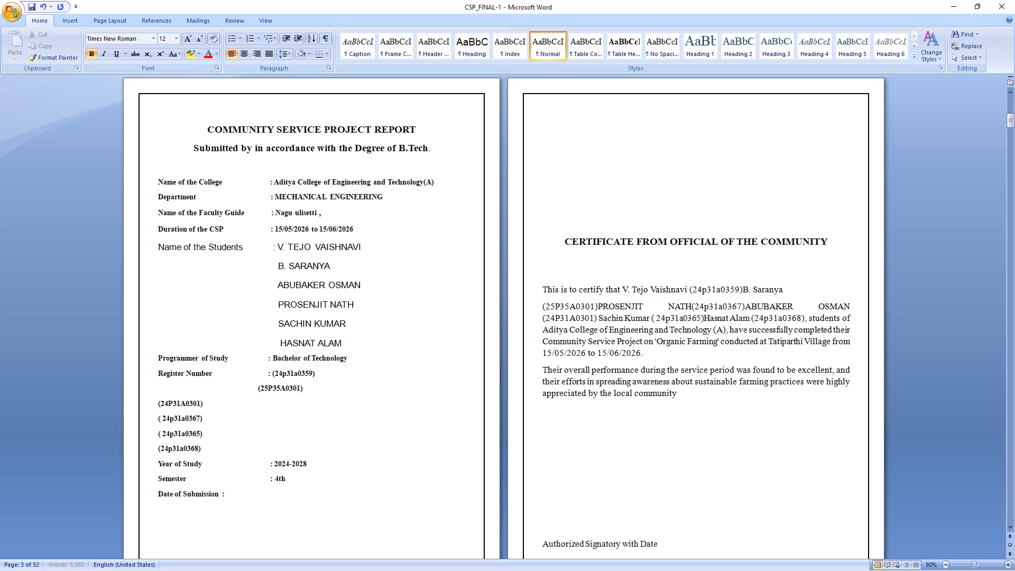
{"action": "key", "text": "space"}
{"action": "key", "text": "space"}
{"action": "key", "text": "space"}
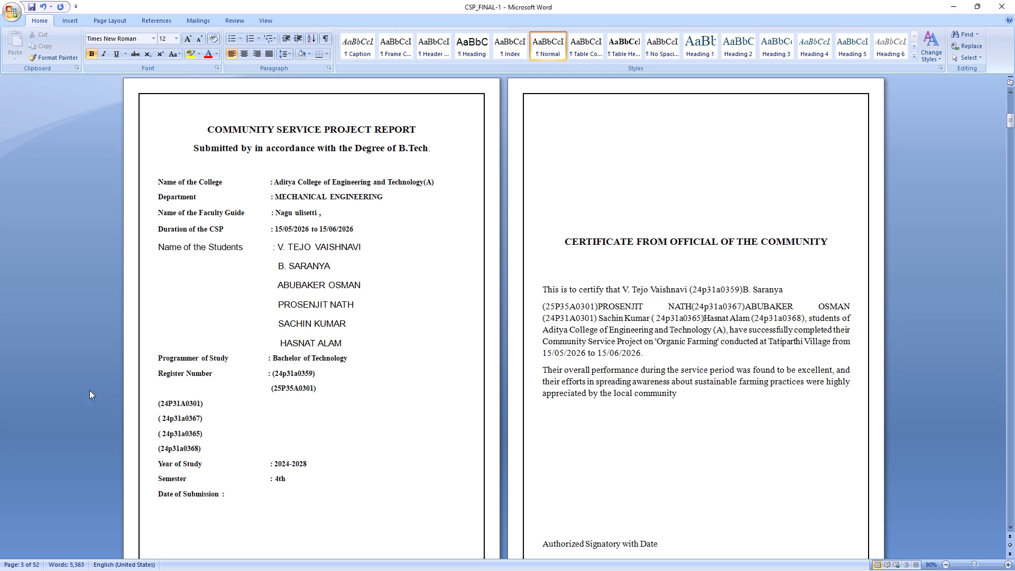
Insert leading spaces before the third register number to line it up under the second.
{"action": "left_click", "coordinate": [157, 403]}
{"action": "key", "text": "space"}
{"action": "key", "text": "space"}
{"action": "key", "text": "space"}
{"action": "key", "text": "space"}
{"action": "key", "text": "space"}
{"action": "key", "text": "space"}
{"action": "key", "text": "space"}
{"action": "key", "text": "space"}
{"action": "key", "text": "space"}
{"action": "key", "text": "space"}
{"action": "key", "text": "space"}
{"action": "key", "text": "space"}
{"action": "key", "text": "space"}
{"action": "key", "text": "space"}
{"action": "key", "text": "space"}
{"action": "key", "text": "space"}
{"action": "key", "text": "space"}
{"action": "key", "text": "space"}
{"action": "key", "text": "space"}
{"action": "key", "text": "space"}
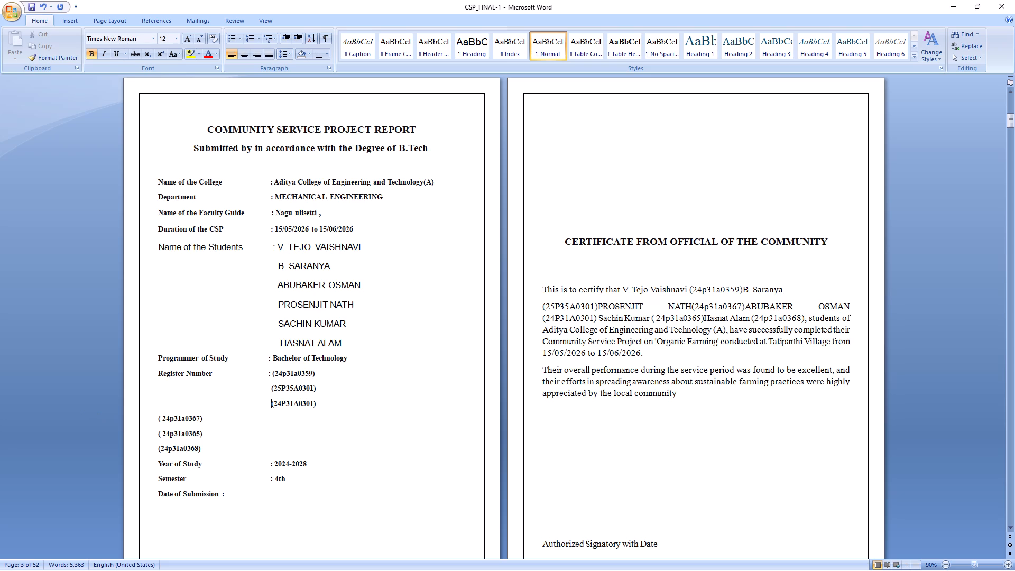
Insert leading spaces before the fourth register number to line it up under the third.
{"action": "left_click", "coordinate": [152, 412]}
{"action": "key", "text": "Down"}
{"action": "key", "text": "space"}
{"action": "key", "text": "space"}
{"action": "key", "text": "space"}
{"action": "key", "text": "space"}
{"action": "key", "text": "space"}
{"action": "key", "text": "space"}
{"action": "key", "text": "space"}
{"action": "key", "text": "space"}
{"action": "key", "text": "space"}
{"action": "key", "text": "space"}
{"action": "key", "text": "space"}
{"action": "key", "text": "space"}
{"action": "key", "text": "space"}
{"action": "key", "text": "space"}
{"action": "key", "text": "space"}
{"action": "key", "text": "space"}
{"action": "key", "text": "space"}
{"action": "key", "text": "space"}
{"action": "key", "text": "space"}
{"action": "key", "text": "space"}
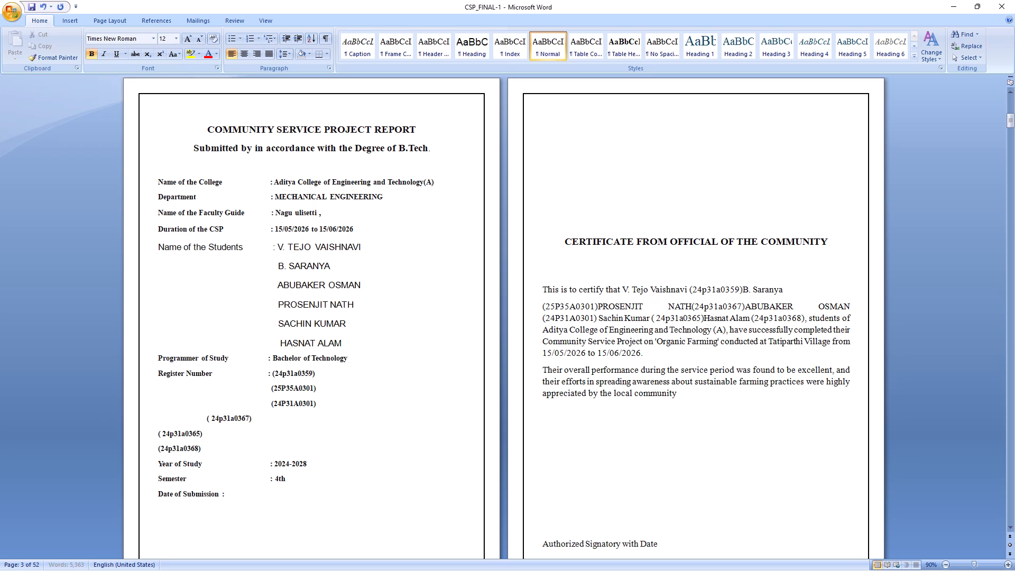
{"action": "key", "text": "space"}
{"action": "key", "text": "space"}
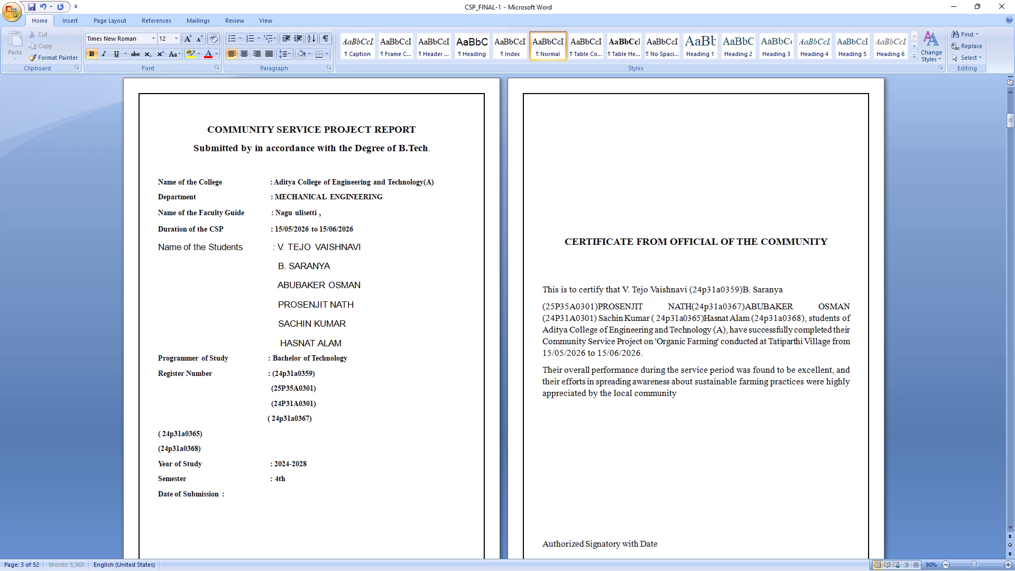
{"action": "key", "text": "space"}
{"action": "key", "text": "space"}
{"action": "key", "text": "Right"}
{"action": "key", "text": "Right"}
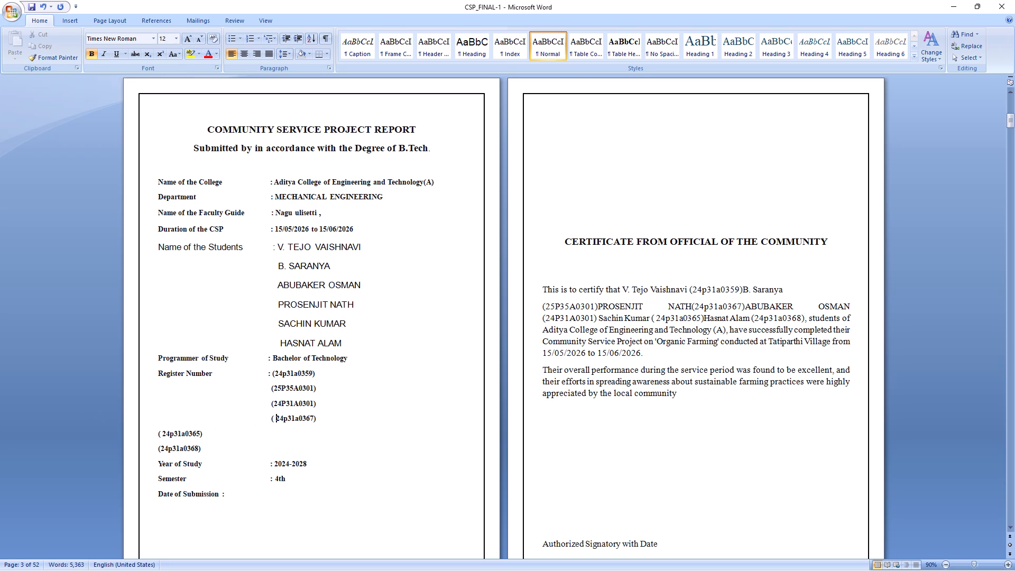
Insert leading spaces before the fifth register number to line it up under the fourth.
{"action": "key", "text": "Down"}
{"action": "key", "text": "Right"}
{"action": "key", "text": "Up"}
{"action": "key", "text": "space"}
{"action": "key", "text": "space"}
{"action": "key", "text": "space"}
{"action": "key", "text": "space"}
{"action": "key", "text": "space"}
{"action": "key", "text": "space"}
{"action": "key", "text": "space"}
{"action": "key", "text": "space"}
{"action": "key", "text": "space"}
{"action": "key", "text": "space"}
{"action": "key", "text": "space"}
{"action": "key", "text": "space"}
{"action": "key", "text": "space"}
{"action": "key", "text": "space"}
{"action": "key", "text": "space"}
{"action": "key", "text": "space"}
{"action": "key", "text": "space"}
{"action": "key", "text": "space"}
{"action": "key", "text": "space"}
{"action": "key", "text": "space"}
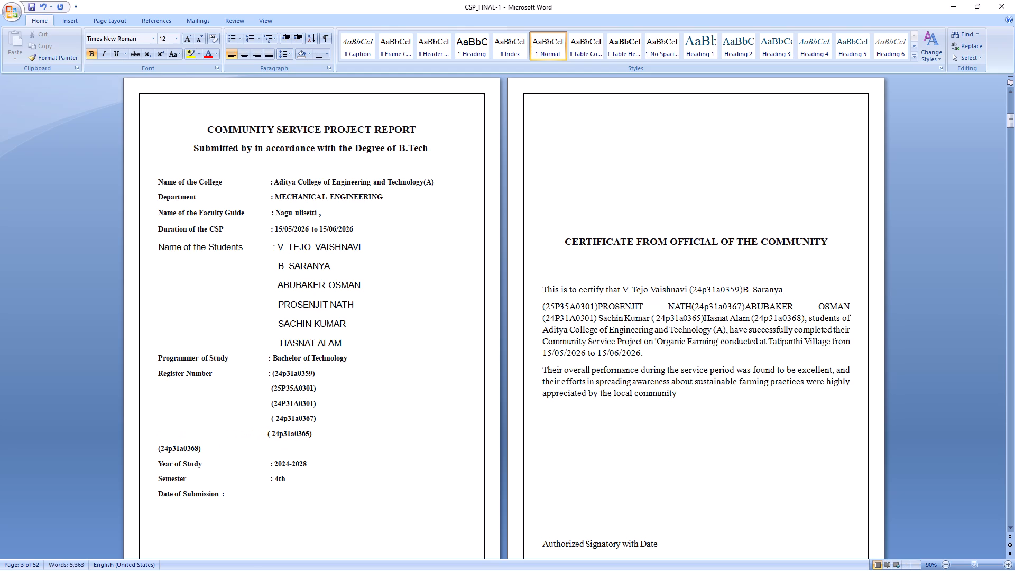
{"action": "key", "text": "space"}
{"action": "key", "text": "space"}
Insert leading spaces before the sixth register number to line it up under the fifth.
{"action": "key", "text": "Down"}
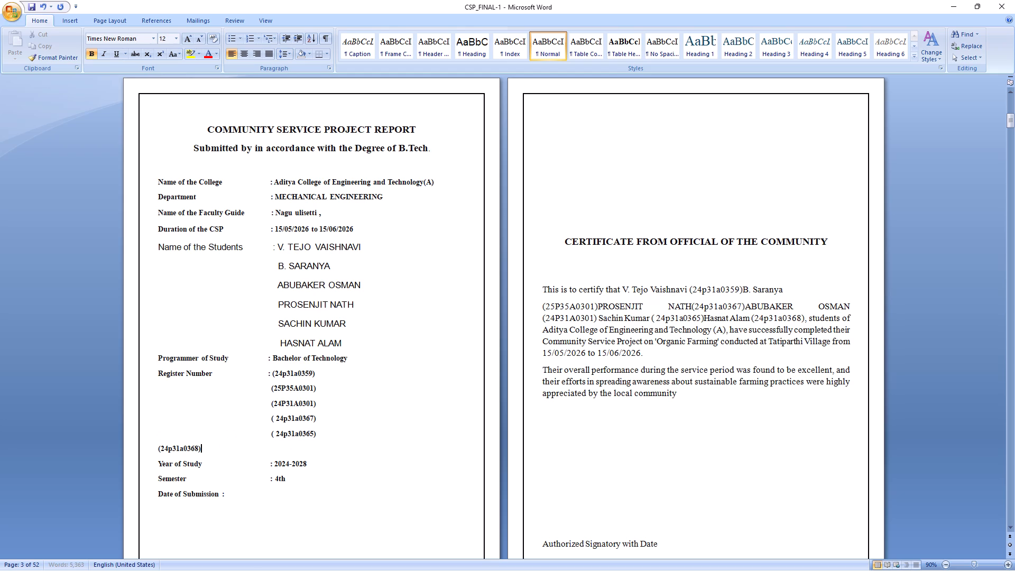
{"action": "key", "text": "Right"}
{"action": "key", "text": "Up"}
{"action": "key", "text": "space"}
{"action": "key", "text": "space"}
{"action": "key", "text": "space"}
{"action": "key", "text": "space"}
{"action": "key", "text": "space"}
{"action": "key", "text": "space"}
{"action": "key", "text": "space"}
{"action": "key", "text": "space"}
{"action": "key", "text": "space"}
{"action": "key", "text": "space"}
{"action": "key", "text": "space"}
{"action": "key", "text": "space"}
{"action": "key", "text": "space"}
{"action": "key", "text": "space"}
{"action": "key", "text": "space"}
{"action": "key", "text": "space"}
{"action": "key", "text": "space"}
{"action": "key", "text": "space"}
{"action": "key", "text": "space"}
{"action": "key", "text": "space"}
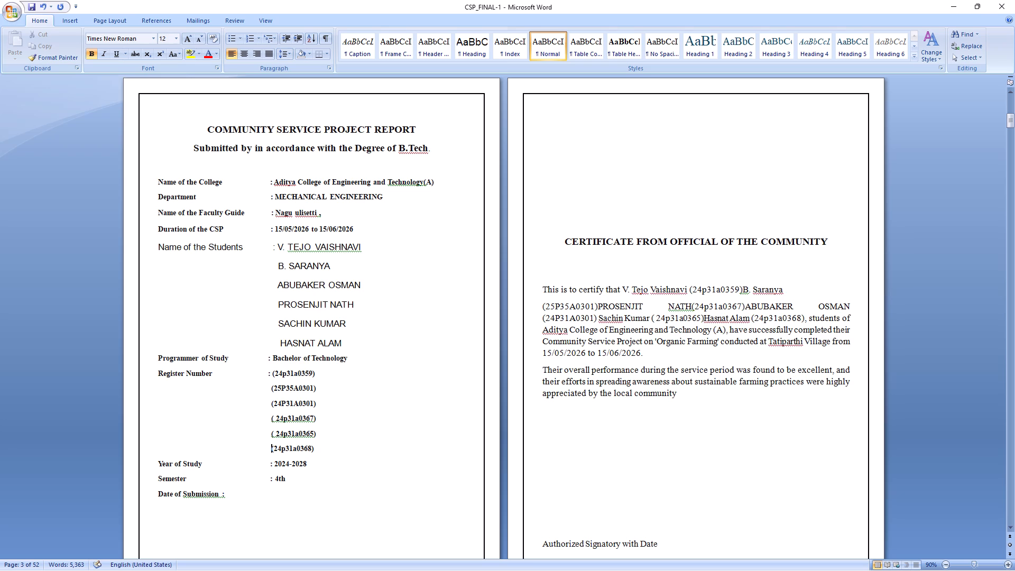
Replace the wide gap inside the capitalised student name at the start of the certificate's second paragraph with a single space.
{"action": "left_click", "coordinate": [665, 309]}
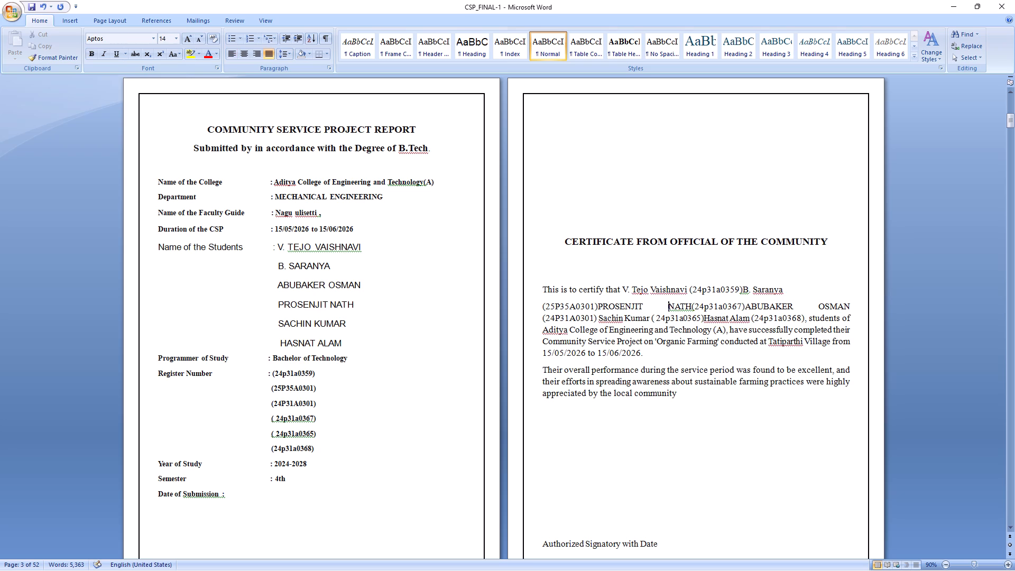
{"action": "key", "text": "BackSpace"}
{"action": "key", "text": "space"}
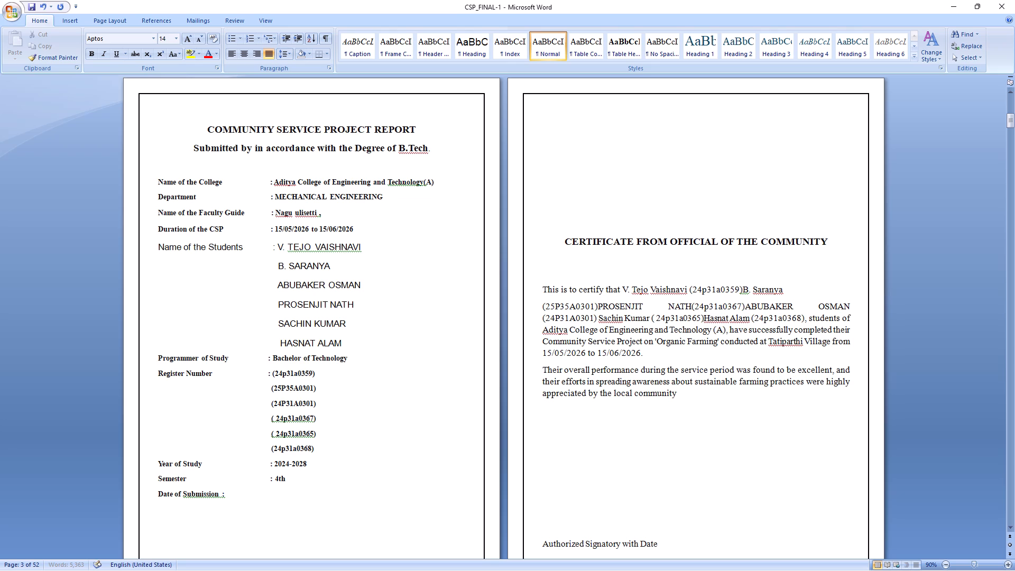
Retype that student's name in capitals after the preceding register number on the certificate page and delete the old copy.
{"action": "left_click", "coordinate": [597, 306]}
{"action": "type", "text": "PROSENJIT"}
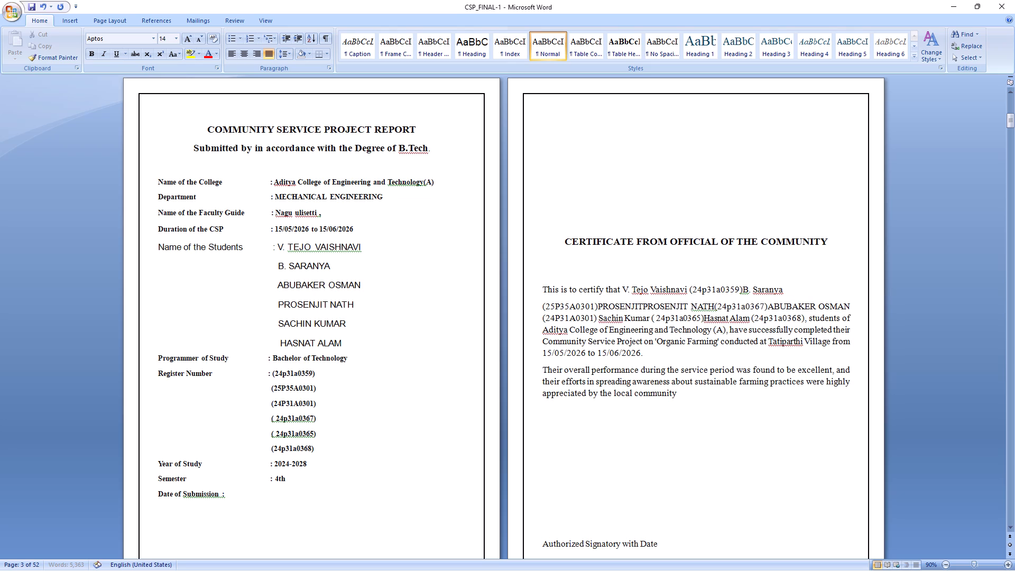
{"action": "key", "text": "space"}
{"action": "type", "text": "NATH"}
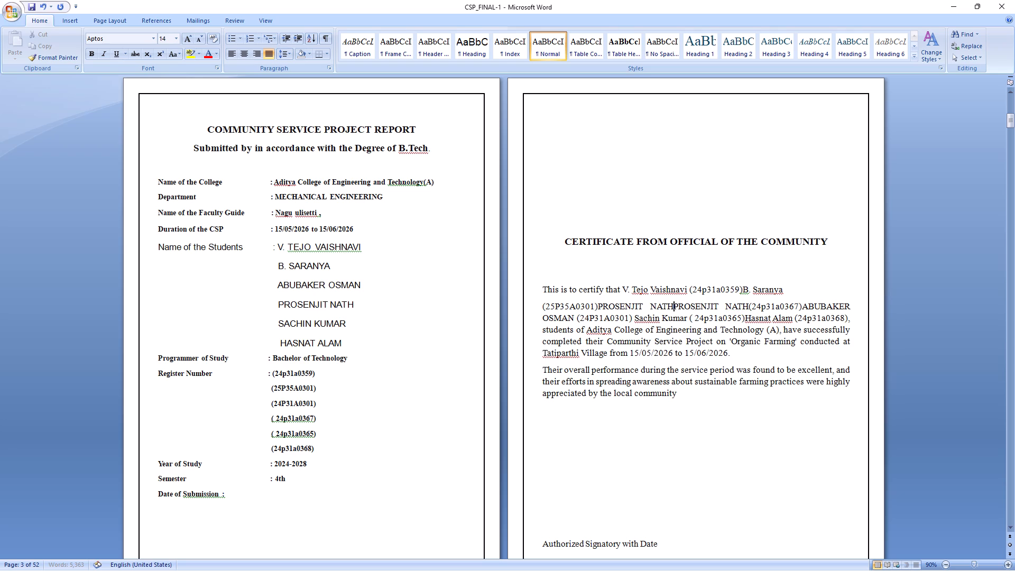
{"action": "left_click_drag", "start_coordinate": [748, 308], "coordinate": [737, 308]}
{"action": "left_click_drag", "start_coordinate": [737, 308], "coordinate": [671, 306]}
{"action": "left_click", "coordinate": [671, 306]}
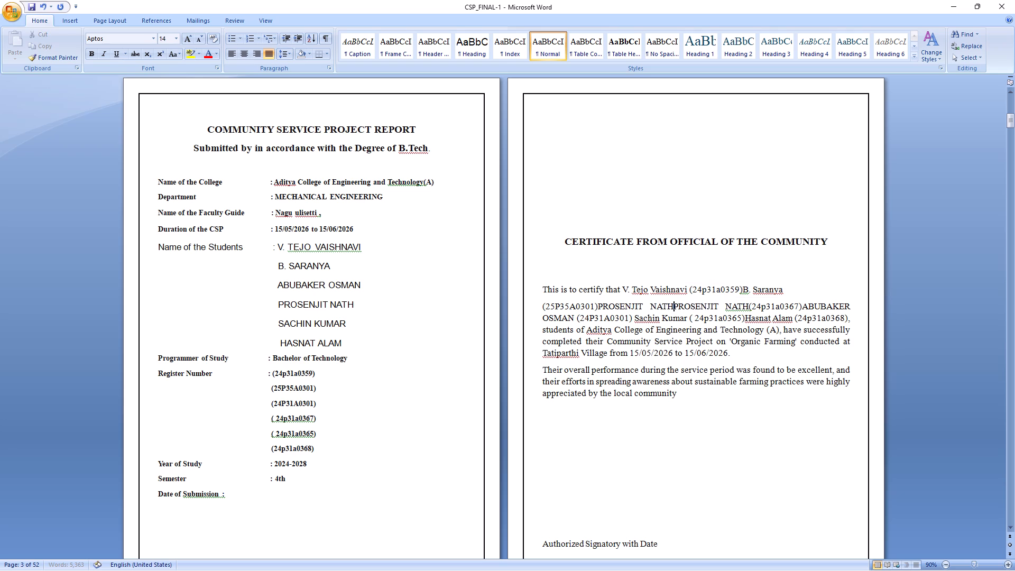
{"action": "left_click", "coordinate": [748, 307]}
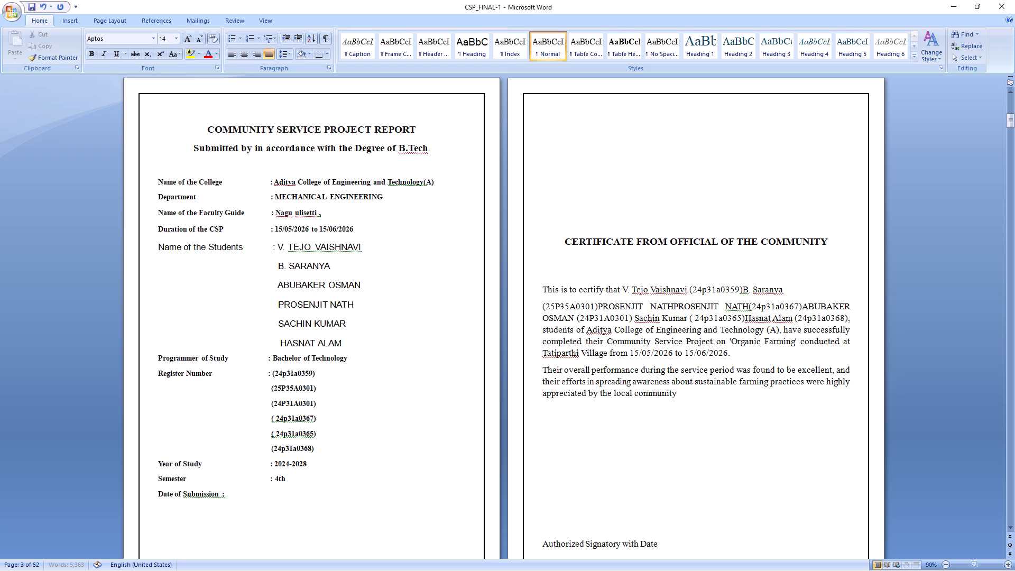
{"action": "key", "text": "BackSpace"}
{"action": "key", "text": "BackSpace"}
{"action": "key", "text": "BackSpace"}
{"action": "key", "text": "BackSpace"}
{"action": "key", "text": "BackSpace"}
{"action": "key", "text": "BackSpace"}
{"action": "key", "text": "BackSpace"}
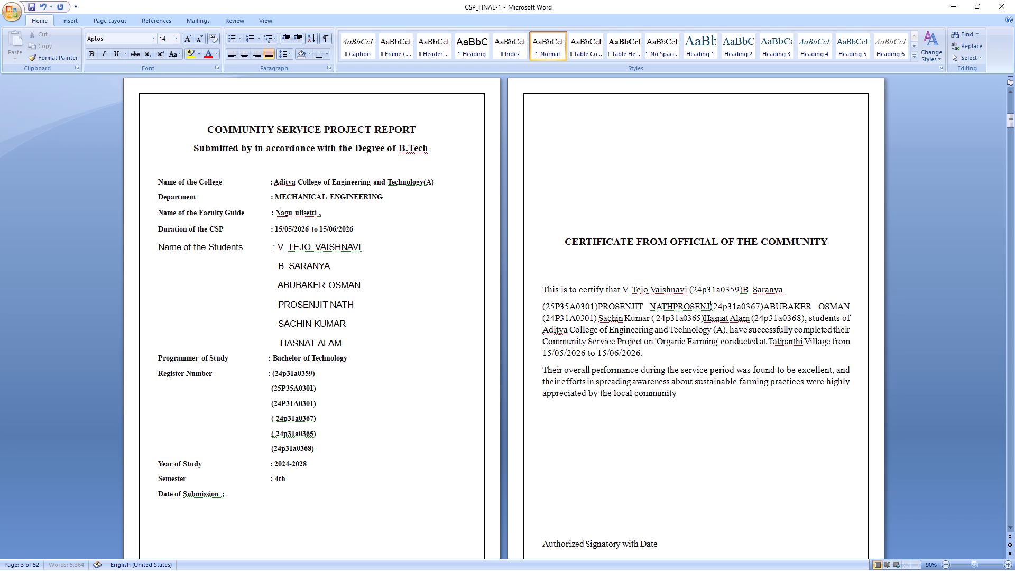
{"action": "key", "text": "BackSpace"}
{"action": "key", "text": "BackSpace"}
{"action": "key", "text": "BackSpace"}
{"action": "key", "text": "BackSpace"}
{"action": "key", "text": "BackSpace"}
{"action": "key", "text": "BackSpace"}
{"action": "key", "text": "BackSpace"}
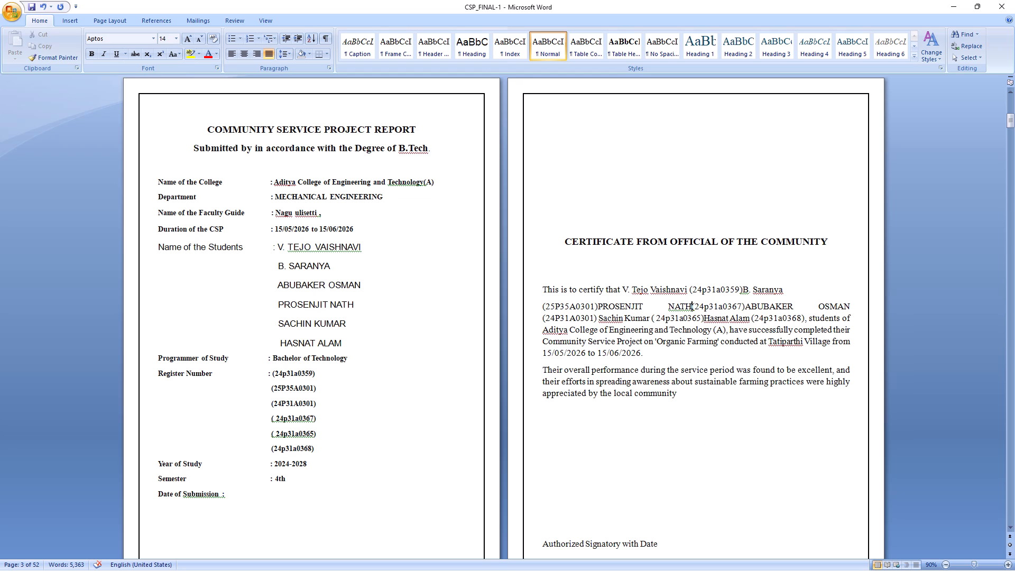
Delete the empty lines above the "CERTIFICATE FROM OFFICIAL OF THE COMMUNITY" heading to bring it up to the page top.
{"action": "left_click", "coordinate": [563, 235]}
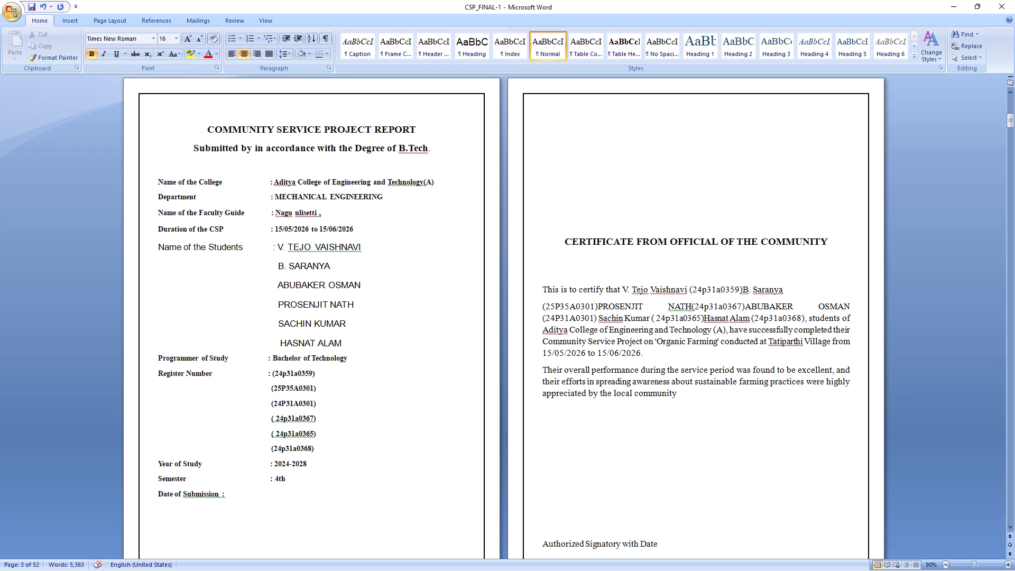
{"action": "left_click", "coordinate": [564, 227]}
{"action": "key", "text": "BackSpace"}
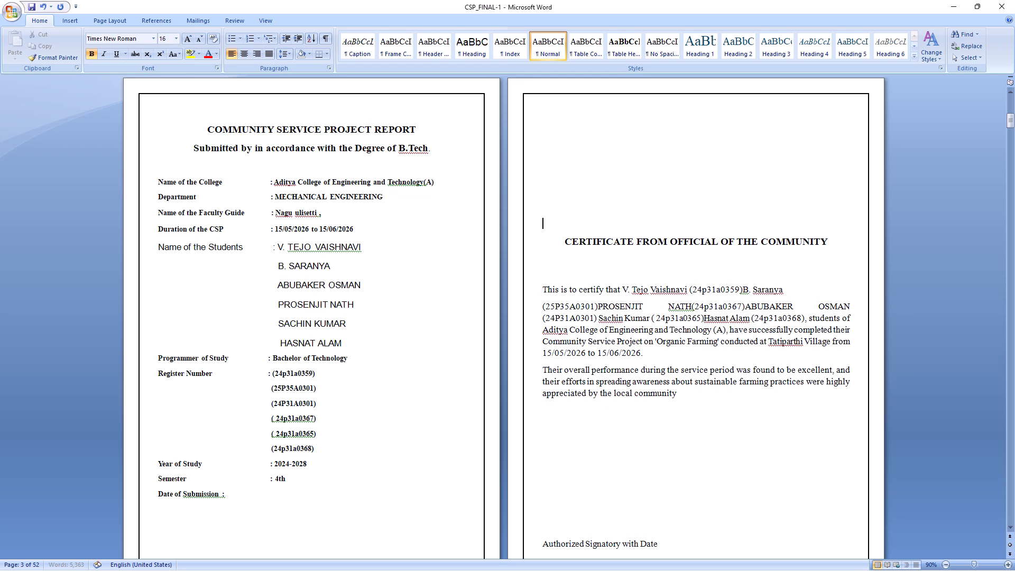
{"action": "key", "text": "BackSpace"}
{"action": "key", "text": "BackSpace"}
{"action": "key", "text": "BackSpace"}
{"action": "key", "text": "BackSpace"}
{"action": "key", "text": "BackSpace"}
{"action": "key", "text": "BackSpace"}
{"action": "key", "text": "BackSpace"}
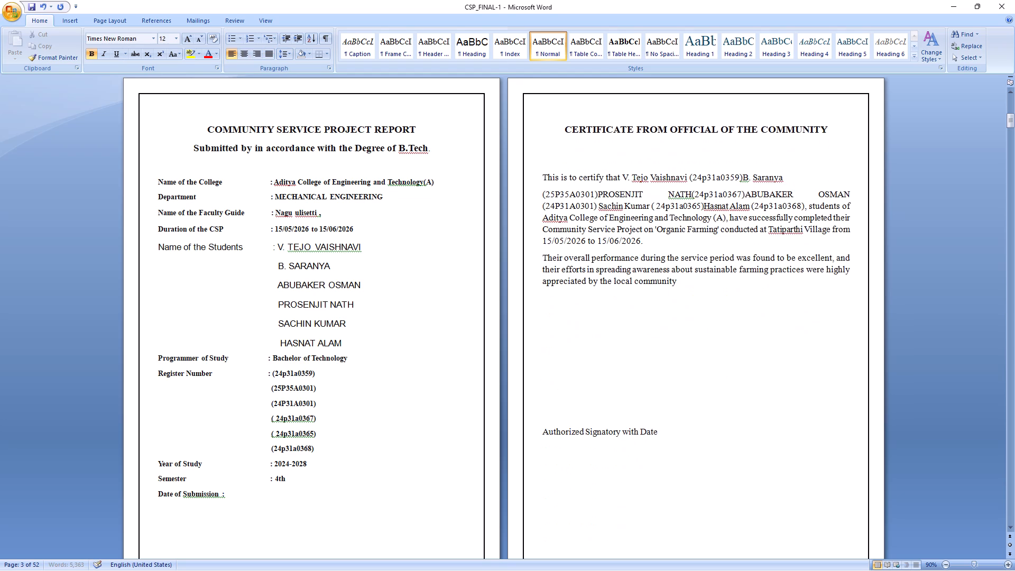
{"action": "key", "text": "BackSpace"}
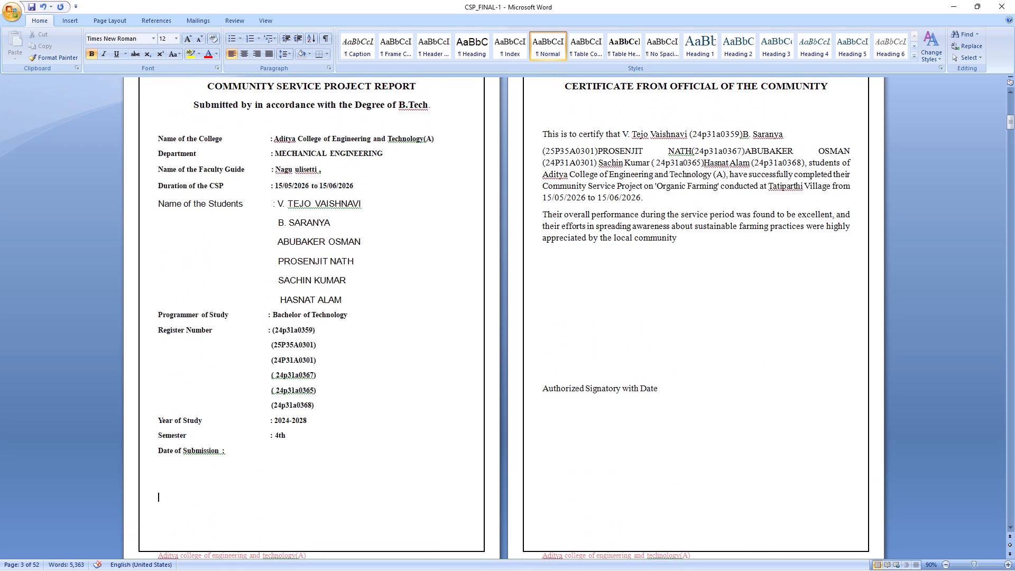
Insert a space and comma before the last student's name in the certificate text, and a comma and space before the fifth student's name.
{"action": "scroll", "coordinate": [625, 312], "scroll_direction": "up", "scroll_amount": 1}
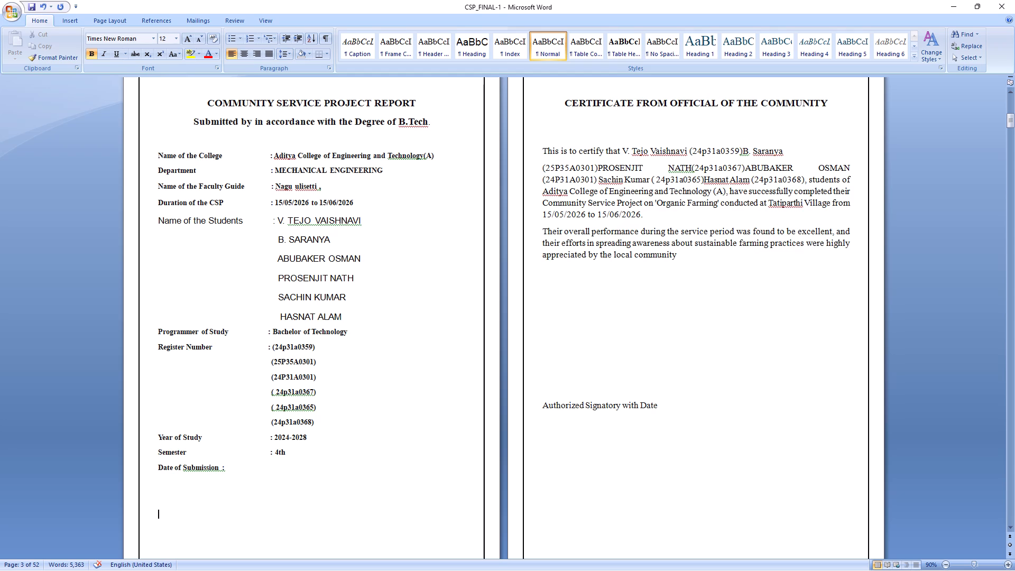
{"action": "left_click_drag", "start_coordinate": [704, 181], "coordinate": [745, 187]}
{"action": "left_click", "coordinate": [729, 266]}
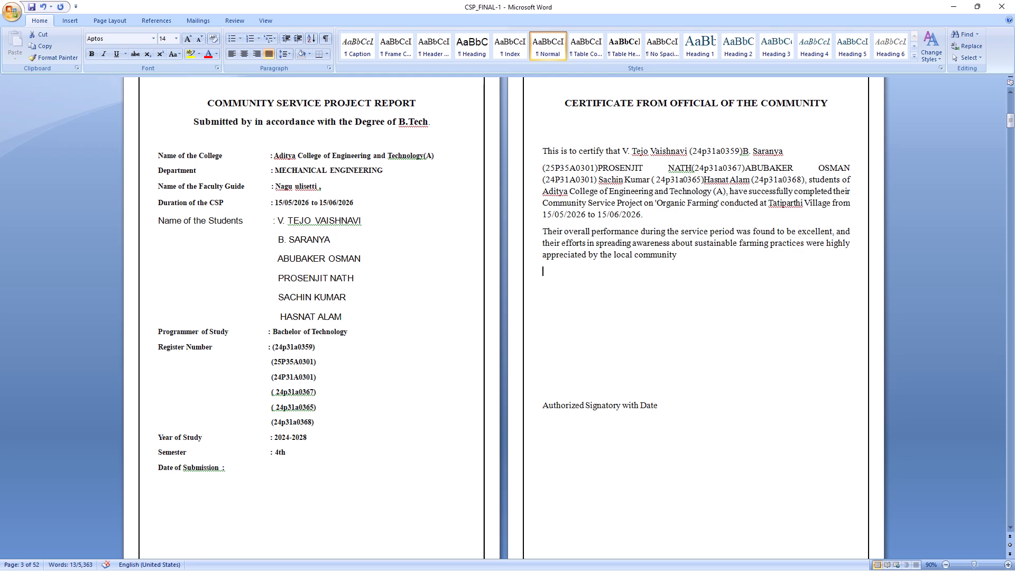
{"action": "left_click", "coordinate": [703, 176]}
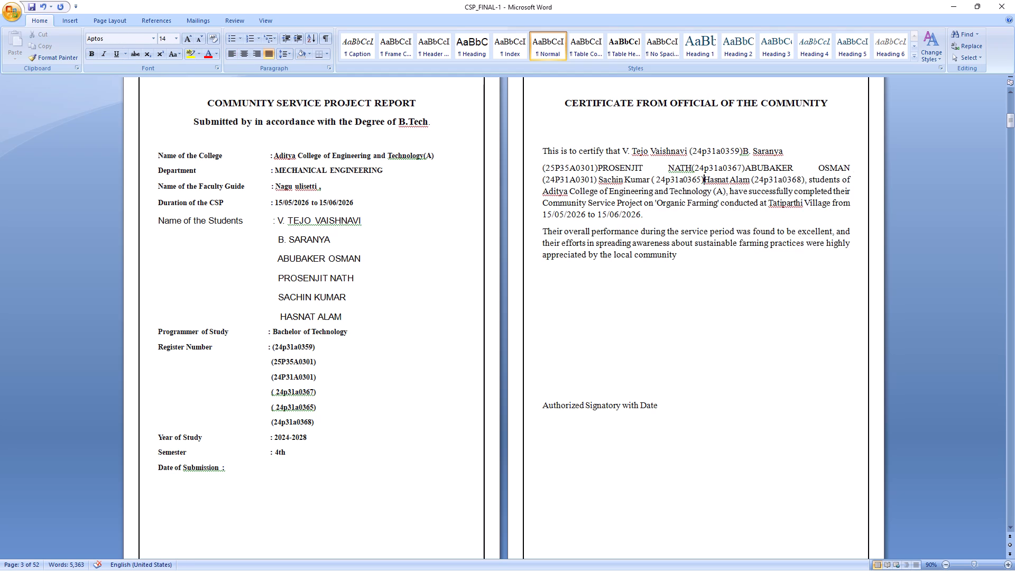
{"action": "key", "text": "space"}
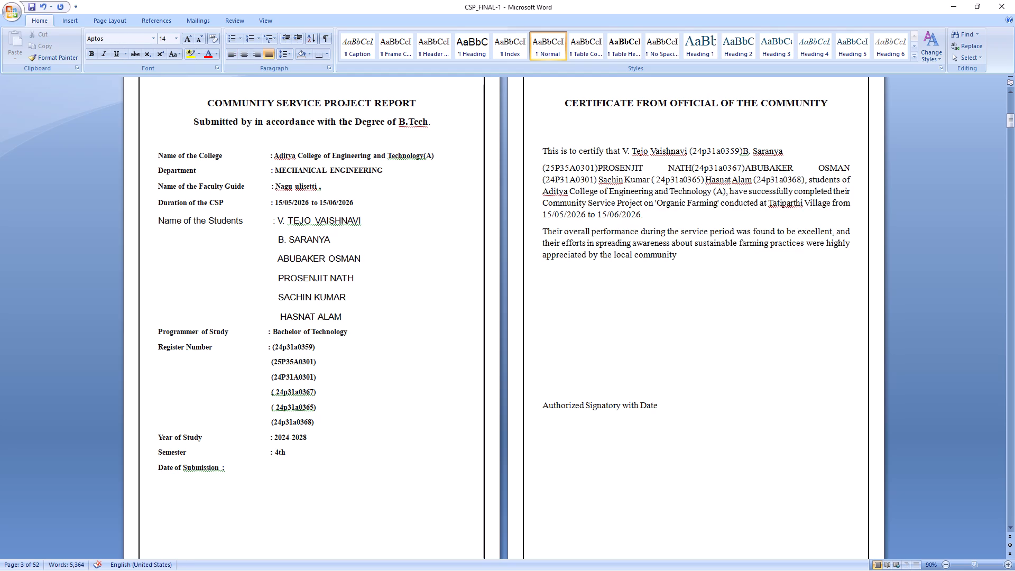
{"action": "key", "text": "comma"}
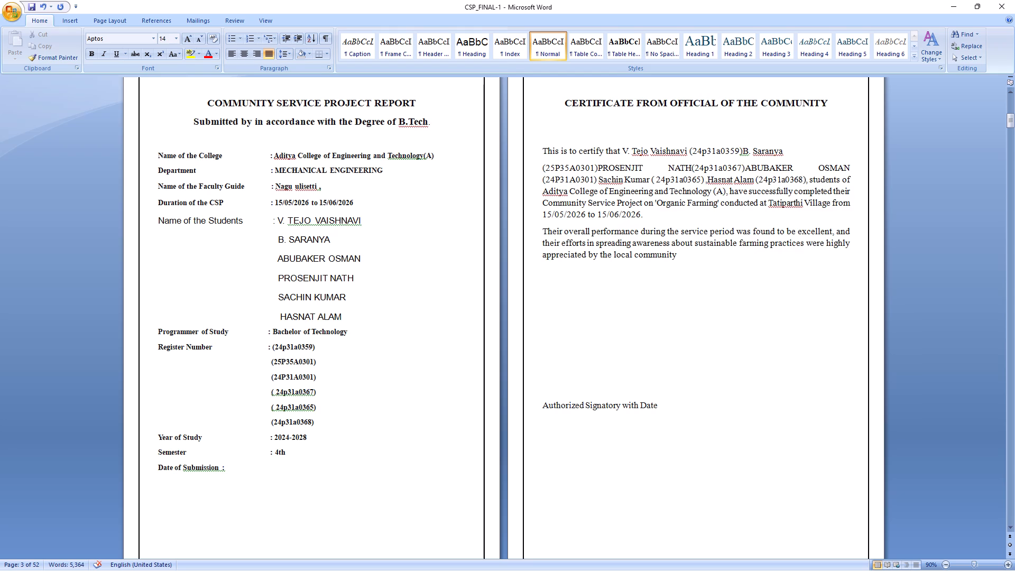
{"action": "left_click", "coordinate": [597, 179]}
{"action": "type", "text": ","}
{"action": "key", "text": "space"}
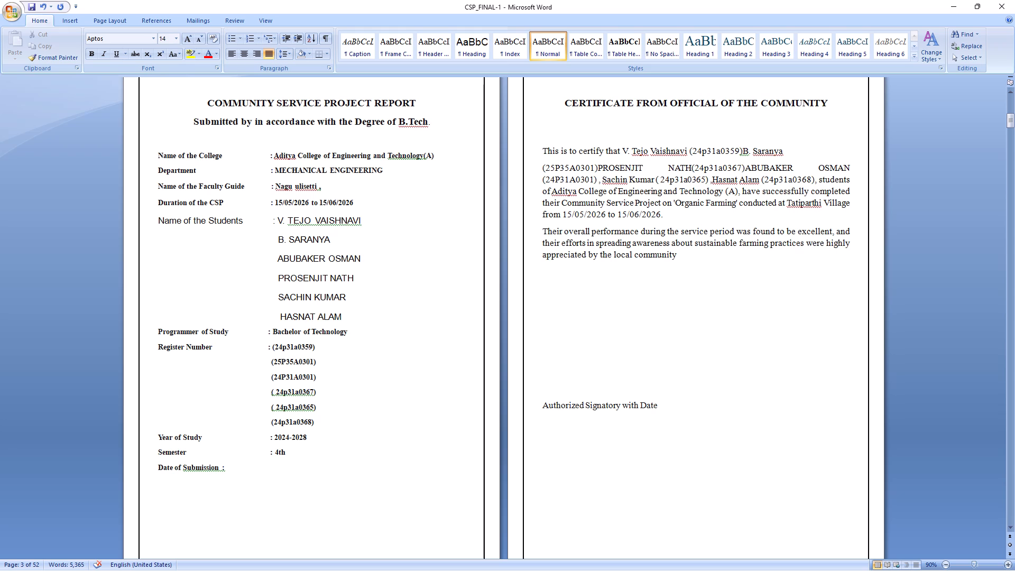
Copy the second student's register number from the following line to after that student's name, and add the closing parenthesis.
{"action": "left_click_drag", "start_coordinate": [595, 165], "coordinate": [536, 169]}
{"action": "key", "text": "ctrl+c"}
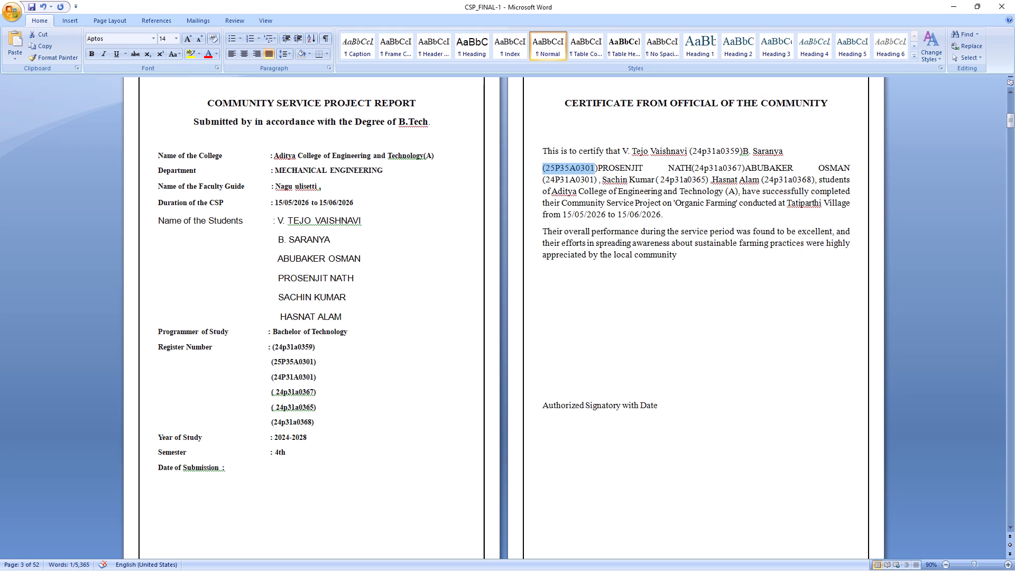
{"action": "left_click", "coordinate": [782, 150]}
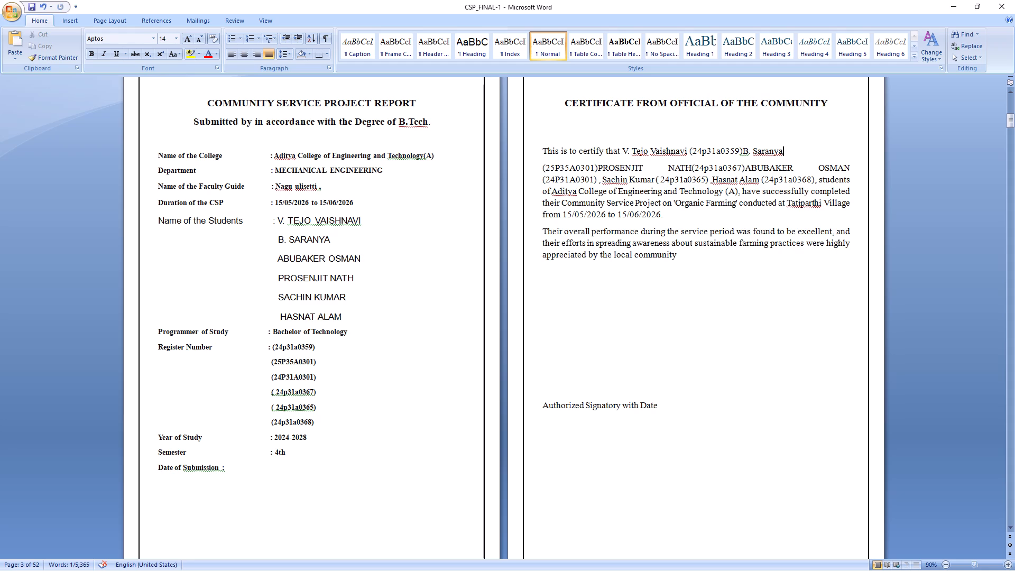
{"action": "key", "text": "ctrl+v"}
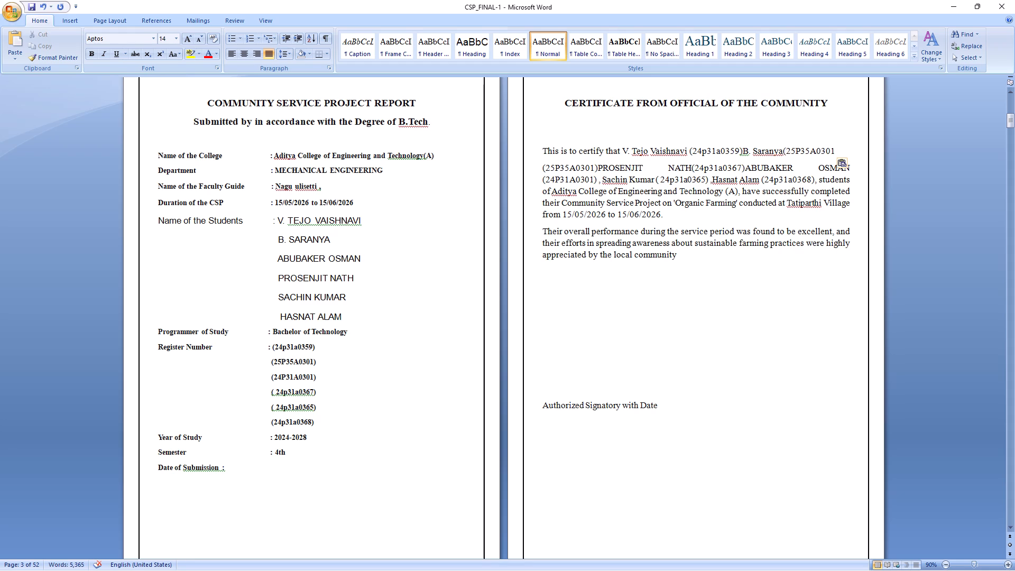
{"action": "key", "text": "shift+parenright"}
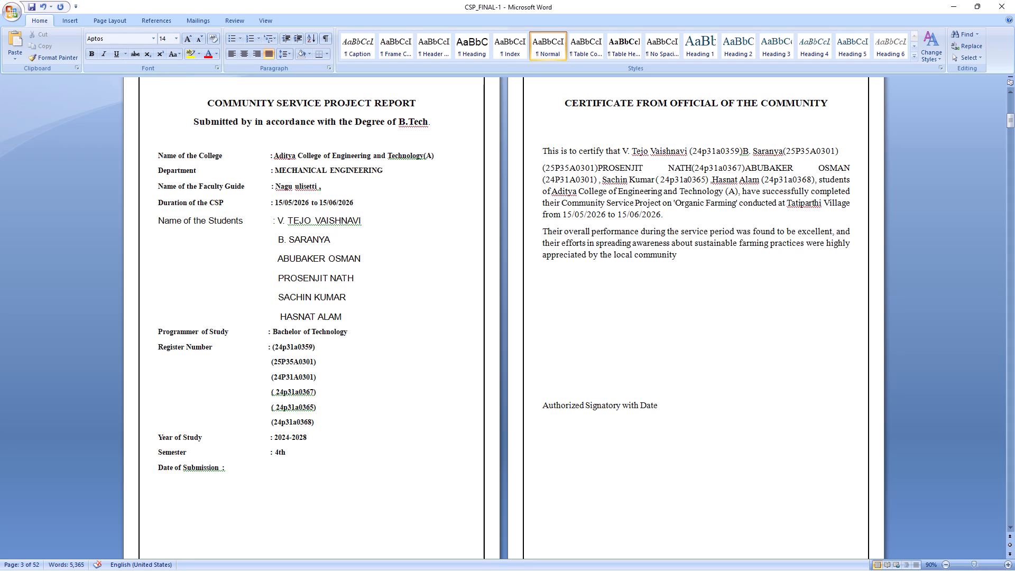
Delete the duplicate register number and the student name after it from the start of the certificate's second paragraph.
{"action": "key", "text": "Down"}
{"action": "left_click_drag", "start_coordinate": [690, 168], "coordinate": [542, 167]}
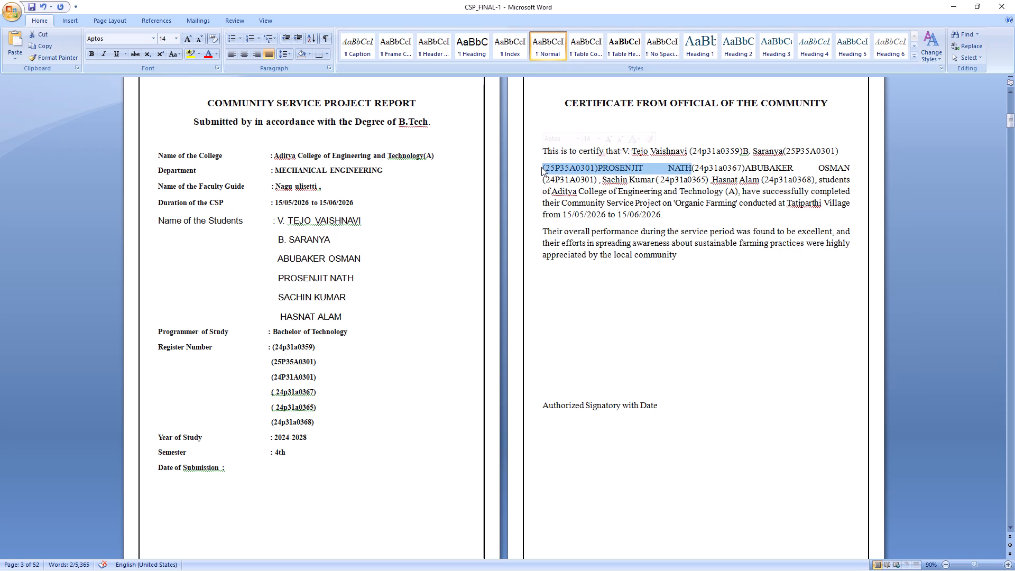
{"action": "key", "text": "BackSpace"}
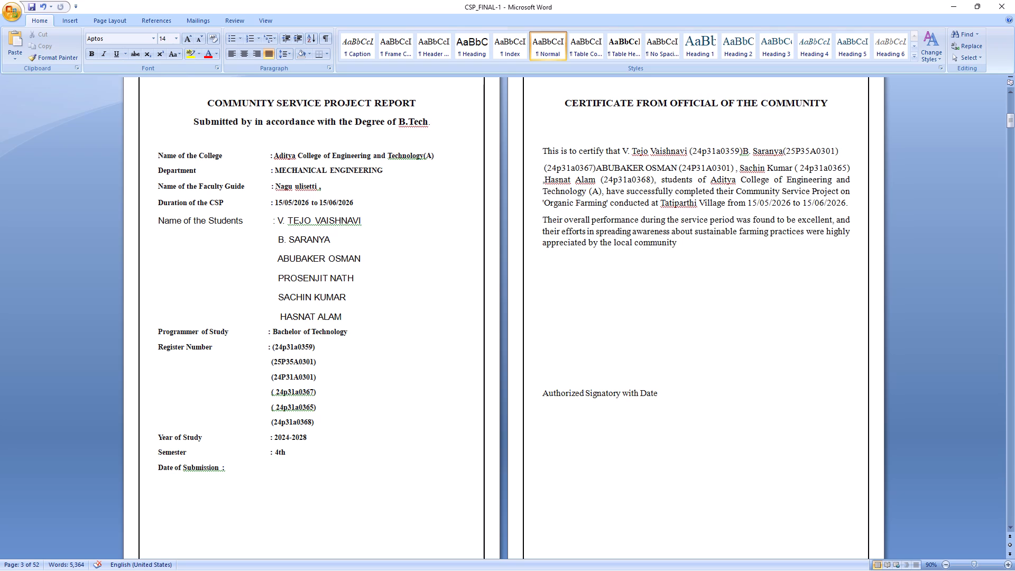
Add the fourth listed student's name in capitals after the second student's register number in the certificate's first paragraph.
{"action": "left_click", "coordinate": [841, 150]}
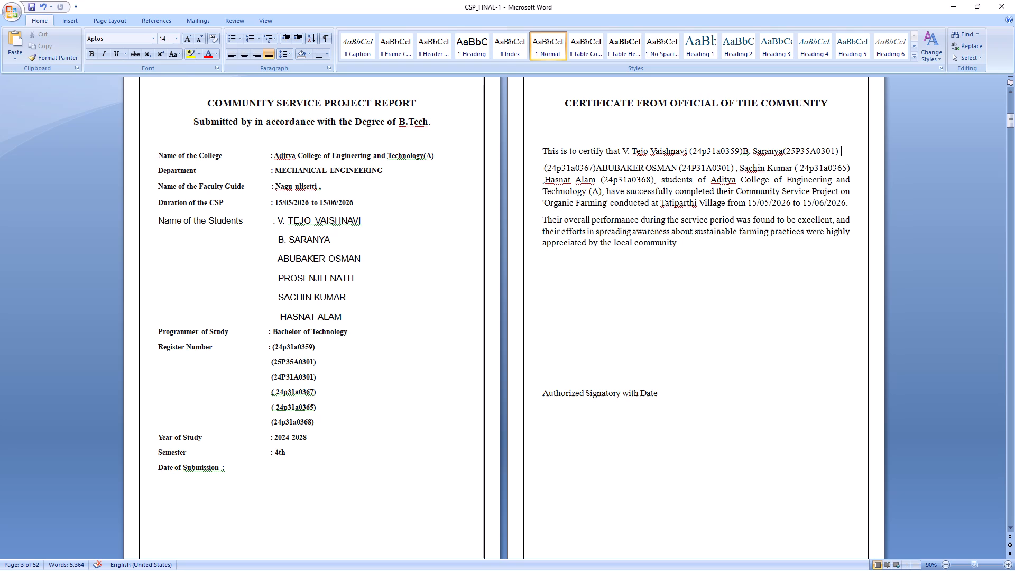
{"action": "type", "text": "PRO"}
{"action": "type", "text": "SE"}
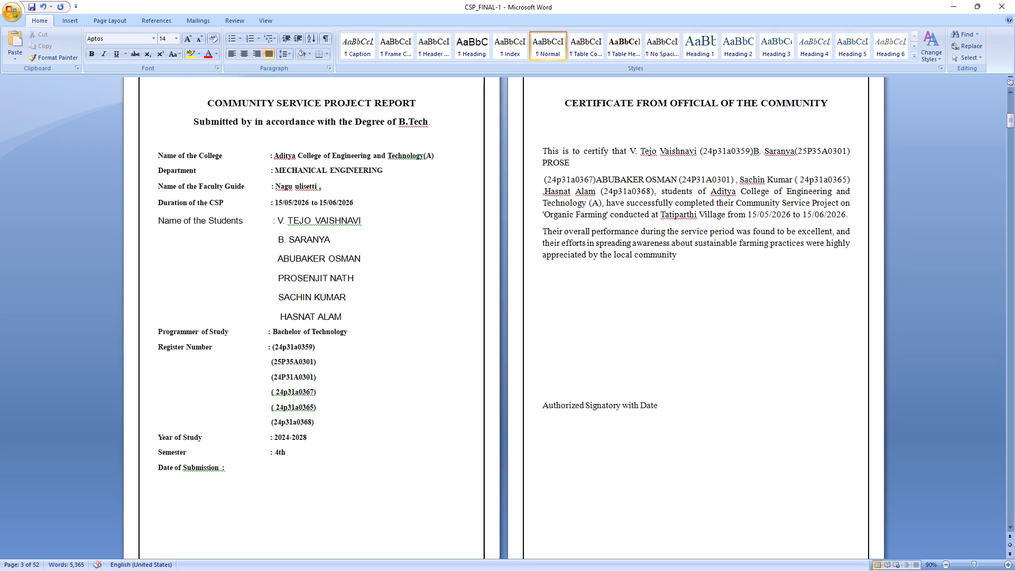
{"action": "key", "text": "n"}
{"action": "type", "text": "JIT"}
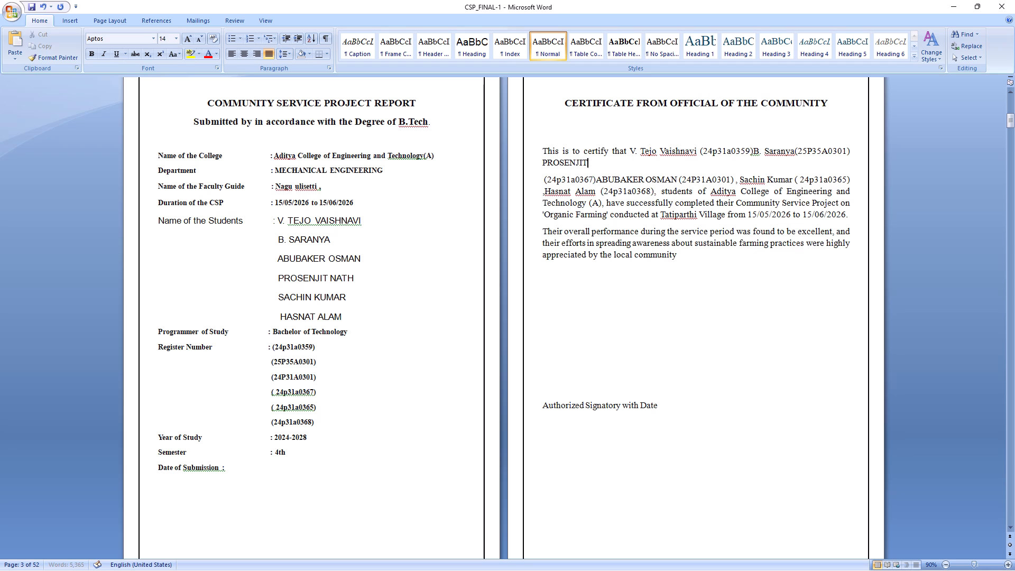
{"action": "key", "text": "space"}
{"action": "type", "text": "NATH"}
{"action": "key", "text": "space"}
Capitalize both letters in the first student's register number in the certificate text and add a comma after its closing parenthesis.
{"action": "left_click", "coordinate": [717, 151]}
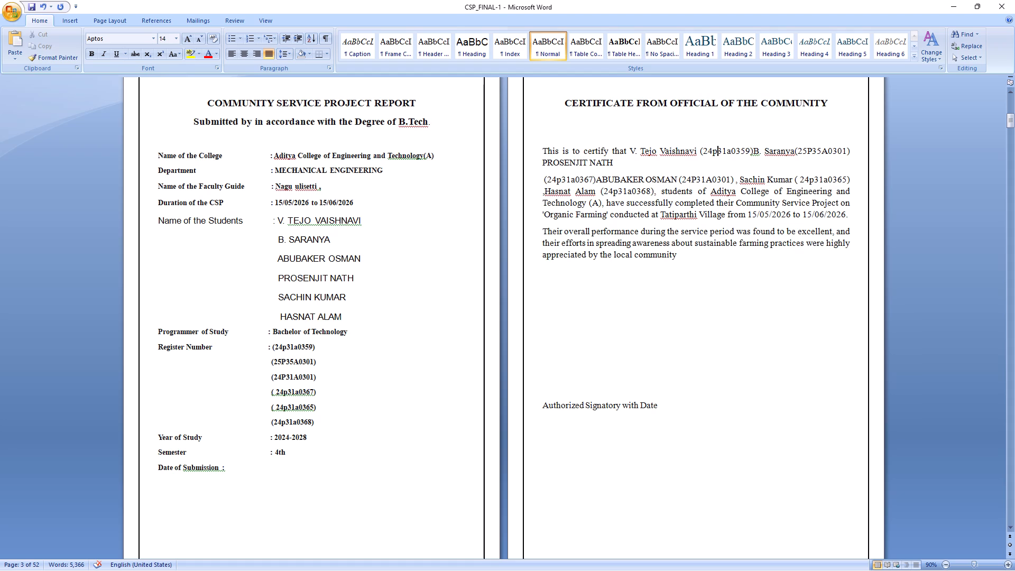
{"action": "key", "text": "BackSpace"}
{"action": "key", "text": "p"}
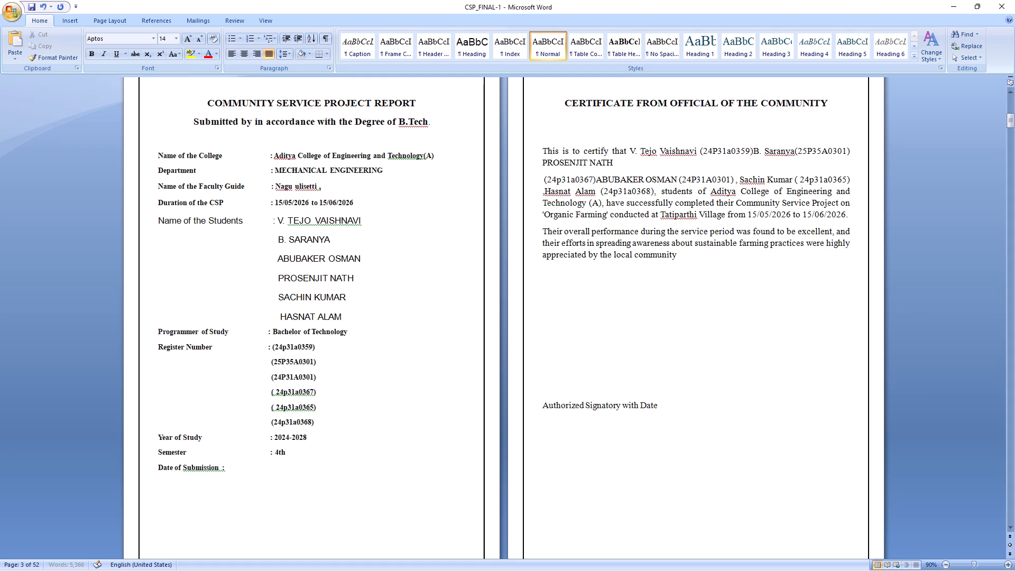
{"action": "key", "text": "Right"}
{"action": "key", "text": "Right"}
{"action": "key", "text": "Right"}
{"action": "key", "text": "BackSpace"}
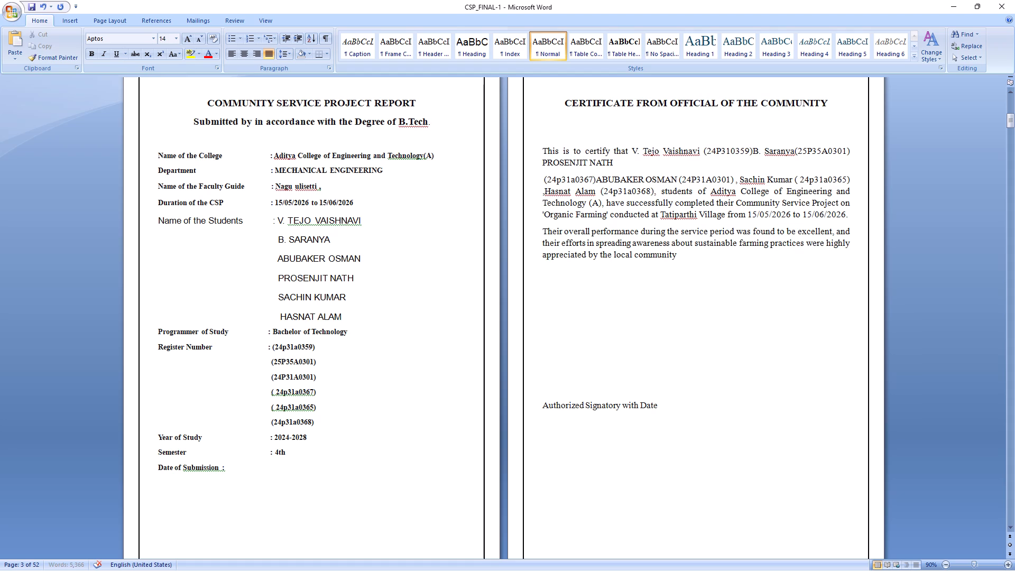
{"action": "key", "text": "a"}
{"action": "key", "text": "Right"}
{"action": "key", "text": "Right"}
{"action": "key", "text": "Right"}
{"action": "key", "text": "Right"}
{"action": "key", "text": "Right"}
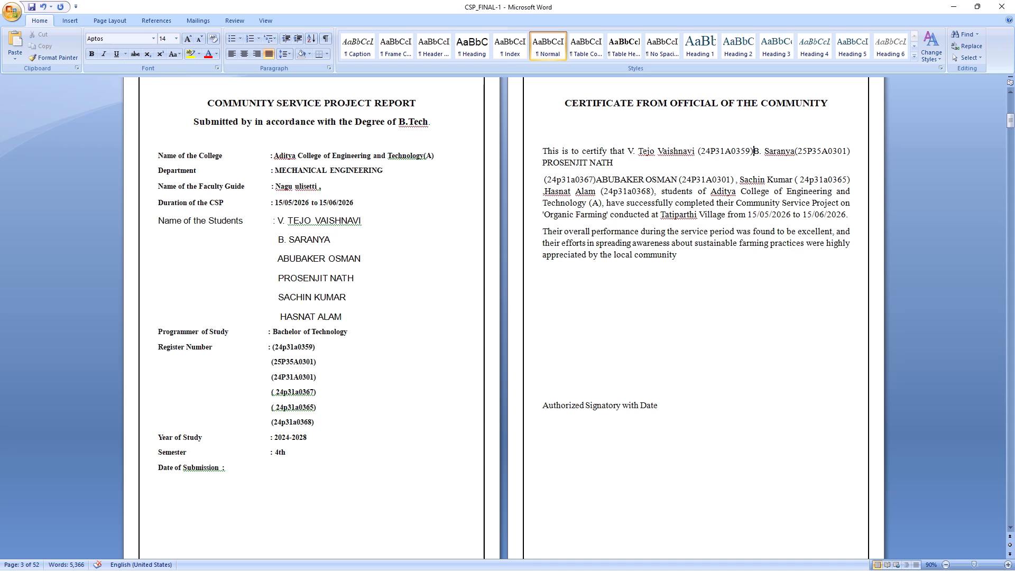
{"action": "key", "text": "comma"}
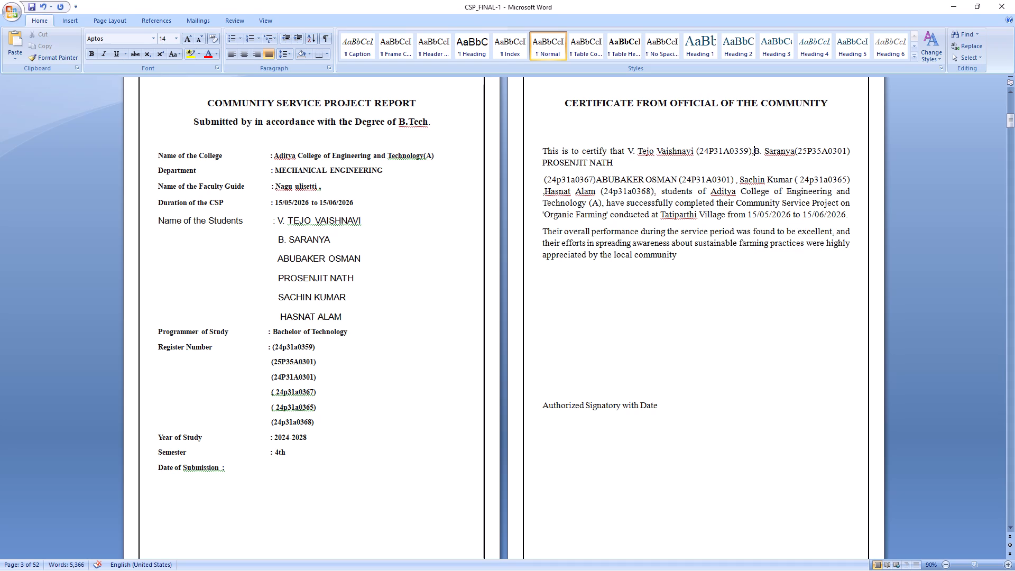
Copy the first student's bracketed register number after the fourth student's name and change its last two digits to match that student's number.
{"action": "left_click", "coordinate": [619, 166]}
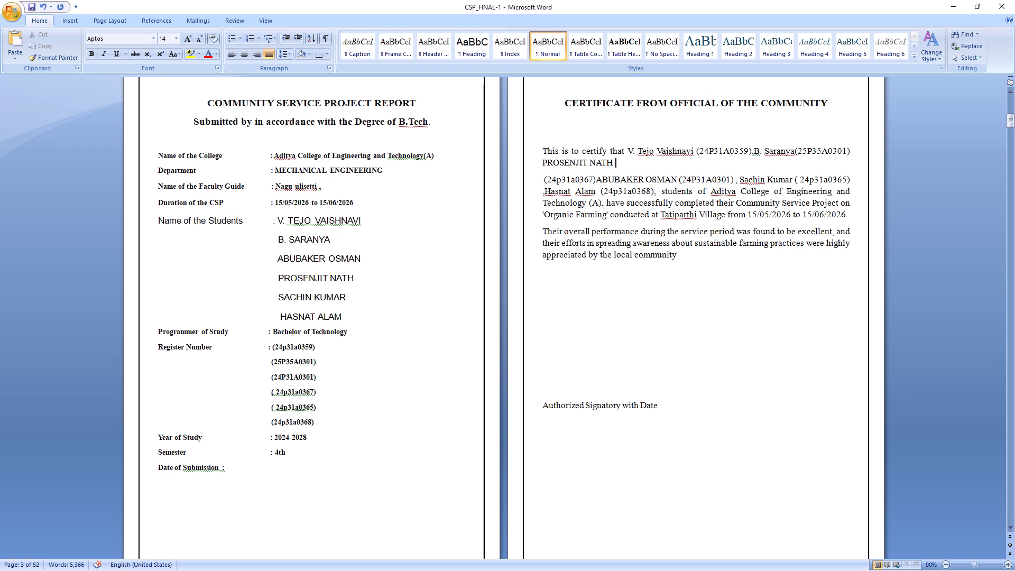
{"action": "left_click_drag", "start_coordinate": [696, 151], "coordinate": [733, 152]}
{"action": "left_click", "coordinate": [733, 152]}
{"action": "left_click_drag", "start_coordinate": [697, 150], "coordinate": [752, 152]}
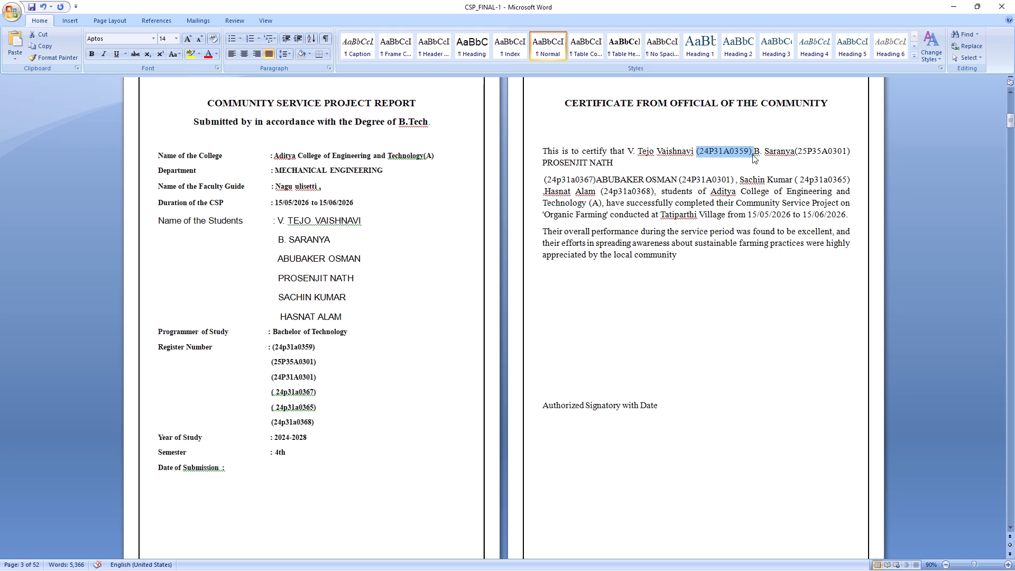
{"action": "key", "text": "ctrl+c"}
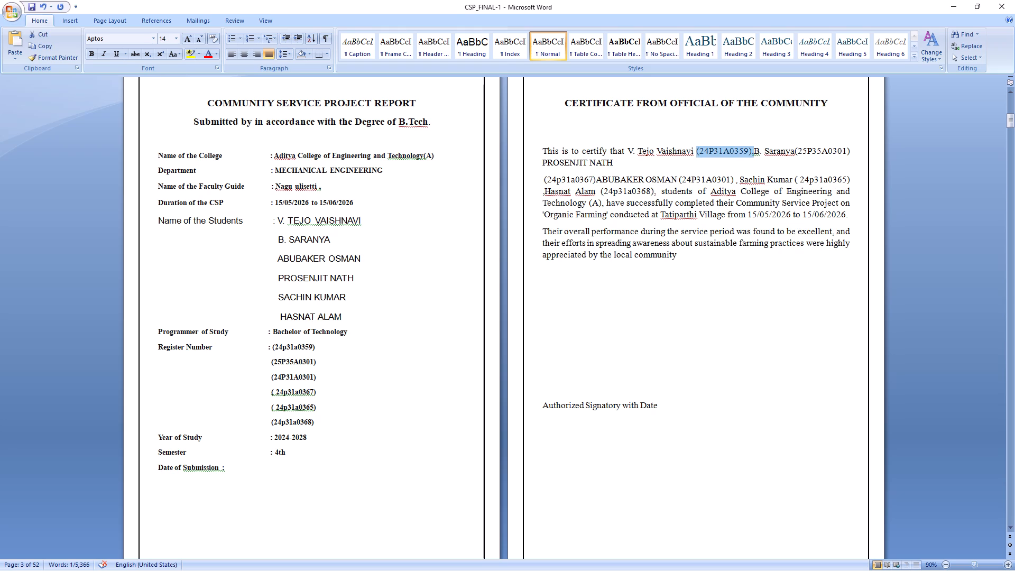
{"action": "left_click", "coordinate": [614, 163]}
{"action": "key", "text": "ctrl+v"}
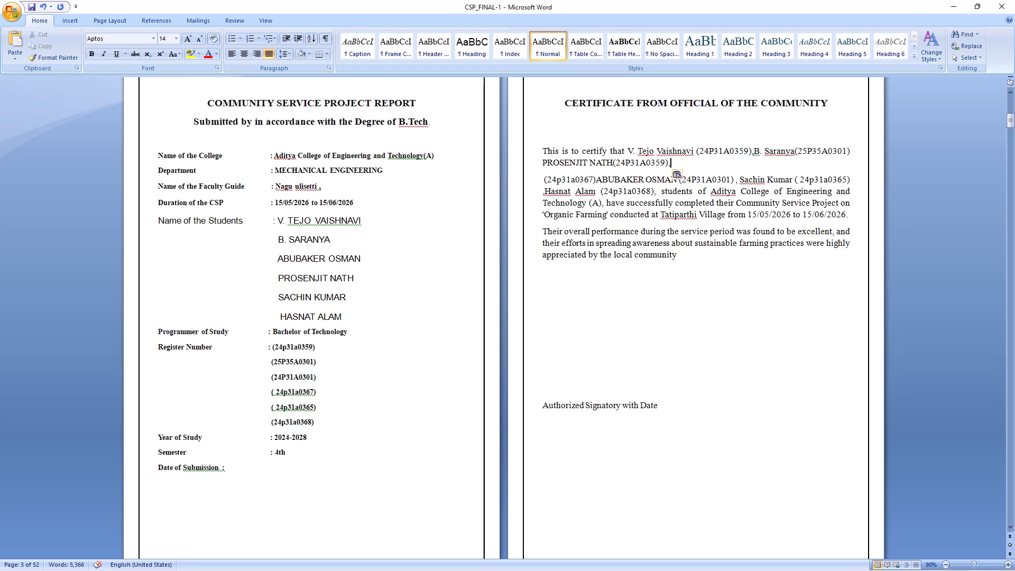
{"action": "left_click", "coordinate": [662, 164]}
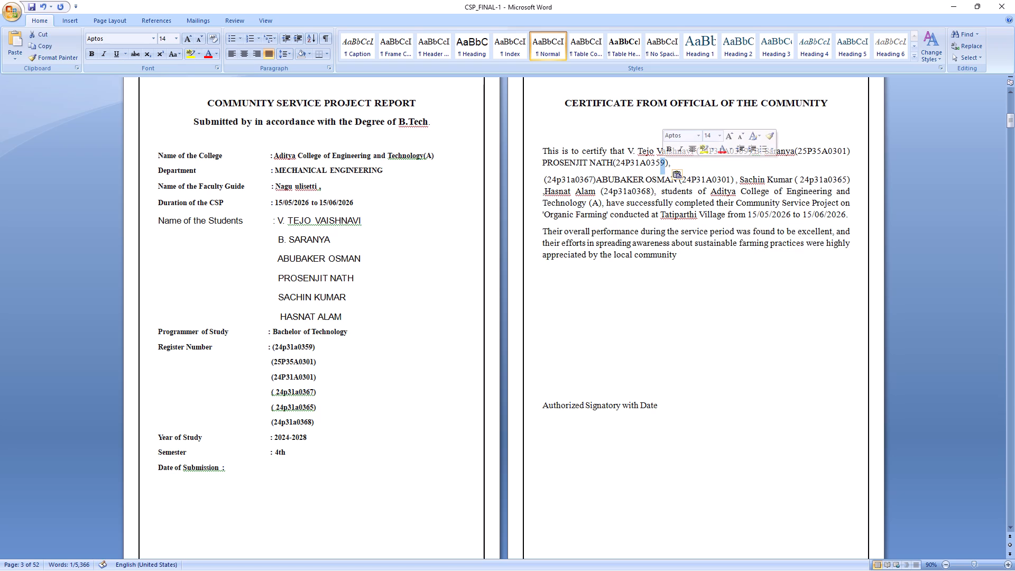
{"action": "key", "text": "BackSpace"}
{"action": "key", "text": "BackSpace"}
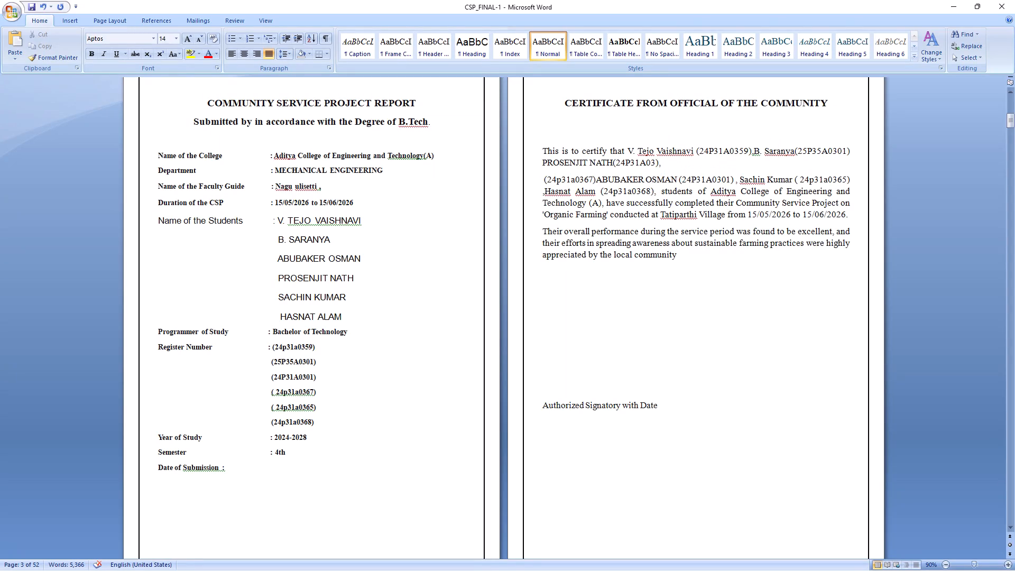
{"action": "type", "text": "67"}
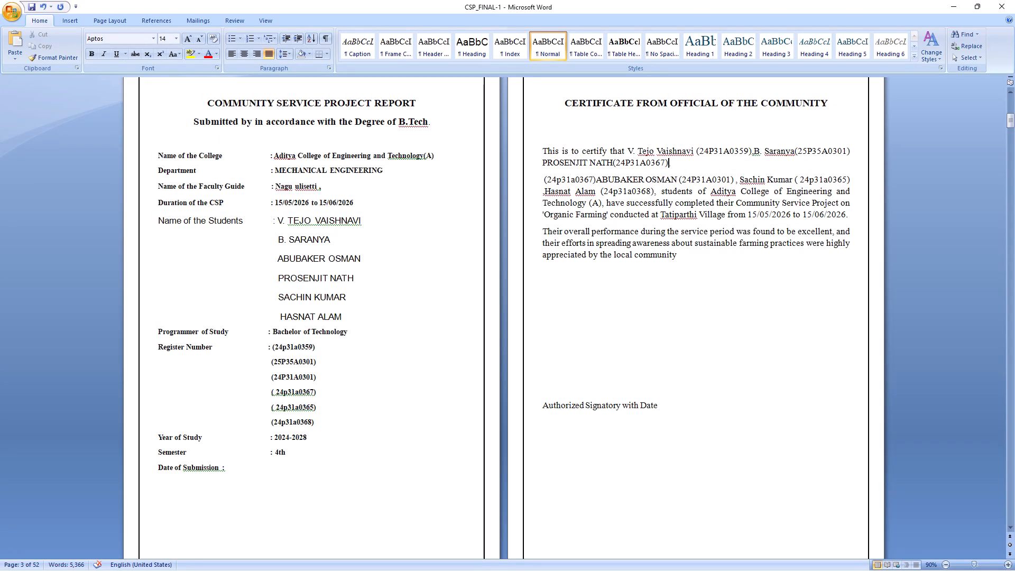
Add the third listed student's name in capitals after the fourth student's register number and comma in the certificate's first paragraph.
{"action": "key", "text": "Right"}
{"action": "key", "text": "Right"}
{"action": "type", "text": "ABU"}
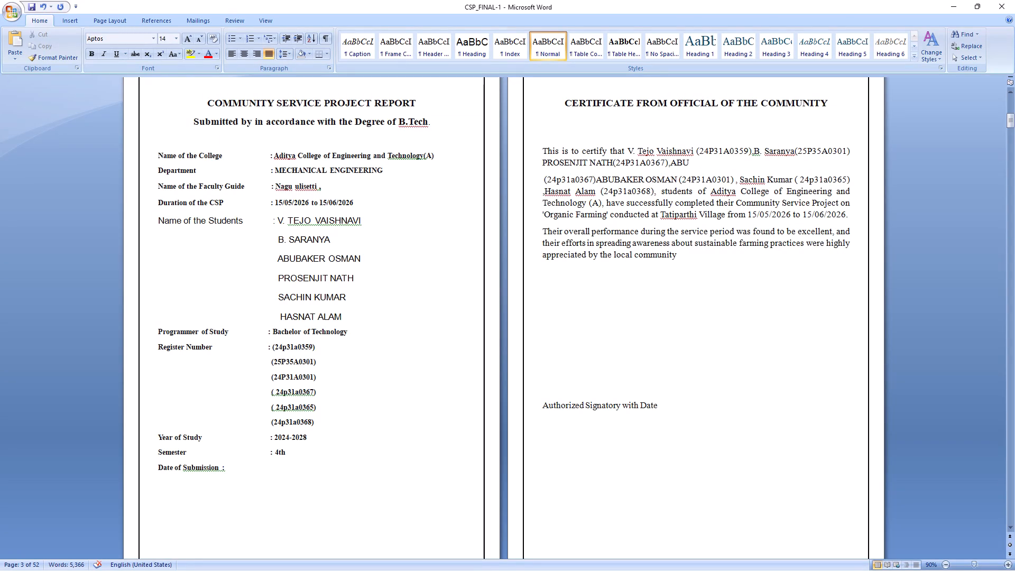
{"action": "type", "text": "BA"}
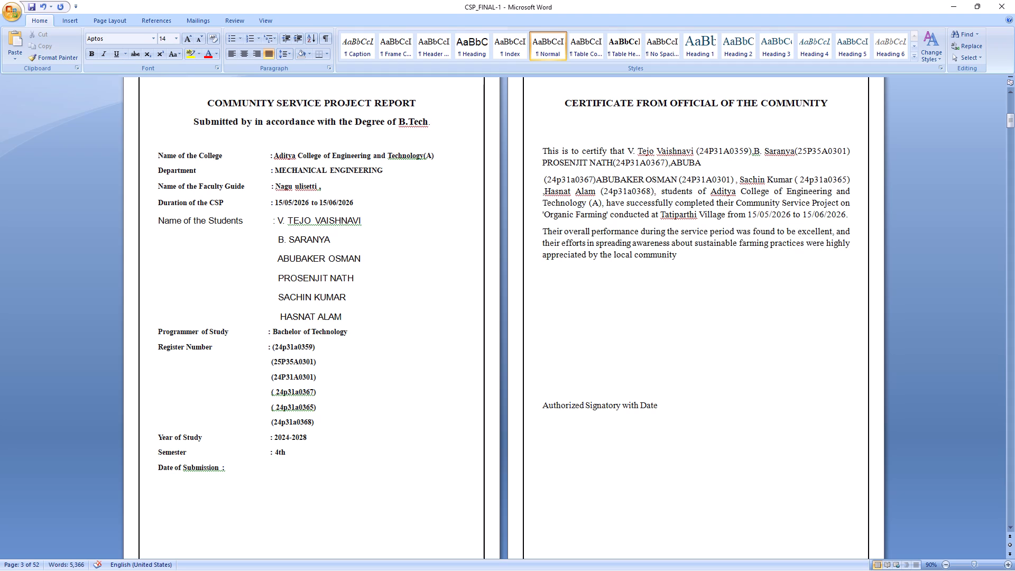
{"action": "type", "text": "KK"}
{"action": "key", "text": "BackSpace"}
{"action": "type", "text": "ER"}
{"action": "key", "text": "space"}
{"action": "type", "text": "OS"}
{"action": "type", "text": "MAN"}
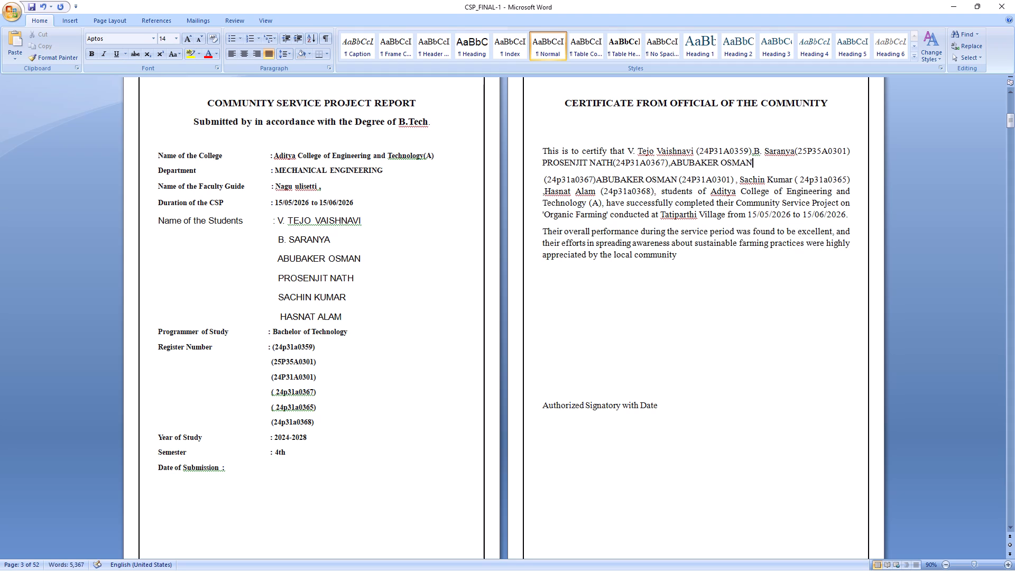
Paste the copied register number after the third student's name and change its last two digits to match that student's number.
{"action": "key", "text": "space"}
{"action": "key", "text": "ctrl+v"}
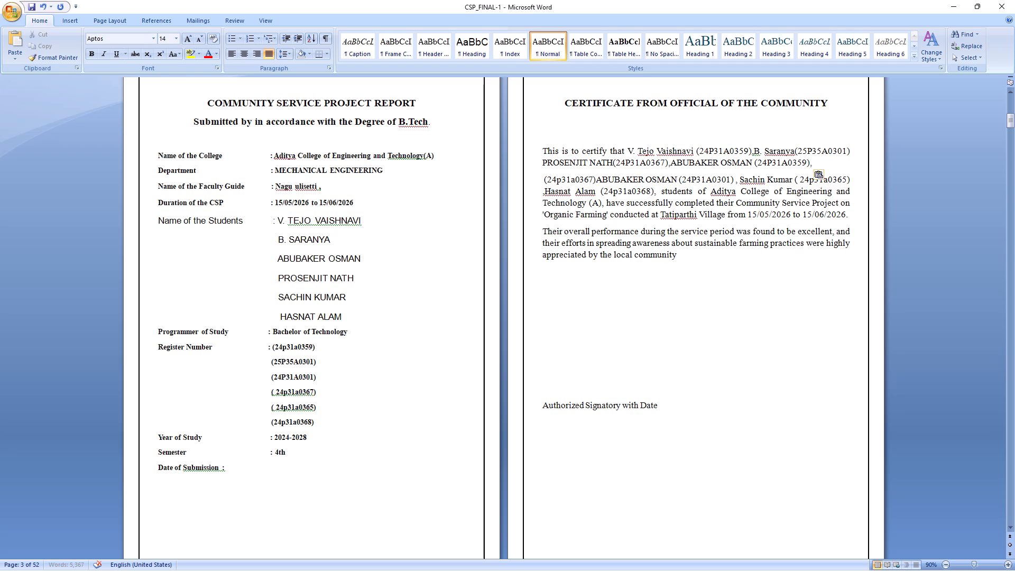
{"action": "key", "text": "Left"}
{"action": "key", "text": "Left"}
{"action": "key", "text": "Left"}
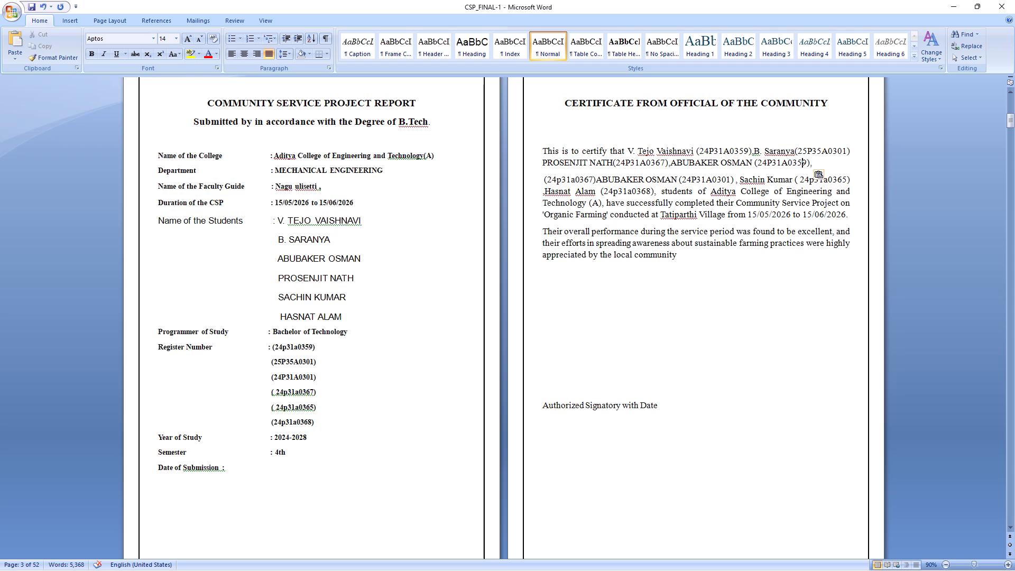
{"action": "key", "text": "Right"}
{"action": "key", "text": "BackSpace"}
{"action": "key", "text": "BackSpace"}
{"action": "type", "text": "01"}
Append the sixth listed student's name in capitals with the copied register number, changing its last three digits to that student's number.
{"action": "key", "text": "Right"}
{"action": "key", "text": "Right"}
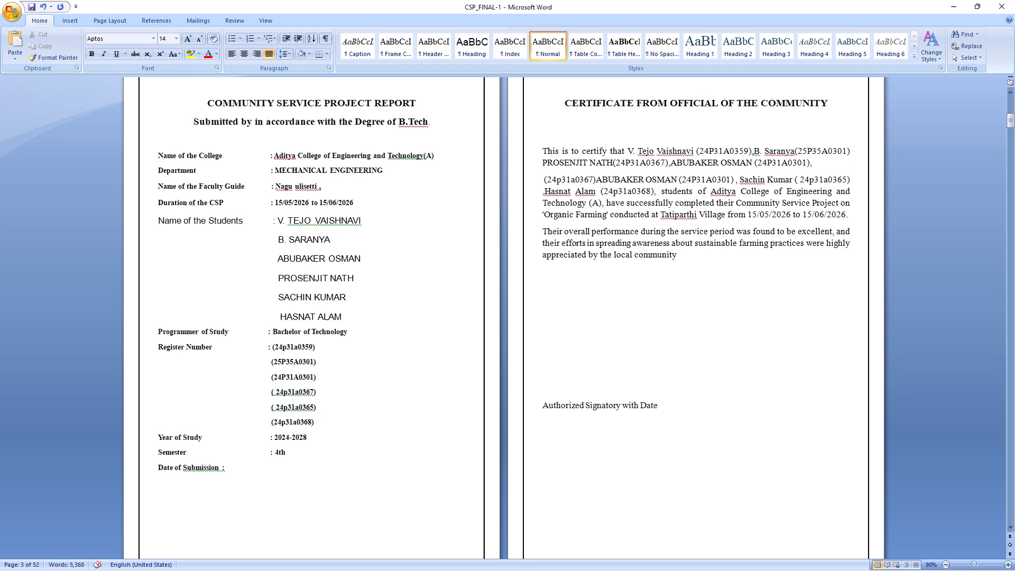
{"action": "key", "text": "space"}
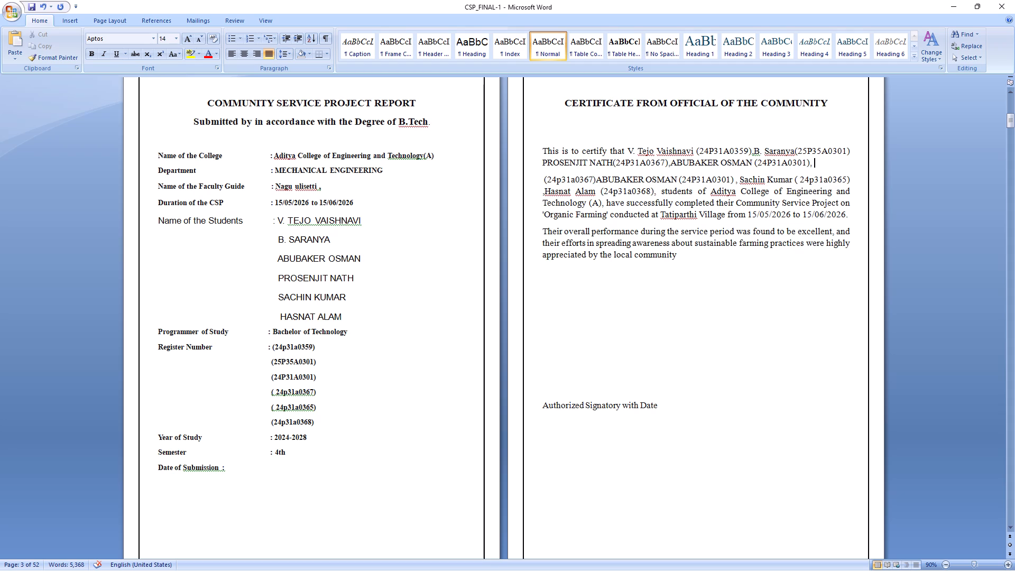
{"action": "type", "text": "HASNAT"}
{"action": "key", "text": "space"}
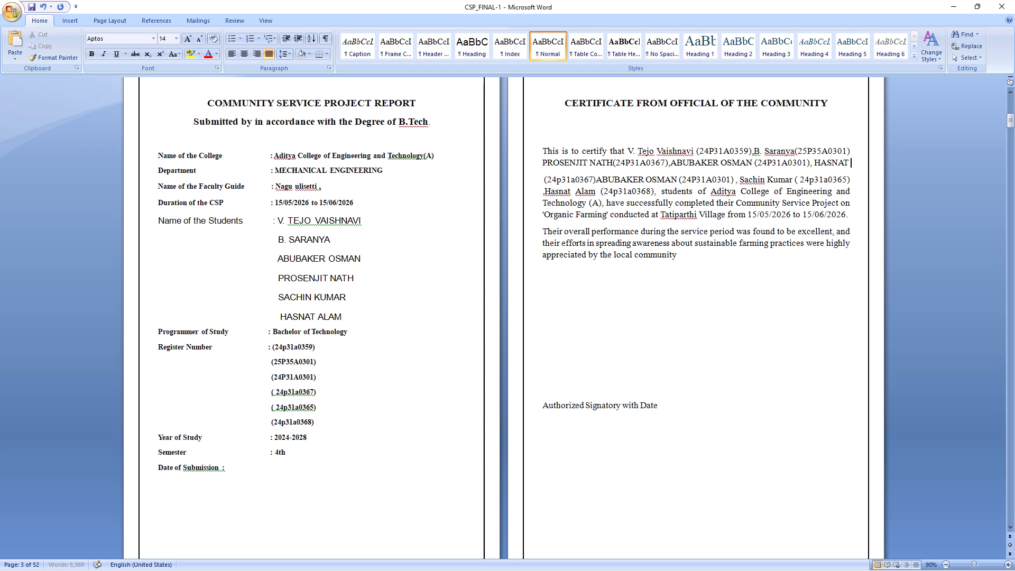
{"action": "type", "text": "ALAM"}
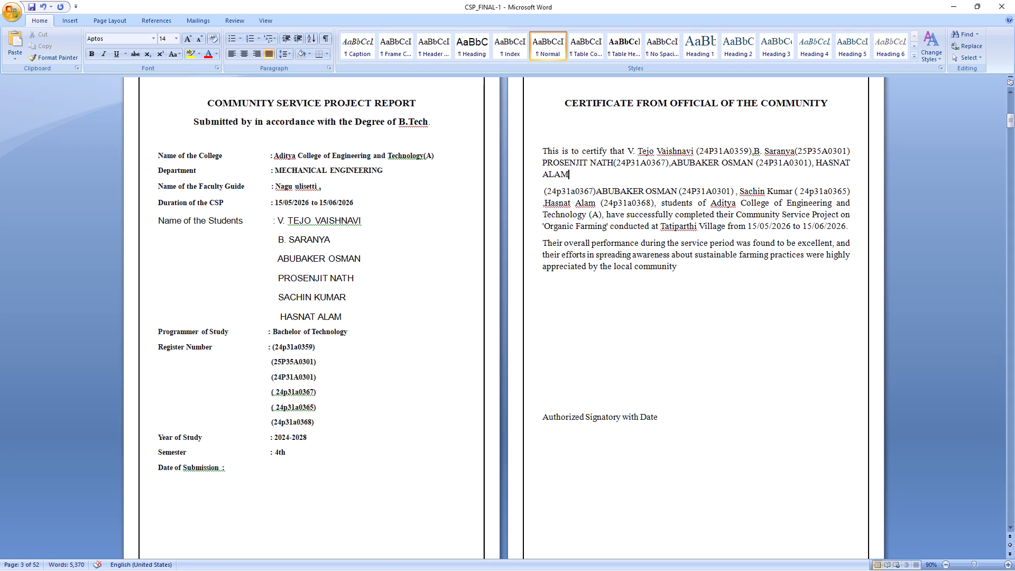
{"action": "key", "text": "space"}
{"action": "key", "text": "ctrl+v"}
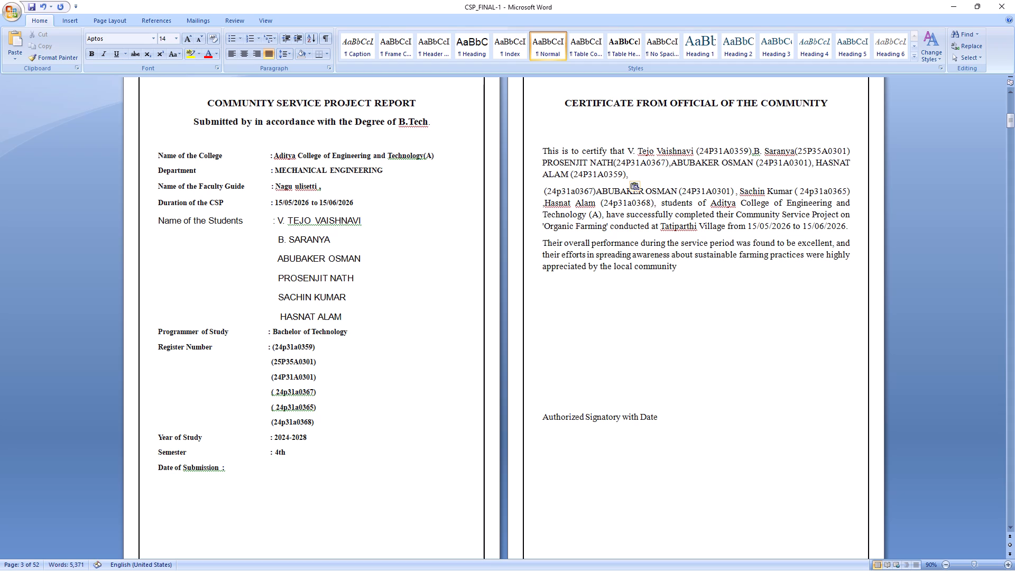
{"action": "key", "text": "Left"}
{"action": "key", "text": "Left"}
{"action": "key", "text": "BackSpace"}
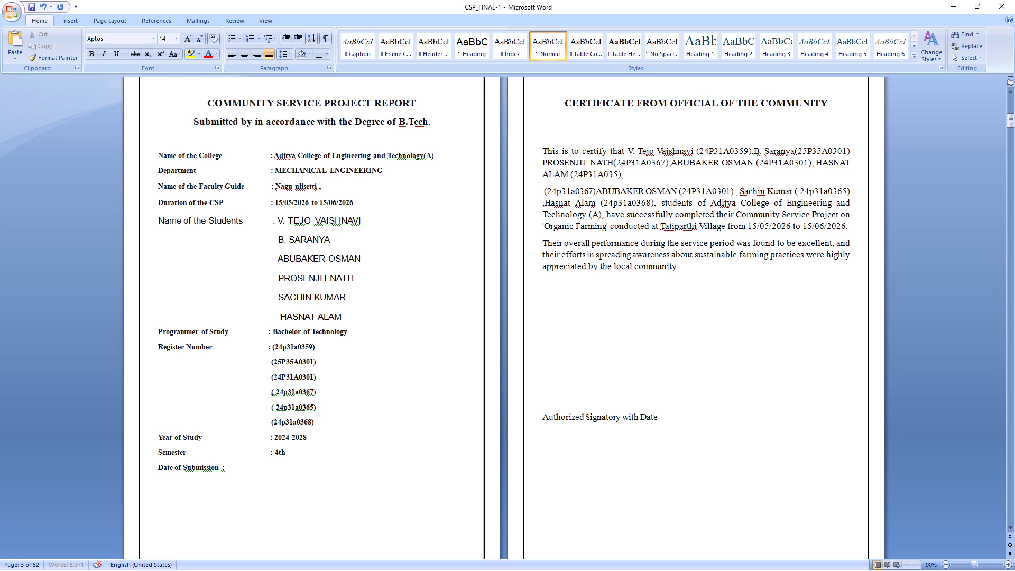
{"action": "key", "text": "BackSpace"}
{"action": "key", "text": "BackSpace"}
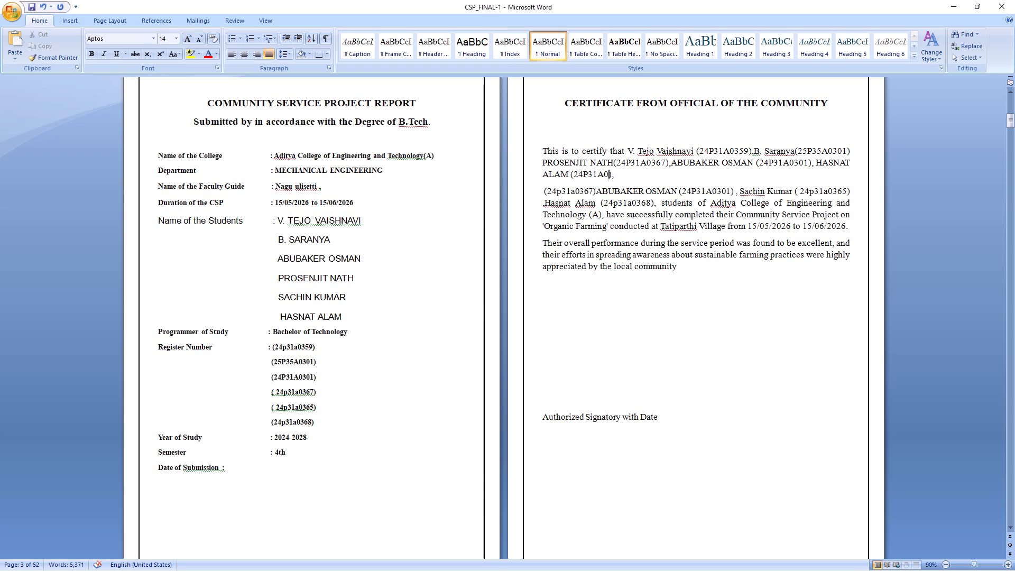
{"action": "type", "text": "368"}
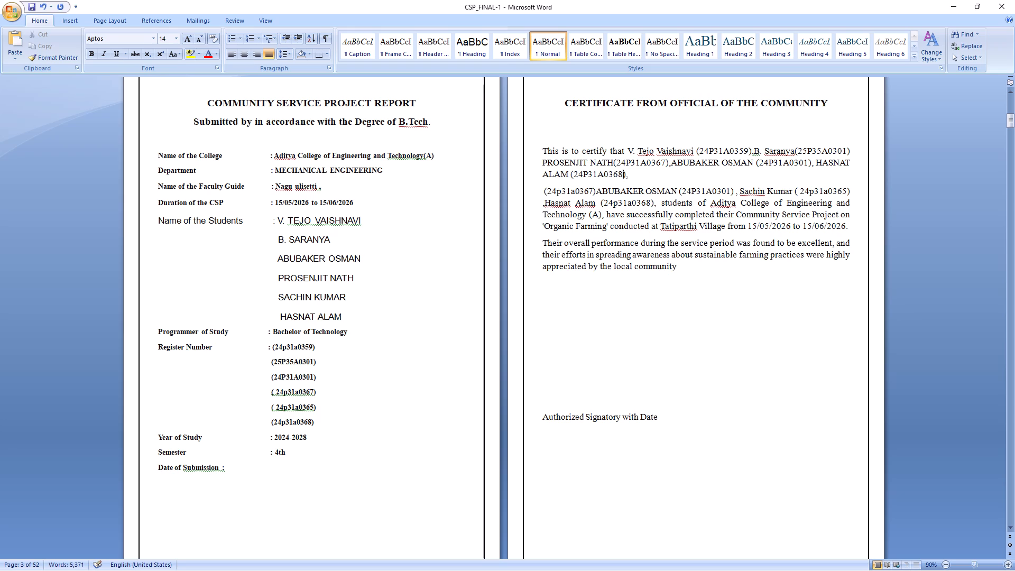
Append the fifth listed student's name in capitals with the copied register number, changing its last two digits to match that student's number.
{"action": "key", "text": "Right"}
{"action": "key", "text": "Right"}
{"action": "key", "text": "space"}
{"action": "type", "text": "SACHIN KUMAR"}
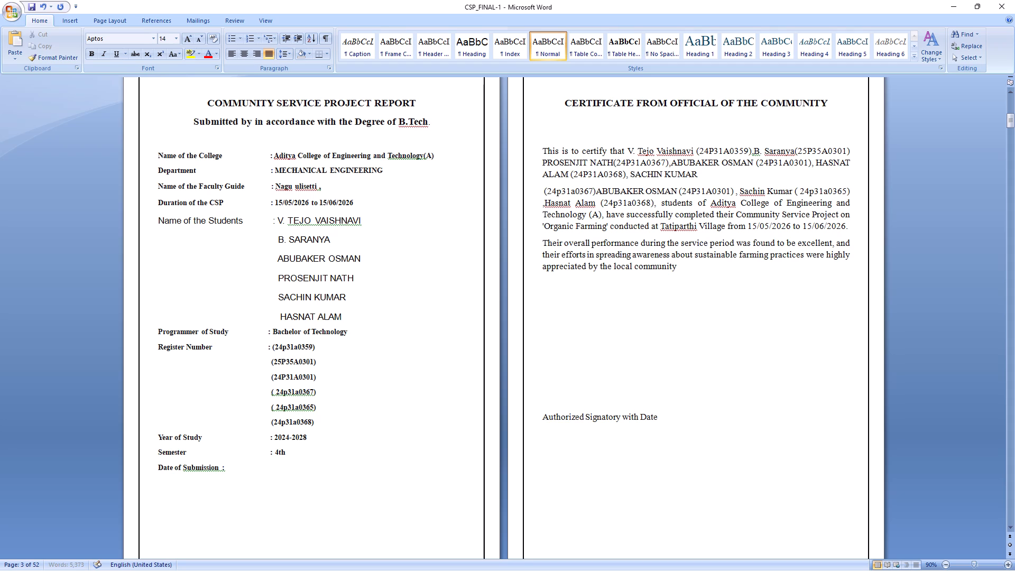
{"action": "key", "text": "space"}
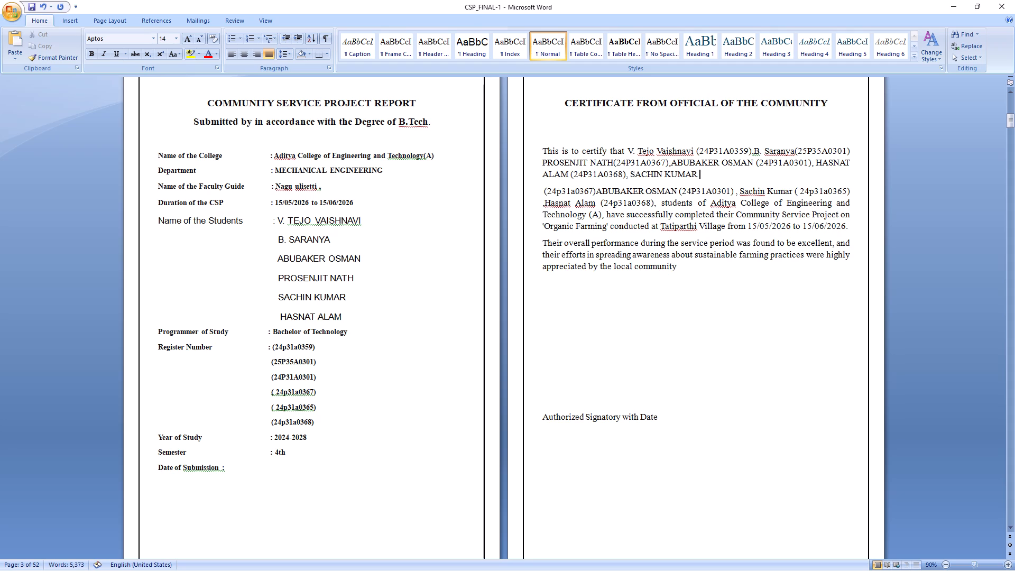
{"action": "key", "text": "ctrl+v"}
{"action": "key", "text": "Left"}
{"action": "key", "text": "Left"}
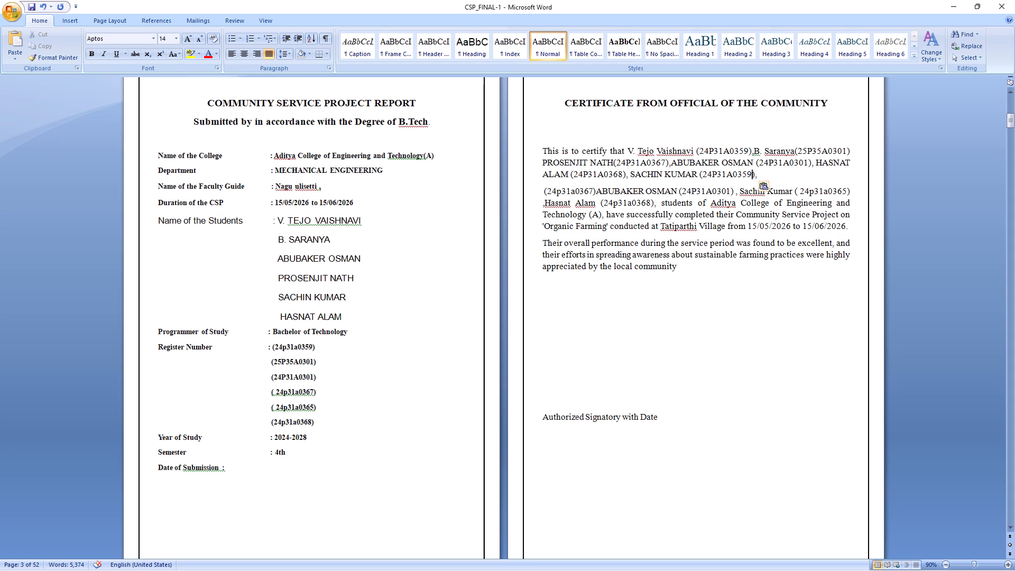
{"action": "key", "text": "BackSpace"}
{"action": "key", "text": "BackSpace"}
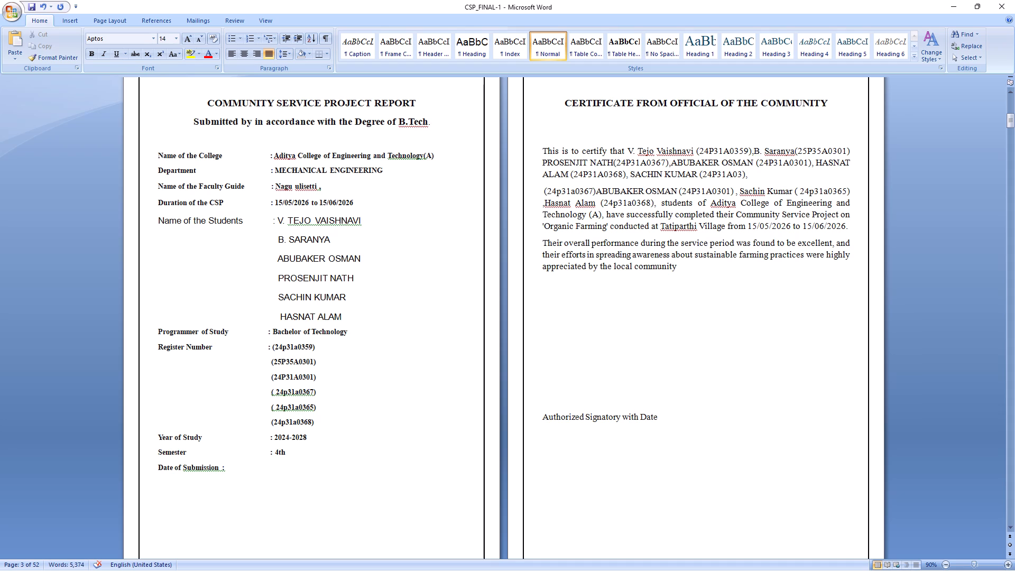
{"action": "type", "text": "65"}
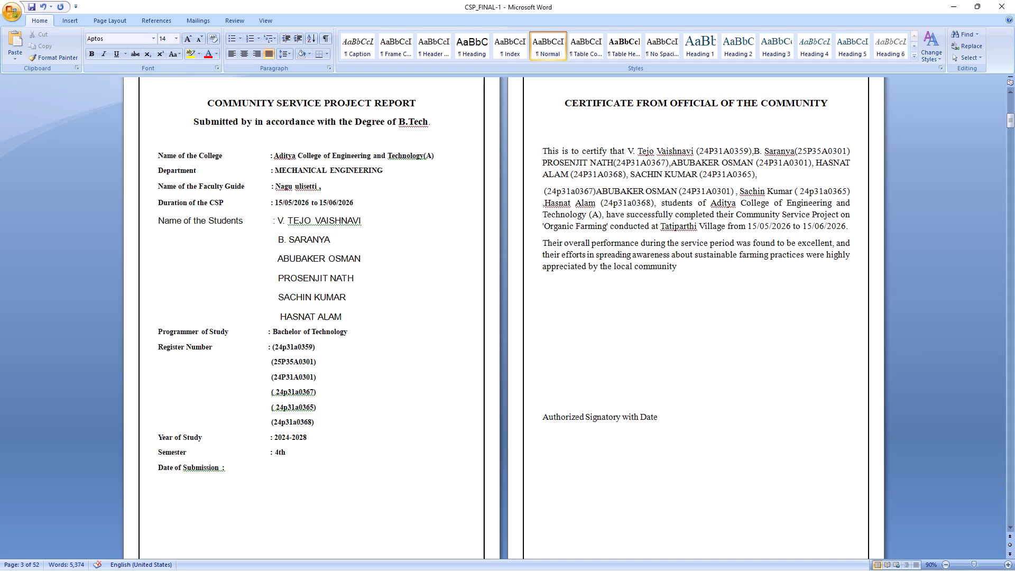
Copy the certificate text from "students of Aditya College" through "local community" and paste it directly after the fifth student's register number.
{"action": "left_click_drag", "start_coordinate": [660, 205], "coordinate": [677, 210]}
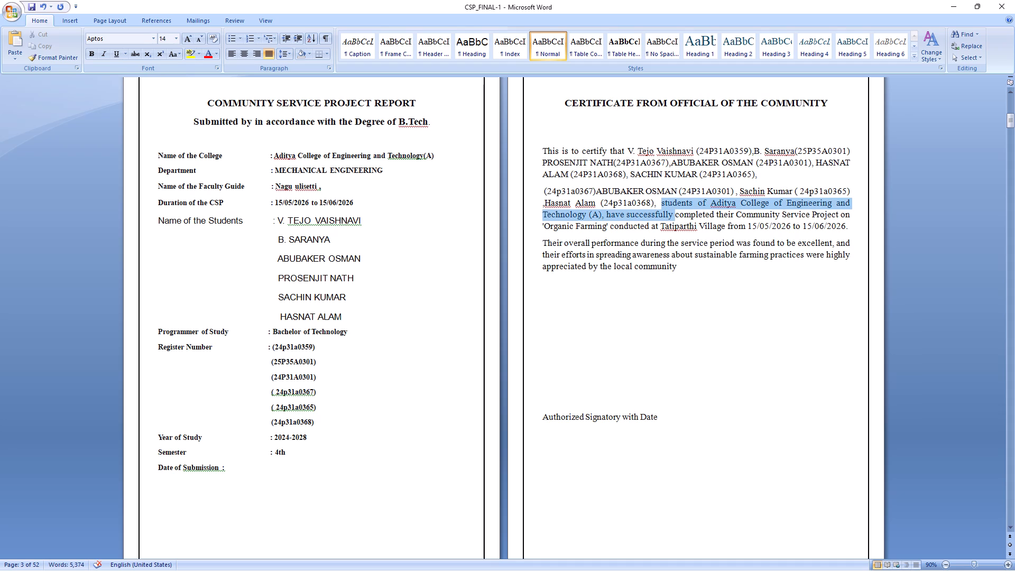
{"action": "left_click_drag", "start_coordinate": [677, 210], "coordinate": [685, 265]}
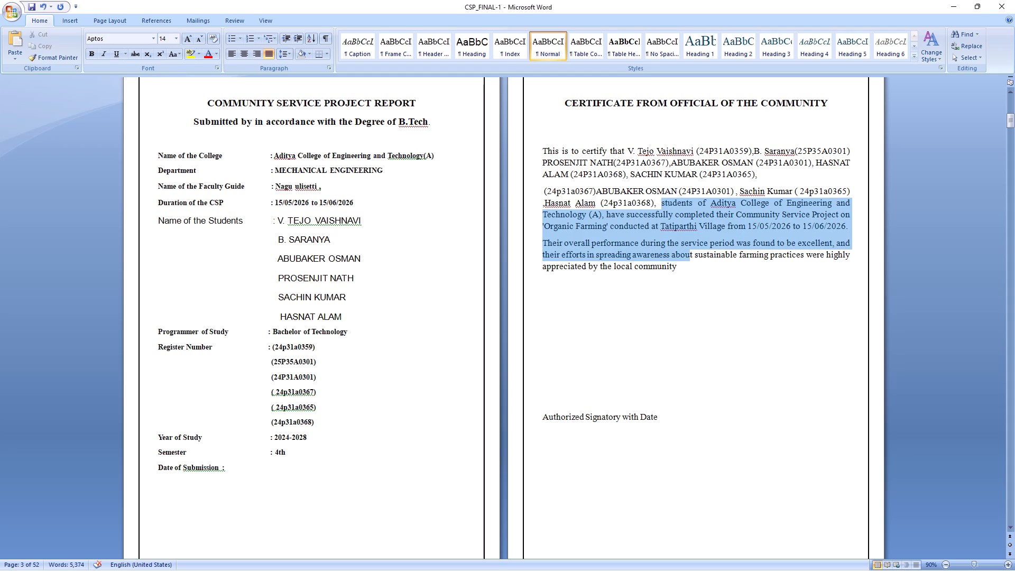
{"action": "left_click_drag", "start_coordinate": [685, 265], "coordinate": [679, 269]}
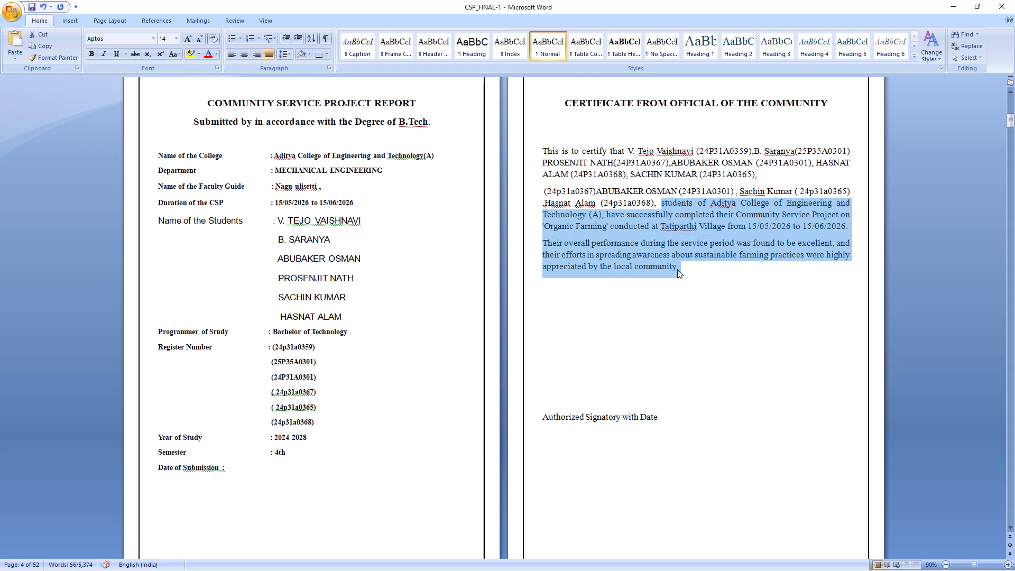
{"action": "key", "text": "ctrl+c"}
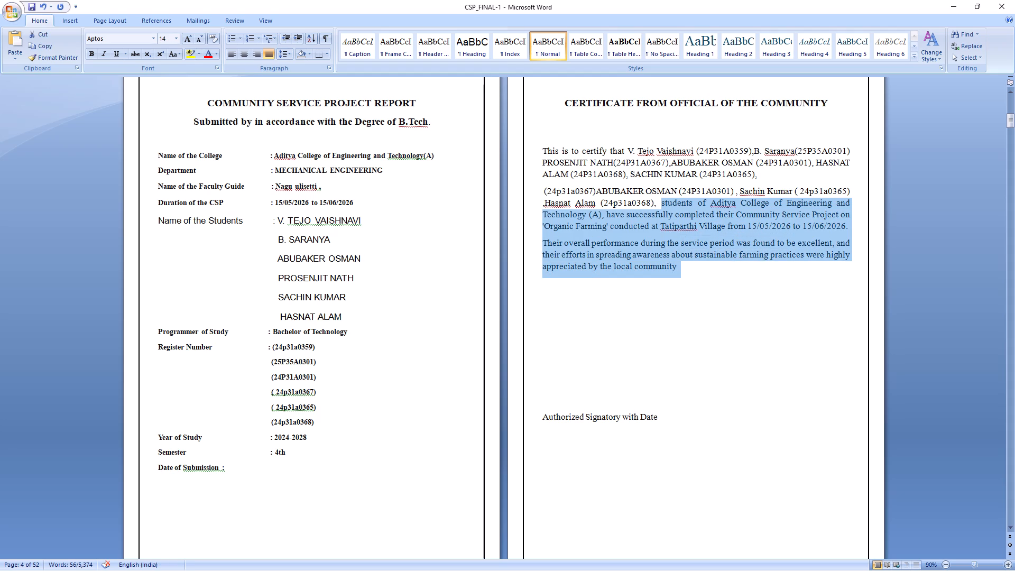
{"action": "left_click", "coordinate": [757, 176]}
{"action": "key", "text": "ctrl+v"}
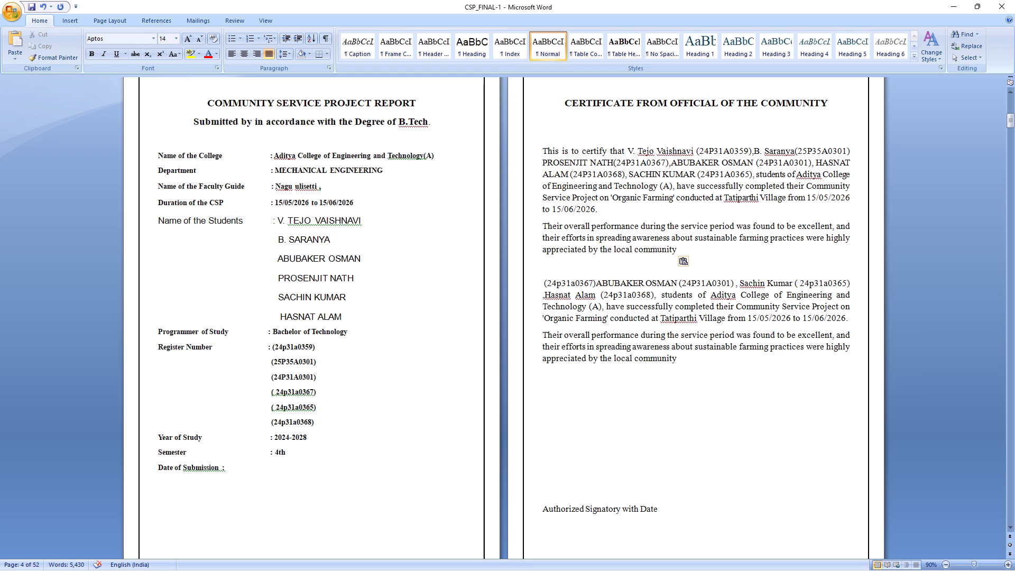
Delete the old duplicate certificate text below, from the leftover student names through the second "local community" paragraph.
{"action": "left_click_drag", "start_coordinate": [541, 278], "coordinate": [700, 365]}
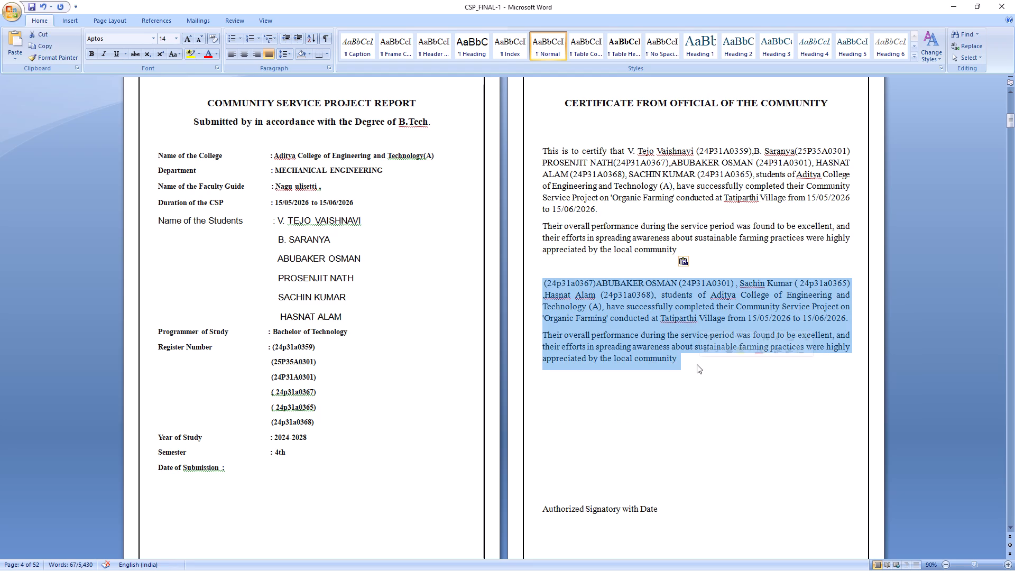
{"action": "key", "text": "BackSpace"}
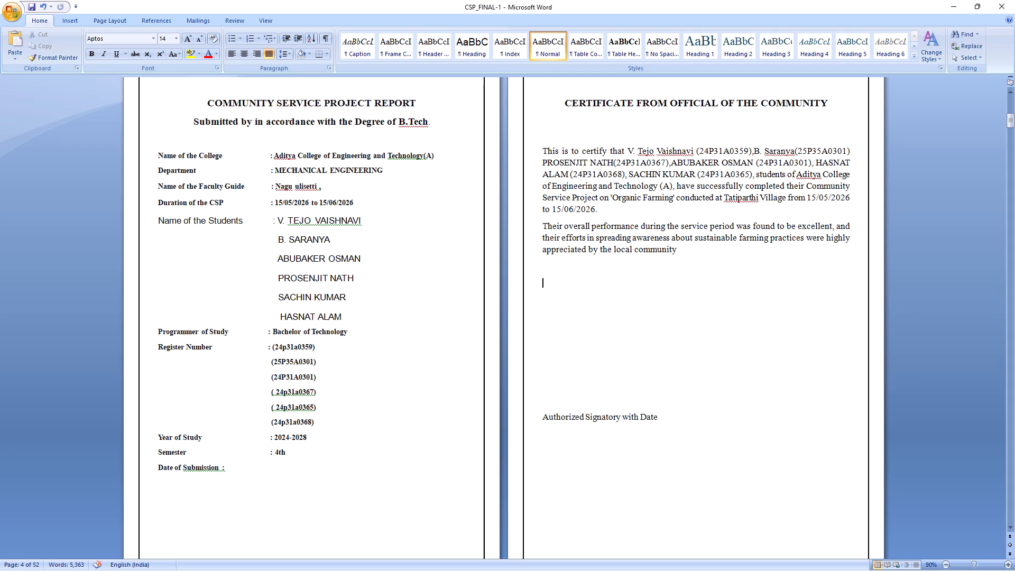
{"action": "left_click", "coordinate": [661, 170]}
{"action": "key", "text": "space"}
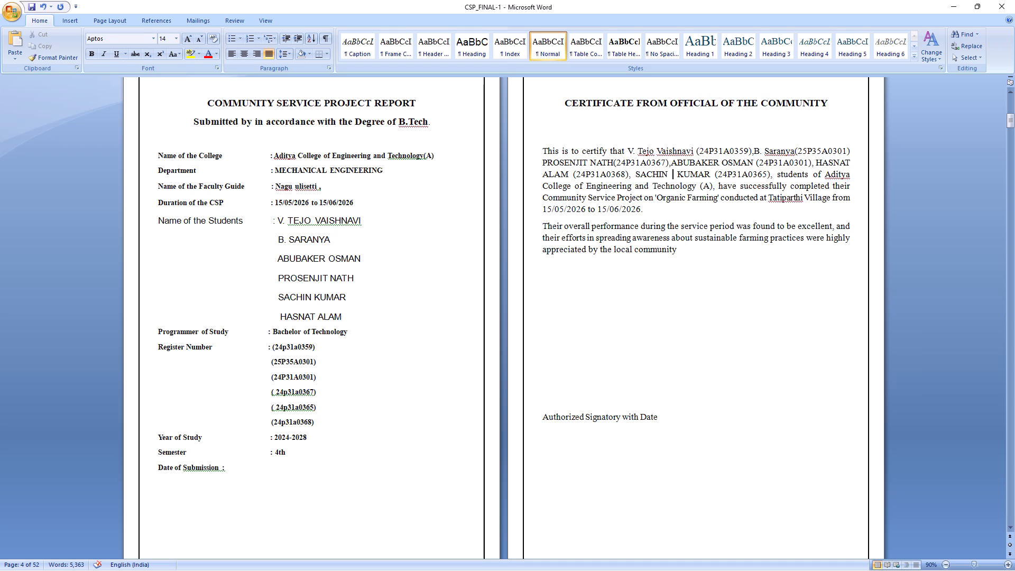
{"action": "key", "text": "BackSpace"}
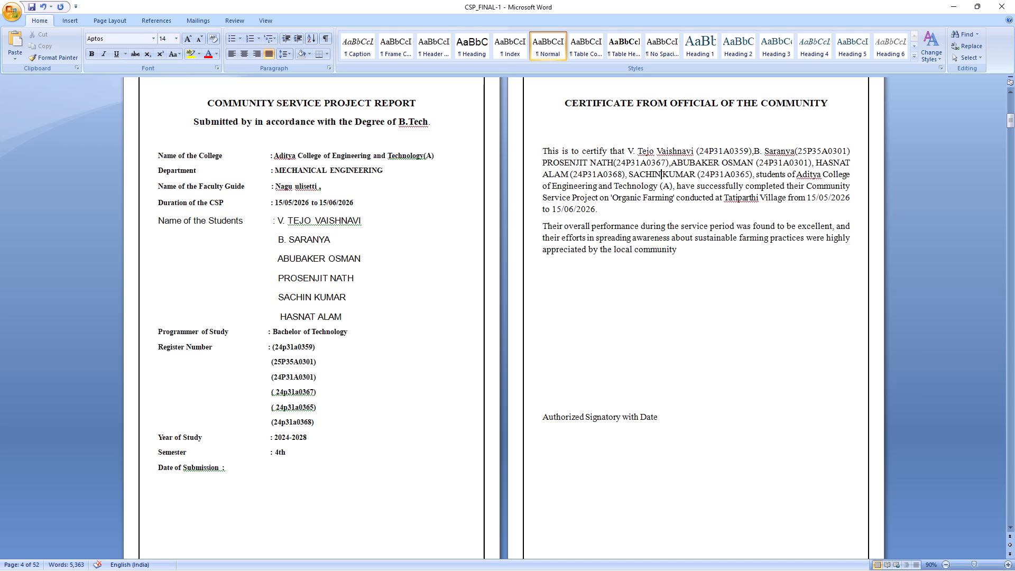
Replace the second student's name in the certificate's first paragraph with capitals, directly after the initial and without a space.
{"action": "left_click", "coordinate": [793, 153]}
{"action": "key", "text": "BackSpace"}
{"action": "key", "text": "BackSpace"}
{"action": "key", "text": "BackSpace"}
{"action": "key", "text": "BackSpace"}
{"action": "key", "text": "BackSpace"}
{"action": "key", "text": "BackSpace"}
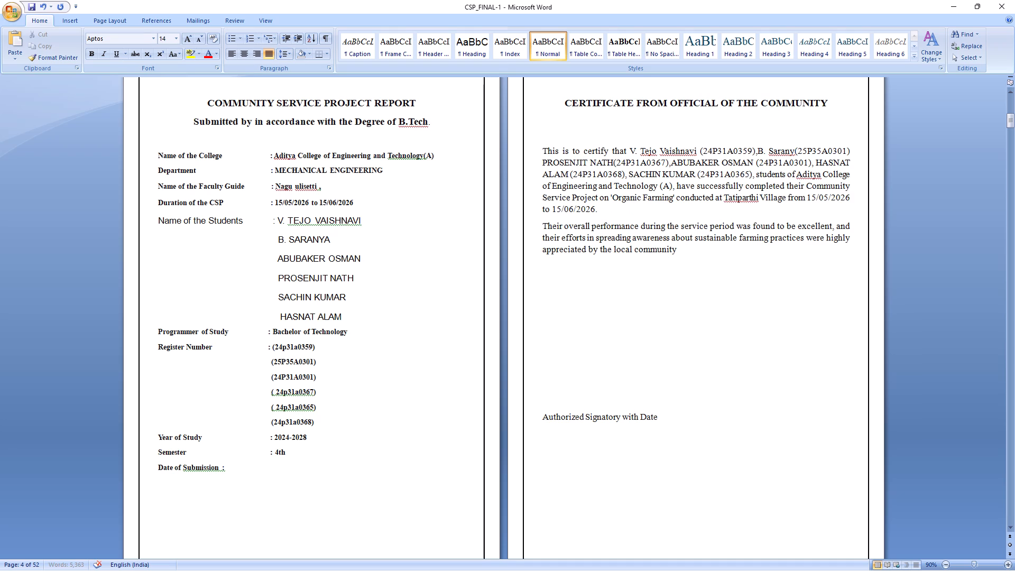
{"action": "key", "text": "BackSpace"}
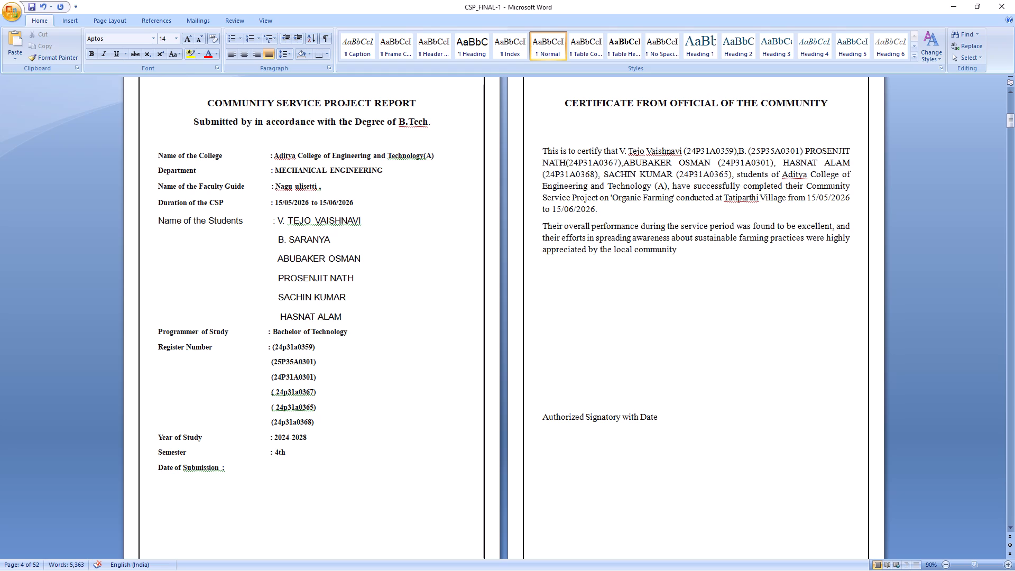
{"action": "key", "text": "BackSpace"}
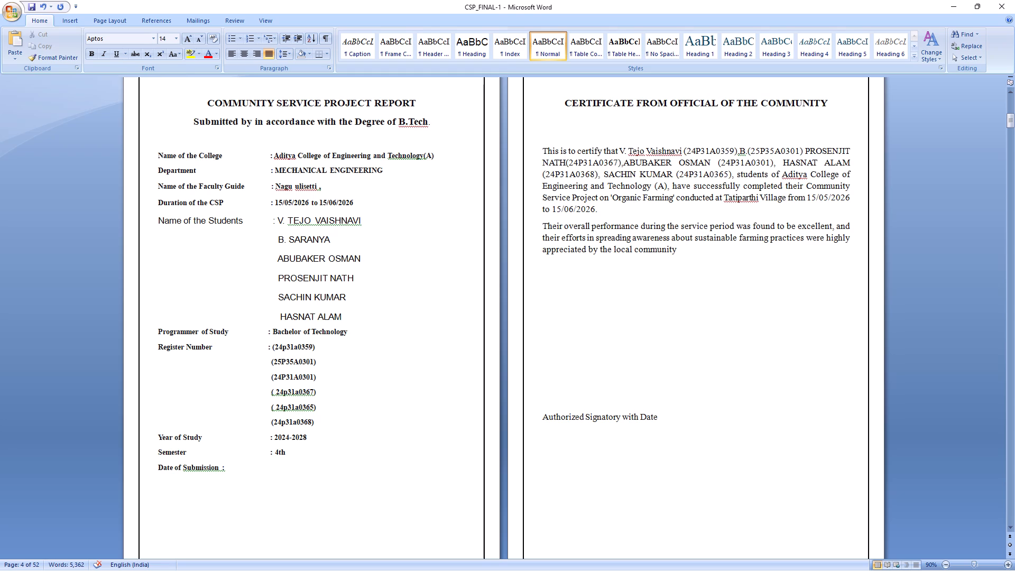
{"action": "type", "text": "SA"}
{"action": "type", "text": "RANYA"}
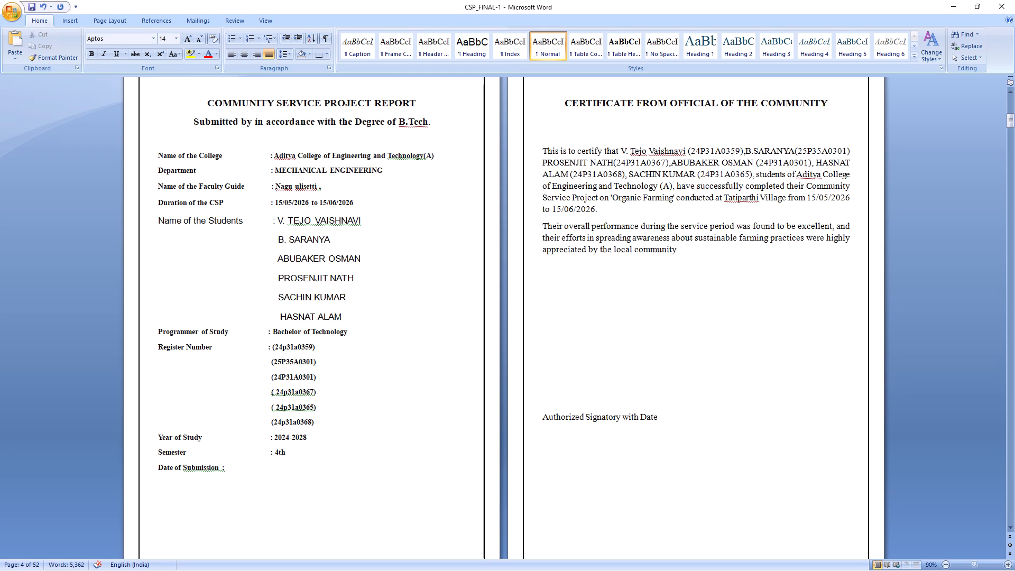
Replace the first student's name in the certificate's first paragraph with capitals, directly after the initial.
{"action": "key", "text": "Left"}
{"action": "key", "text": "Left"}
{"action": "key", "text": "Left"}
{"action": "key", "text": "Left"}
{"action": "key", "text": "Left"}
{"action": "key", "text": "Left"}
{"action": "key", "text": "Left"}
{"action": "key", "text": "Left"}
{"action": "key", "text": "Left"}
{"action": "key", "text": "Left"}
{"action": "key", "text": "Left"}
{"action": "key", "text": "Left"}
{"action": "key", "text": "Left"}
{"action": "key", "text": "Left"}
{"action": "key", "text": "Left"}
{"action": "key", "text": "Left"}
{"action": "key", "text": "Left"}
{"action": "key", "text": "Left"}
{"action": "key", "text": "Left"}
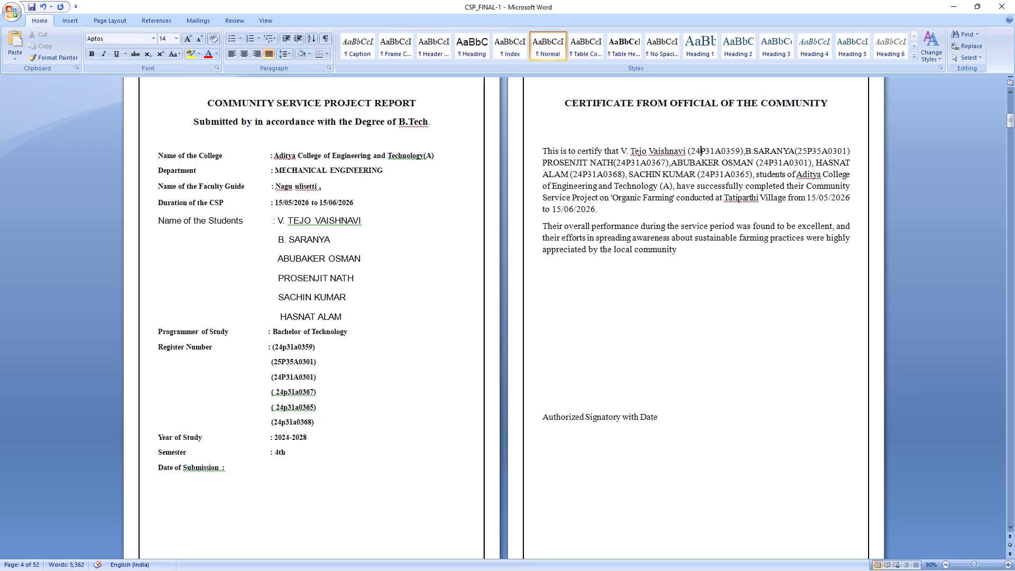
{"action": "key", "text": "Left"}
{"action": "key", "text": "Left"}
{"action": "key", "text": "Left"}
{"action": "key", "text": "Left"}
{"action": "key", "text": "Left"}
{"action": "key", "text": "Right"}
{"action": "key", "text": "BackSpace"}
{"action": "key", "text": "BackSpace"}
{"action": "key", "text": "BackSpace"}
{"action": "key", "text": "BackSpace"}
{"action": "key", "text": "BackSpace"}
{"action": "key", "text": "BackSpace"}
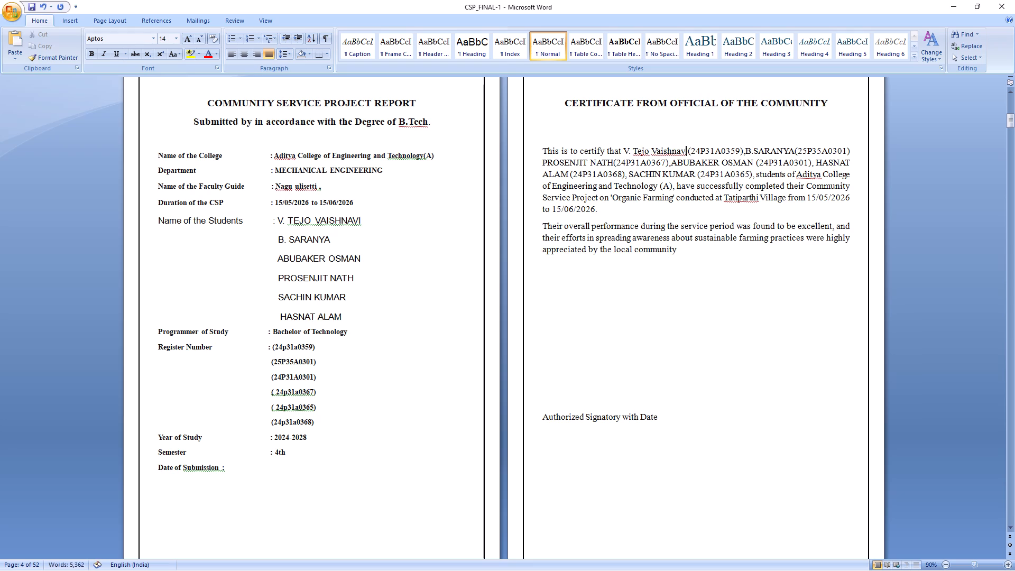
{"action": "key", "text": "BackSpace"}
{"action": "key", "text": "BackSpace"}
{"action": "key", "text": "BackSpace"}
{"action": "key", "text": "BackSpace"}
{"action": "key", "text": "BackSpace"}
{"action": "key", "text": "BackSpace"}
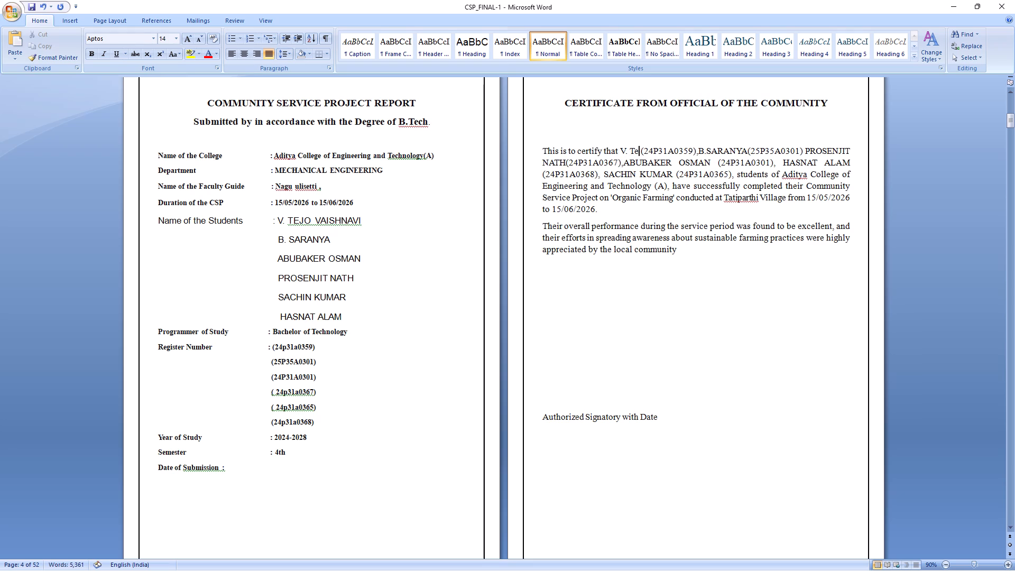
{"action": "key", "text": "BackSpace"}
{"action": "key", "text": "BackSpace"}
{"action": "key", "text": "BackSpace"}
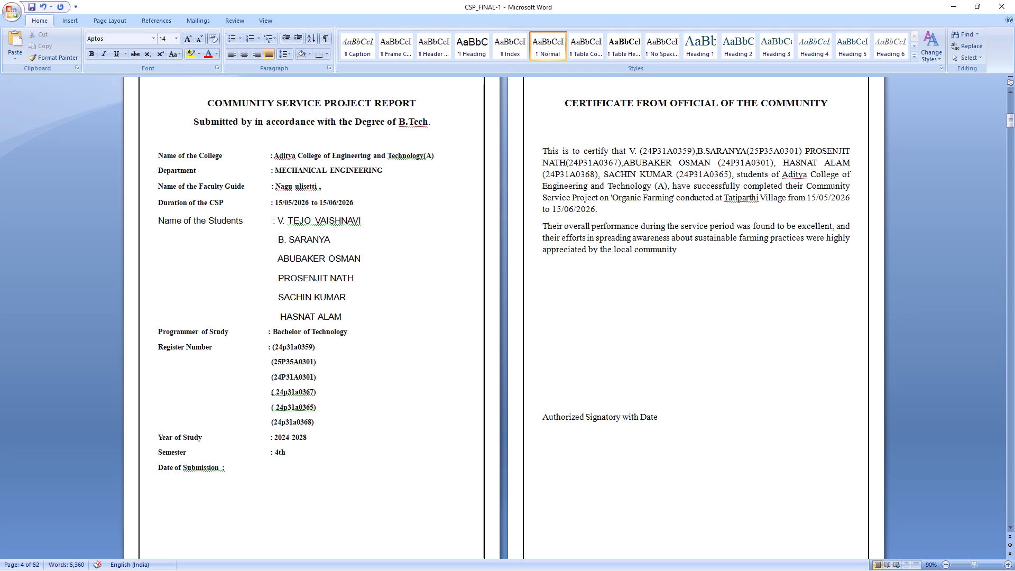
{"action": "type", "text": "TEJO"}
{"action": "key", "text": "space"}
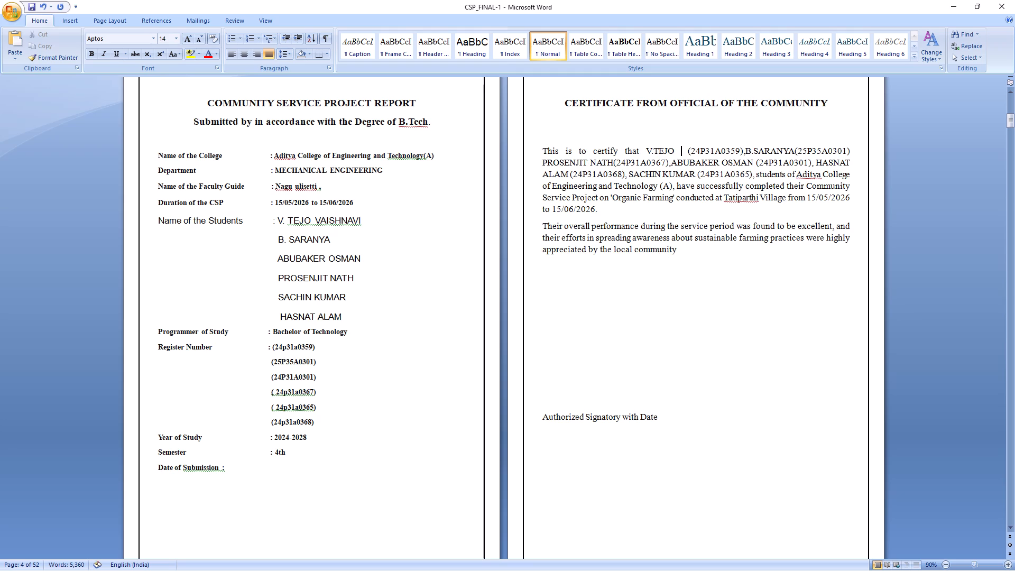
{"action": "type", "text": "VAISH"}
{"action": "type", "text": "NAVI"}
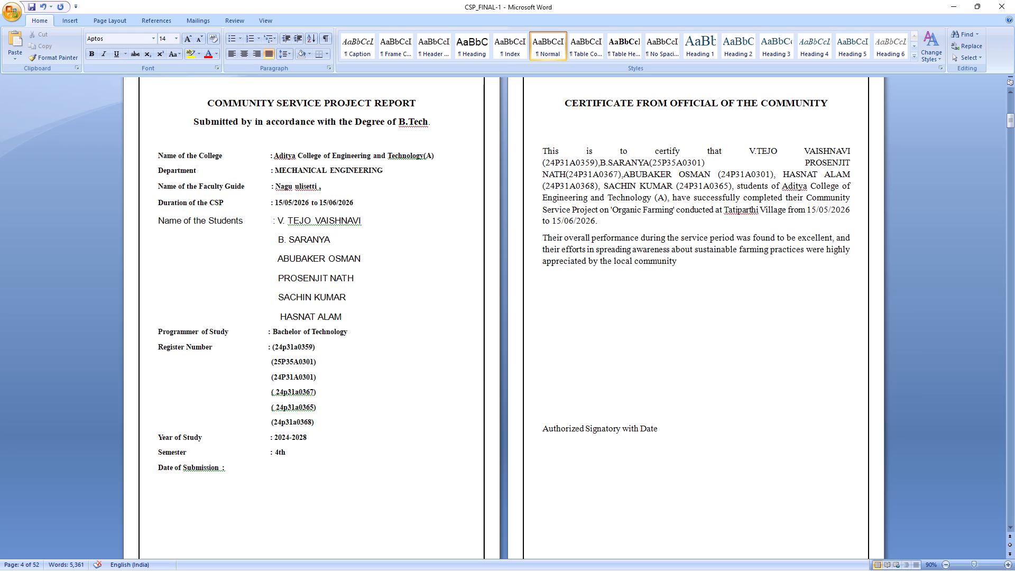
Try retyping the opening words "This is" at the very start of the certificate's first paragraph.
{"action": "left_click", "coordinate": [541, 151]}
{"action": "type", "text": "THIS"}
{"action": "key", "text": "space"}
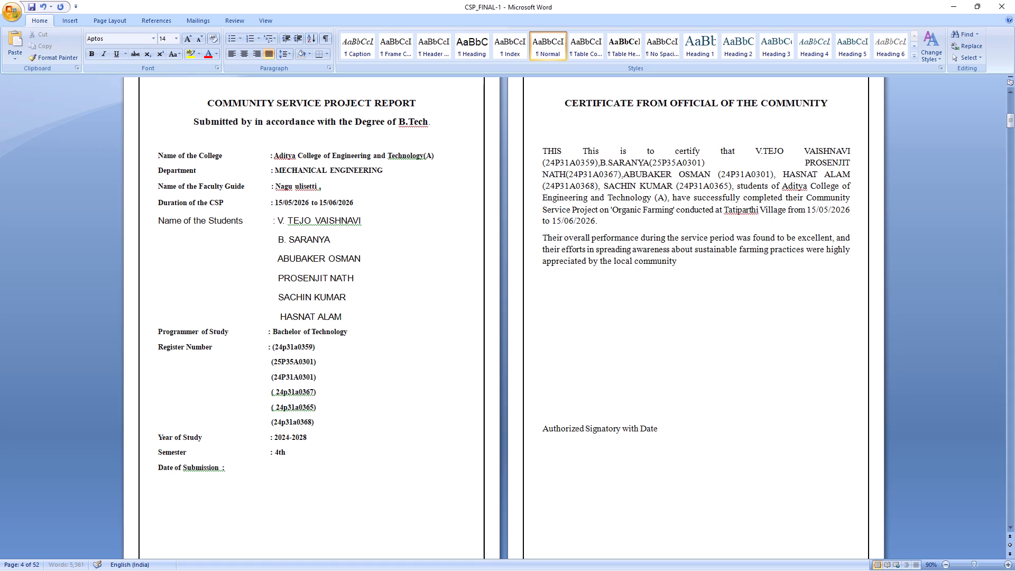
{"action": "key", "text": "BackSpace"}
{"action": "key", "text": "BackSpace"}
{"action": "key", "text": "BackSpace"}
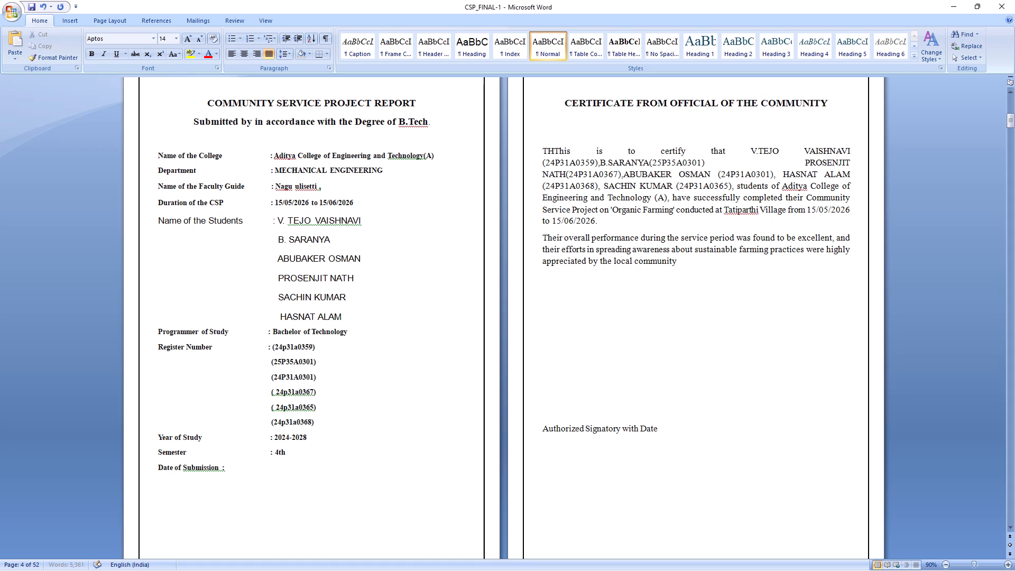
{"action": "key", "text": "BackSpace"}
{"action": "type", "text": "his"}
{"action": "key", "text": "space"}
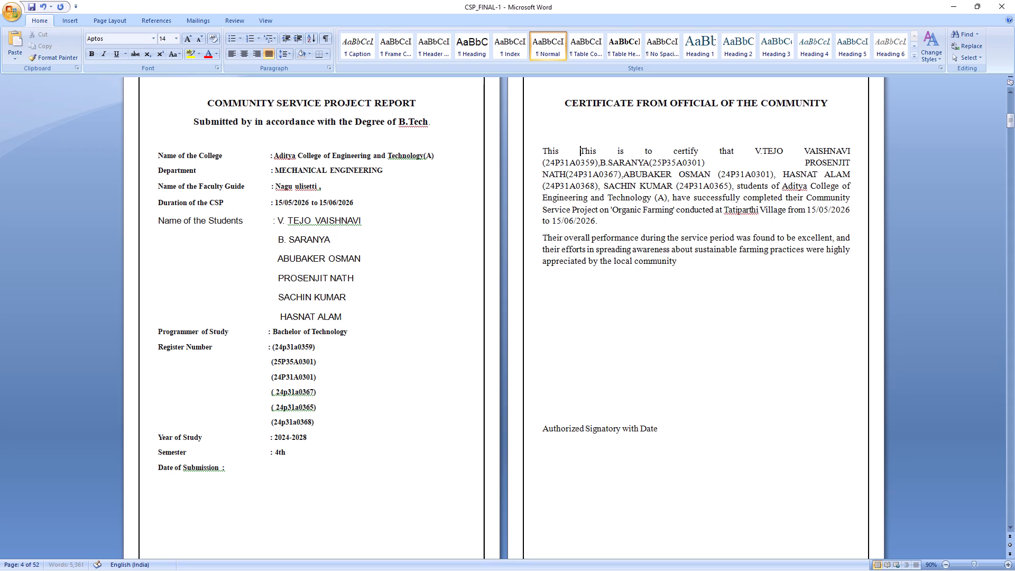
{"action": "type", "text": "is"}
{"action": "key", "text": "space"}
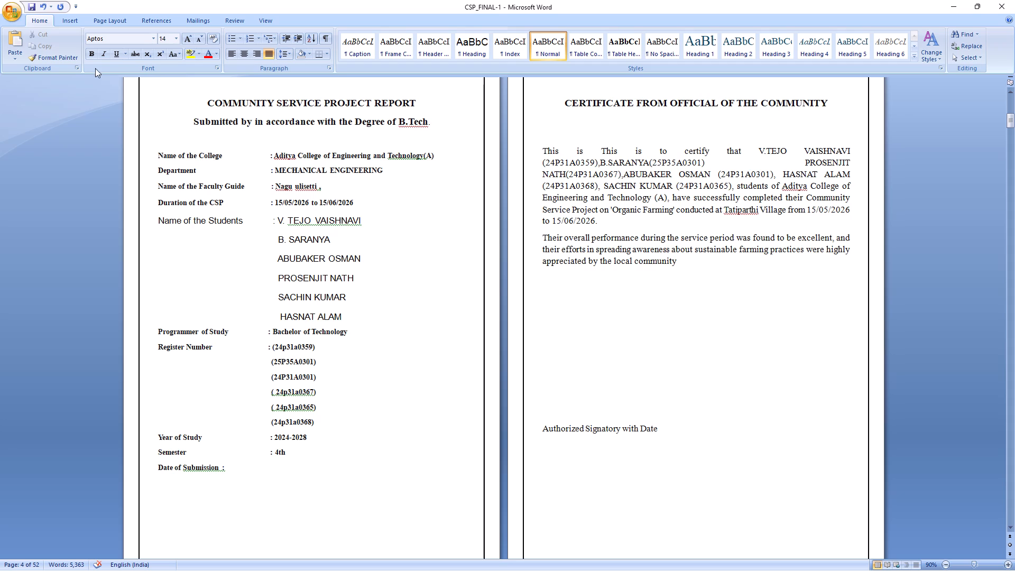
Undo the retyped opening words at the certificate paragraph's start, back to the last letters of the first student's name.
{"action": "left_click", "coordinate": [44, 5]}
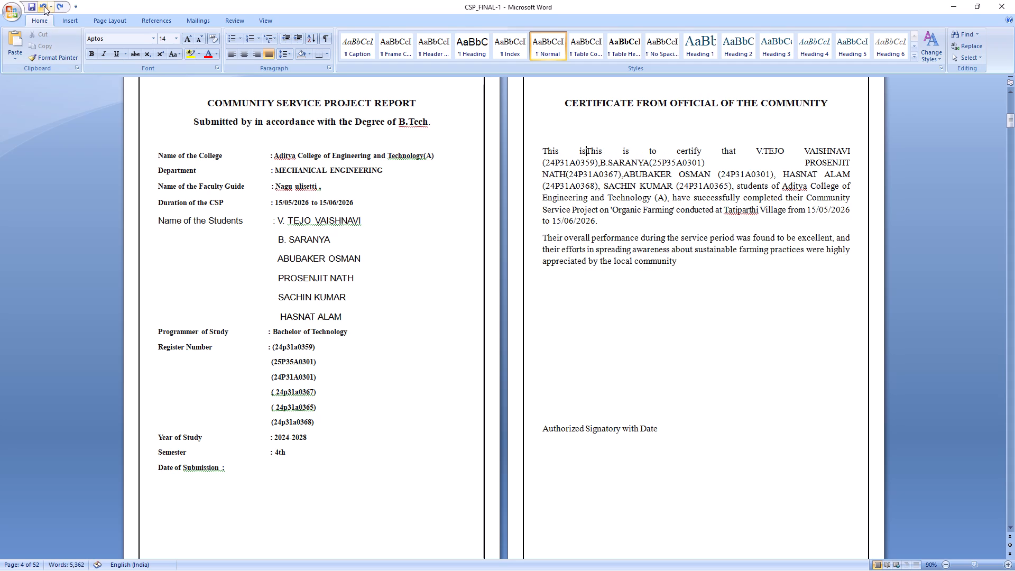
{"action": "left_click", "coordinate": [44, 6]}
{"action": "left_click", "coordinate": [47, 5]}
{"action": "left_click", "coordinate": [47, 5]}
{"action": "left_click", "coordinate": [48, 5]}
{"action": "left_click", "coordinate": [48, 5]}
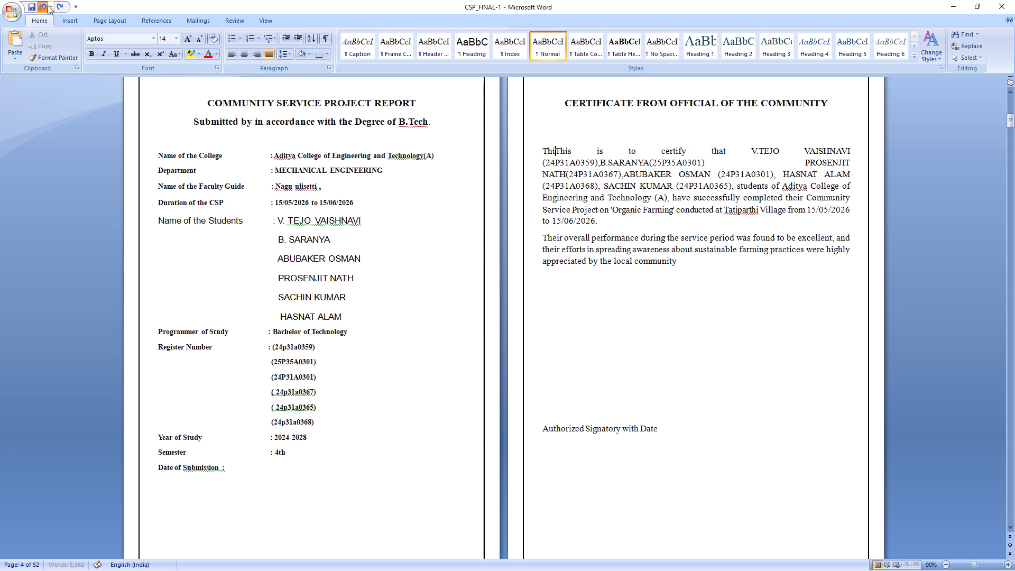
{"action": "double_click", "coordinate": [48, 5]}
{"action": "left_click", "coordinate": [48, 5]}
{"action": "left_click", "coordinate": [48, 5]}
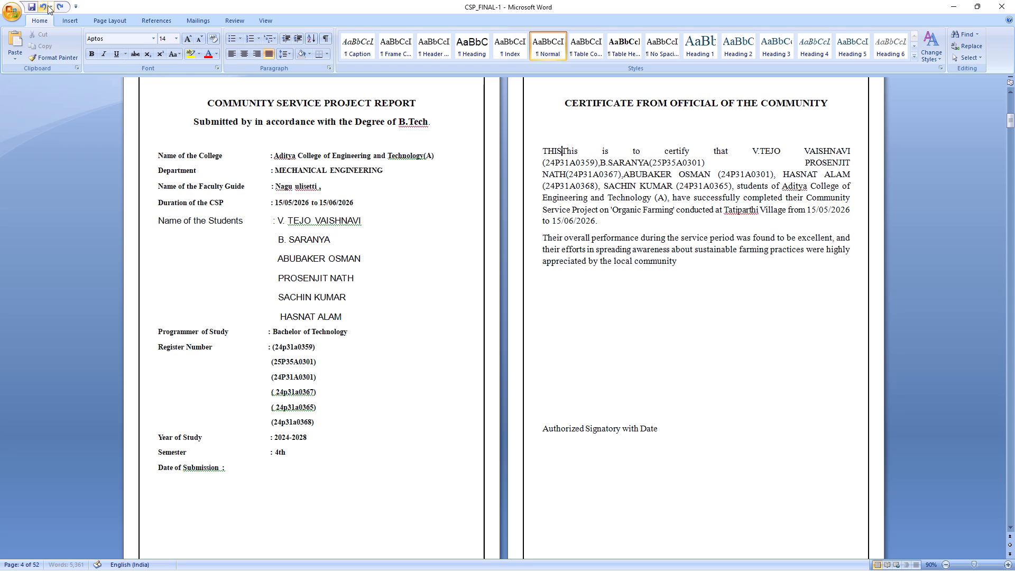
{"action": "left_click", "coordinate": [48, 5]}
{"action": "left_click", "coordinate": [48, 5]}
{"action": "left_click", "coordinate": [48, 5]}
{"action": "left_click", "coordinate": [48, 5]}
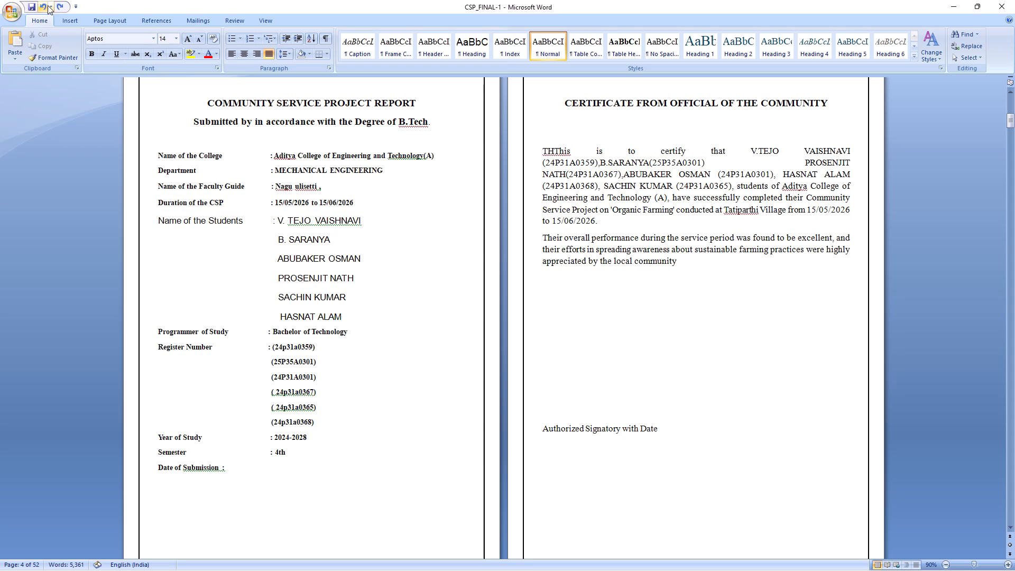
{"action": "left_click", "coordinate": [44, 5]}
{"action": "left_click", "coordinate": [44, 5]}
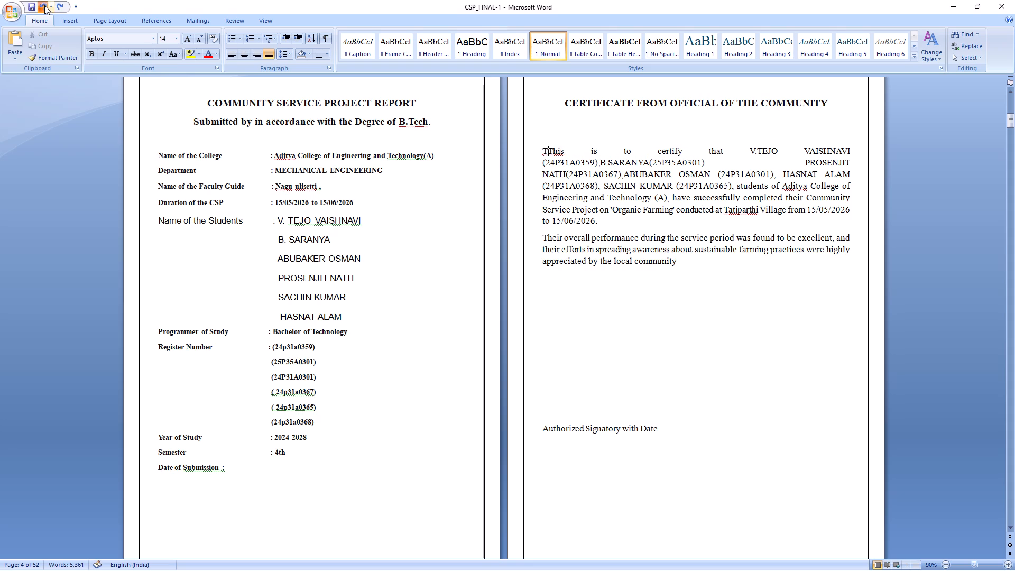
{"action": "left_click", "coordinate": [44, 5]}
{"action": "left_click", "coordinate": [44, 5]}
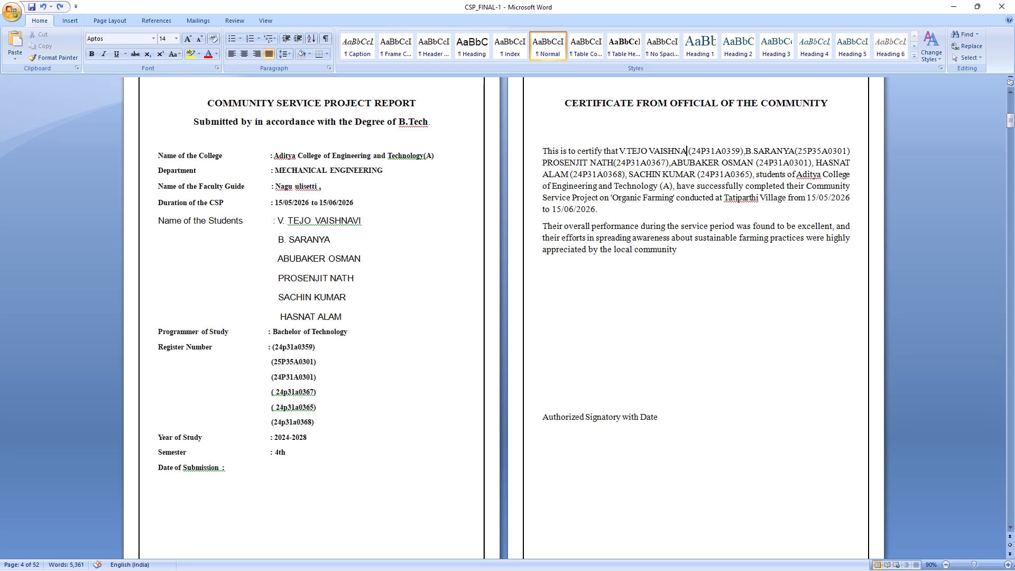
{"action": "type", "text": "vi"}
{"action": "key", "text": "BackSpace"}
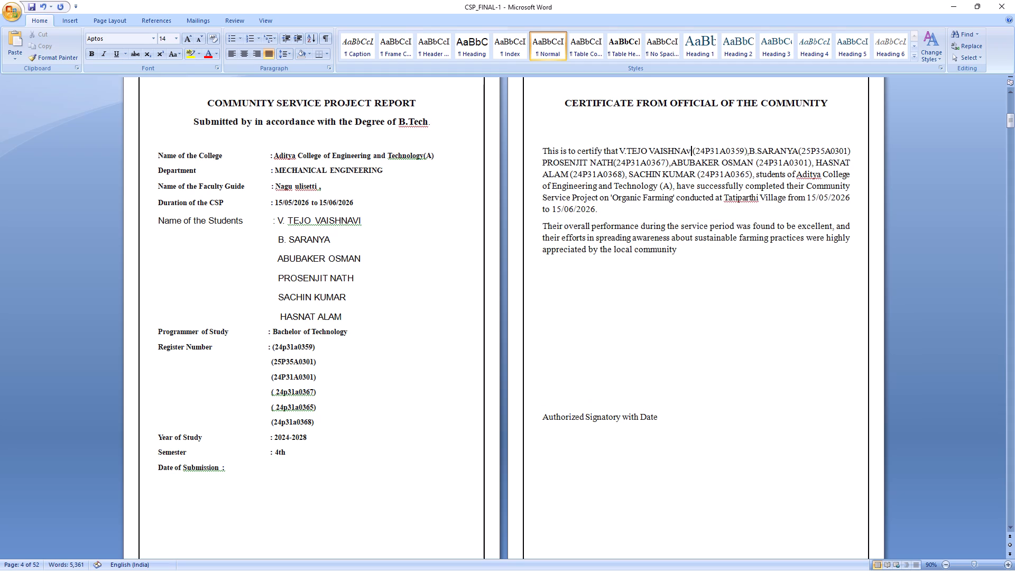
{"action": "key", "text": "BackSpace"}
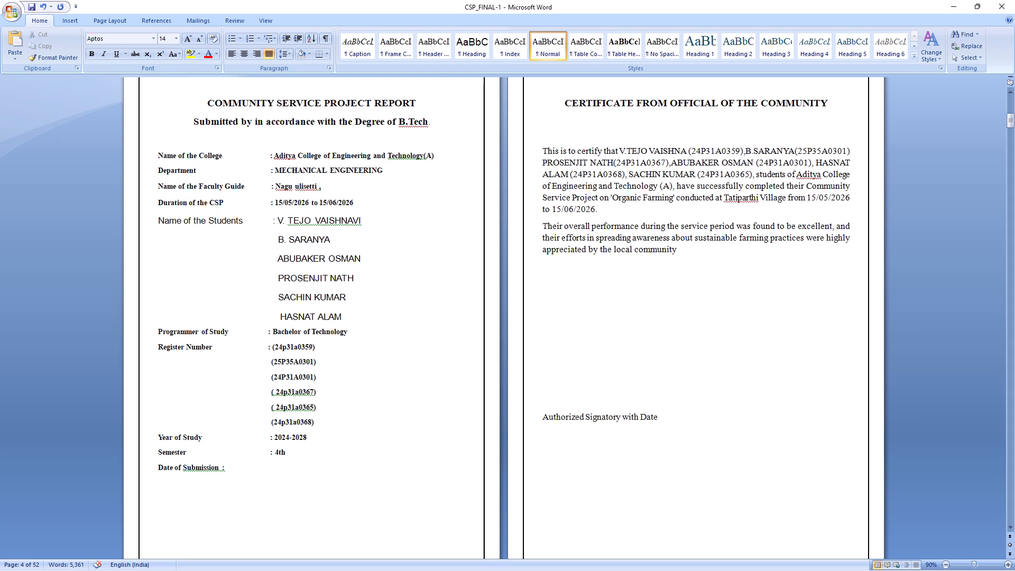
Insert a space before the second student's name in the group certificate's first paragraph.
{"action": "left_click", "coordinate": [745, 152]}
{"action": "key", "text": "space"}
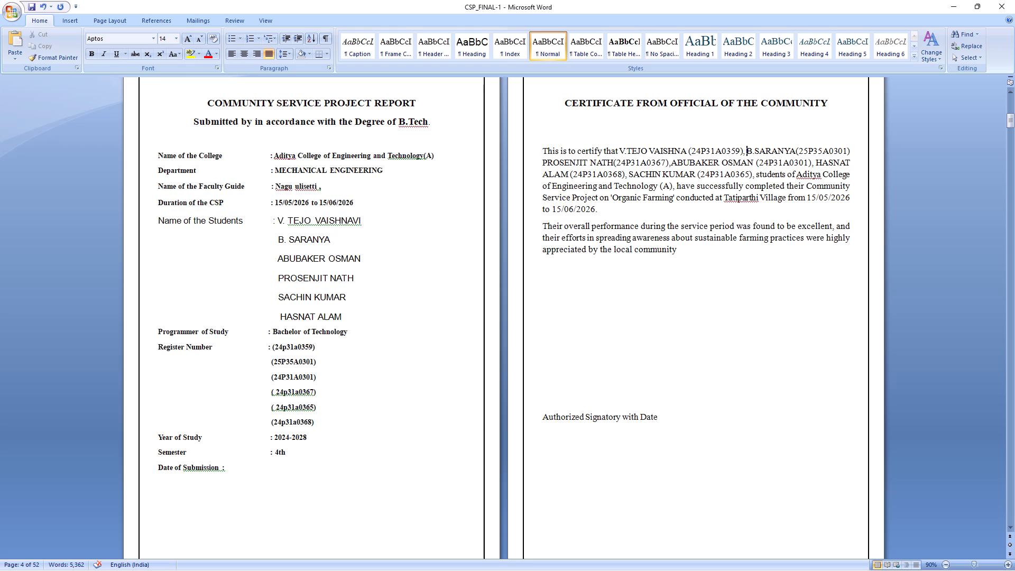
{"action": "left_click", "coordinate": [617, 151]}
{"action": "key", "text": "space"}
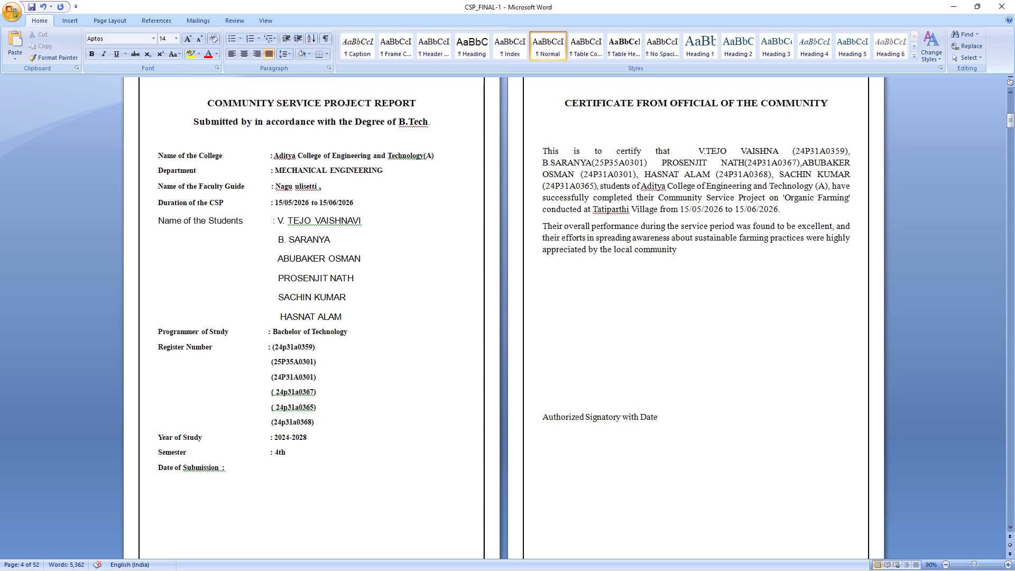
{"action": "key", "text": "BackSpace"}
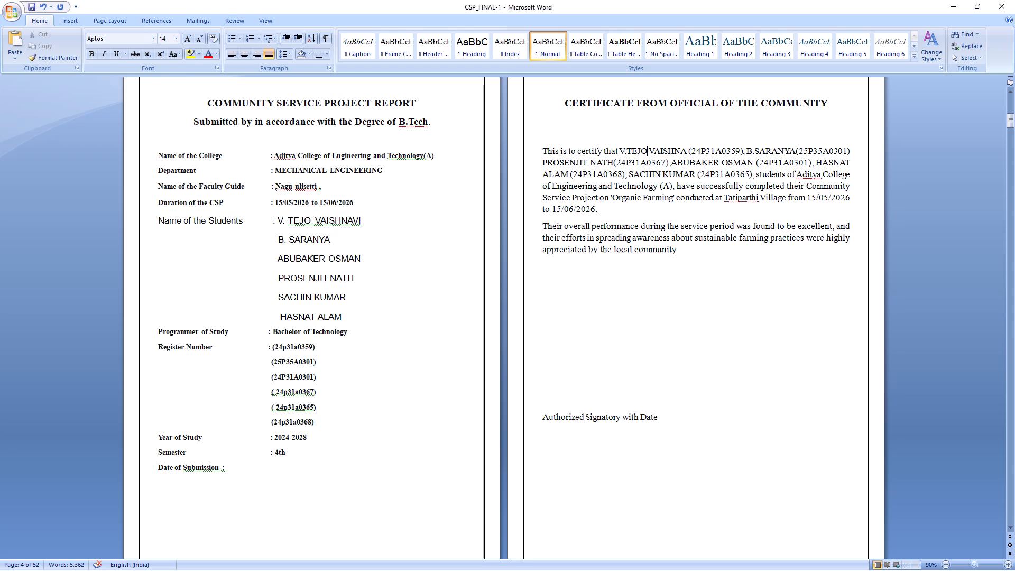
Retype the first student's given name after the initial in the group certificate, with only its first letter capitalised.
{"action": "left_click", "coordinate": [648, 149]}
{"action": "key", "text": "BackSpace"}
{"action": "key", "text": "BackSpace"}
{"action": "key", "text": "BackSpace"}
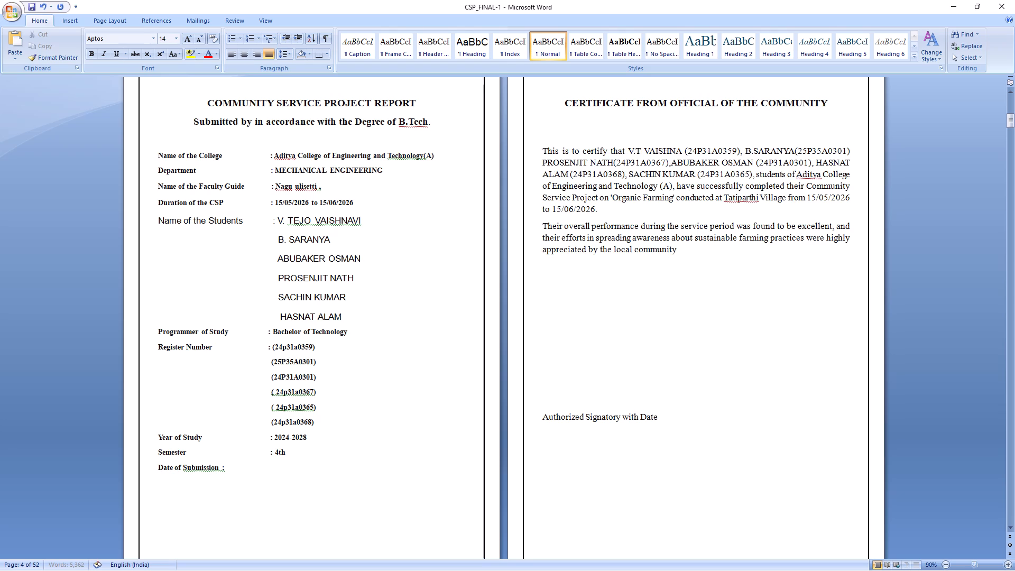
{"action": "key", "text": "BackSpace"}
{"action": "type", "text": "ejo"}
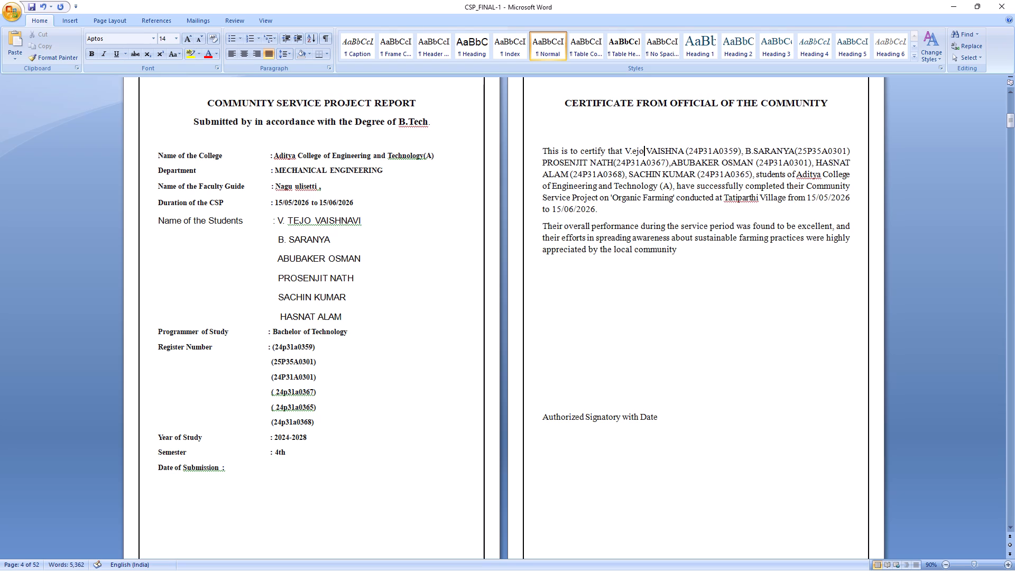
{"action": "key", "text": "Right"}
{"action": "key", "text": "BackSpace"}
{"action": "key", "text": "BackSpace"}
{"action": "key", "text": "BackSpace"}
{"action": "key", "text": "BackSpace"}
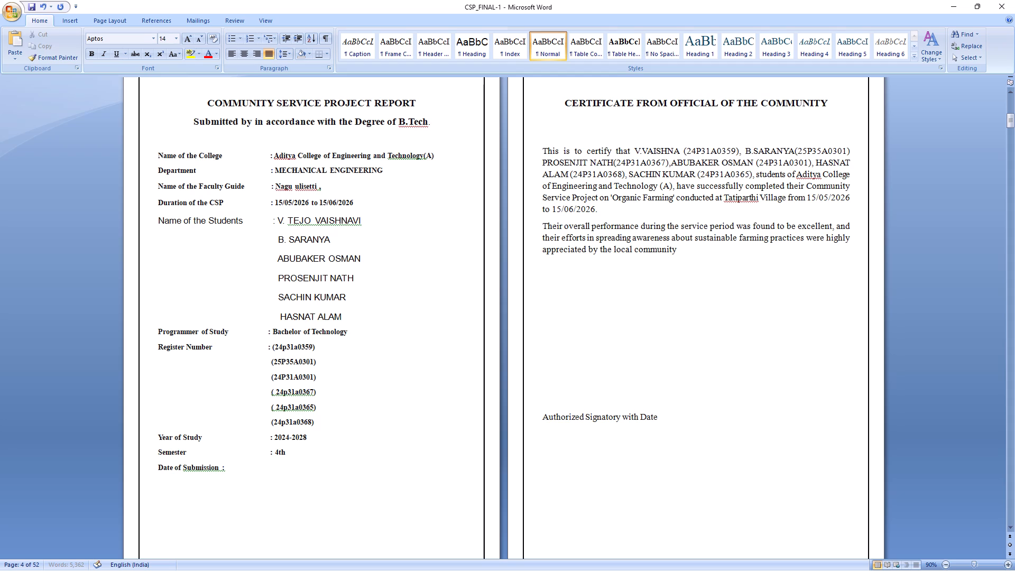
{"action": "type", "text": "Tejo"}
Replace the last part of the first student's name in the group certificate with its full title-case spelling, preceded by a space.
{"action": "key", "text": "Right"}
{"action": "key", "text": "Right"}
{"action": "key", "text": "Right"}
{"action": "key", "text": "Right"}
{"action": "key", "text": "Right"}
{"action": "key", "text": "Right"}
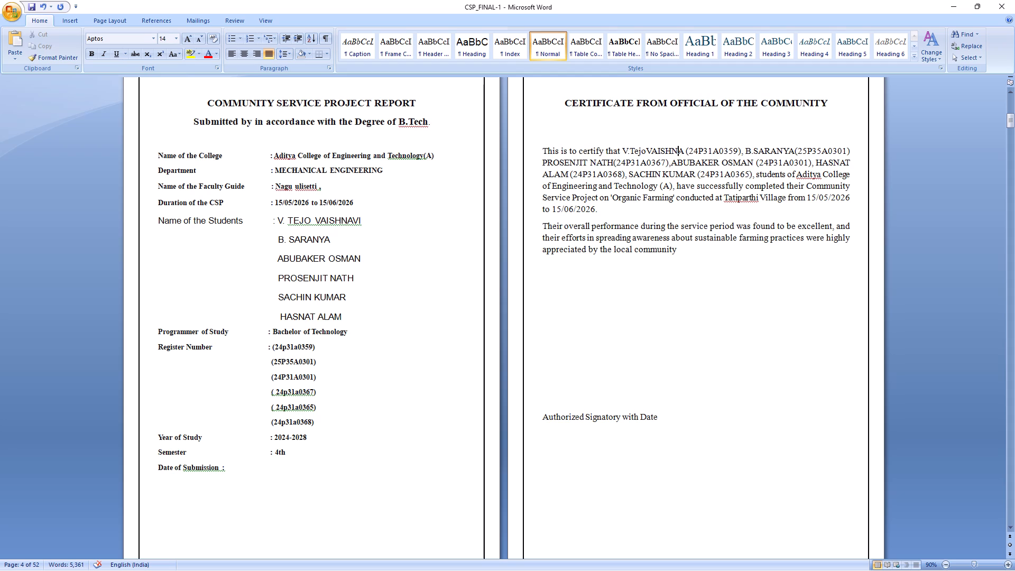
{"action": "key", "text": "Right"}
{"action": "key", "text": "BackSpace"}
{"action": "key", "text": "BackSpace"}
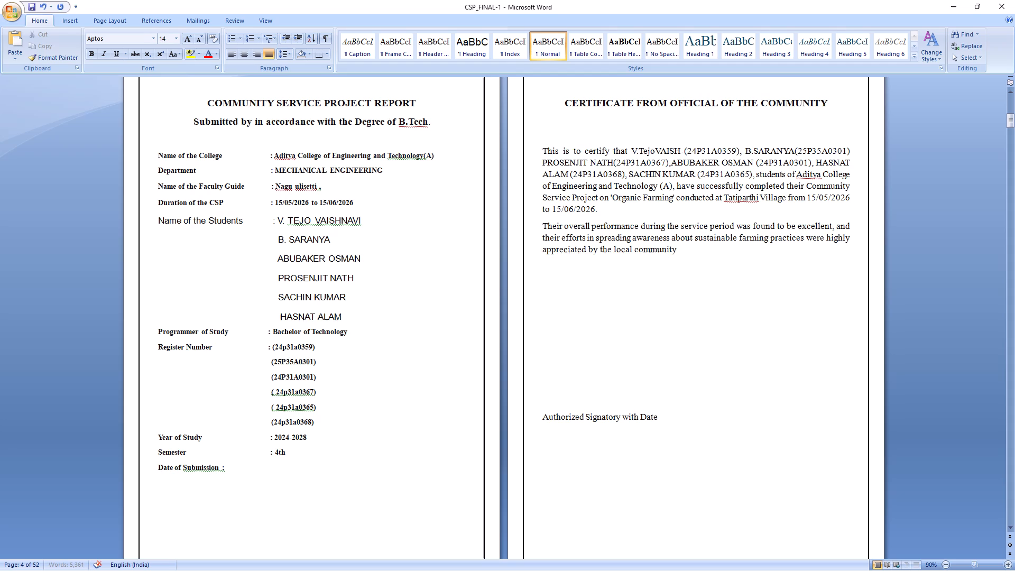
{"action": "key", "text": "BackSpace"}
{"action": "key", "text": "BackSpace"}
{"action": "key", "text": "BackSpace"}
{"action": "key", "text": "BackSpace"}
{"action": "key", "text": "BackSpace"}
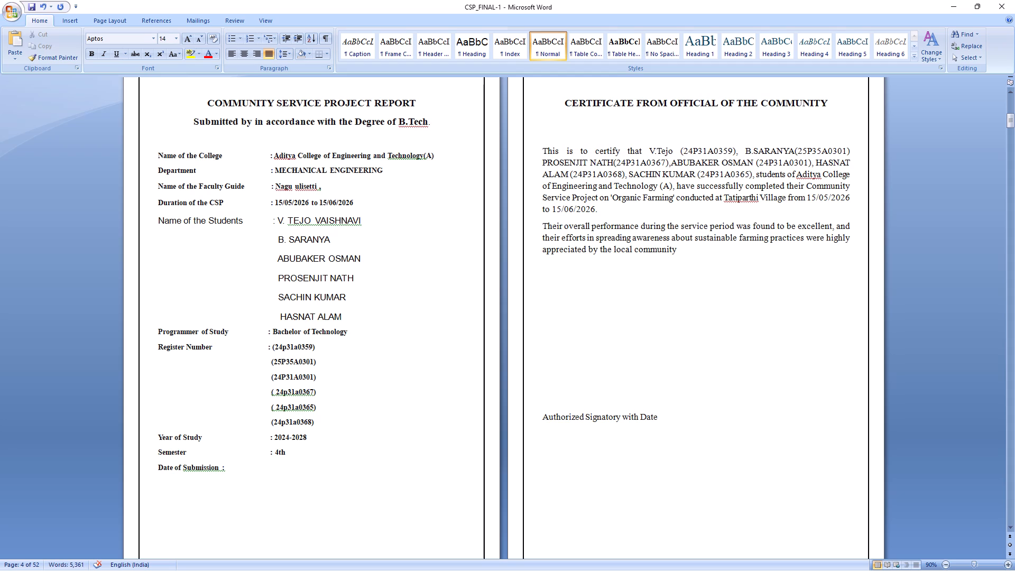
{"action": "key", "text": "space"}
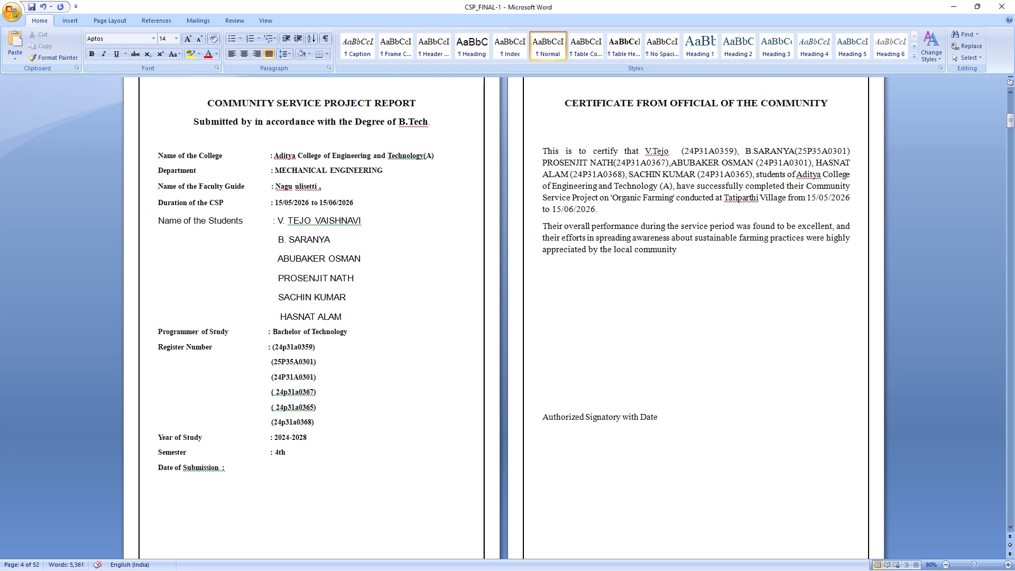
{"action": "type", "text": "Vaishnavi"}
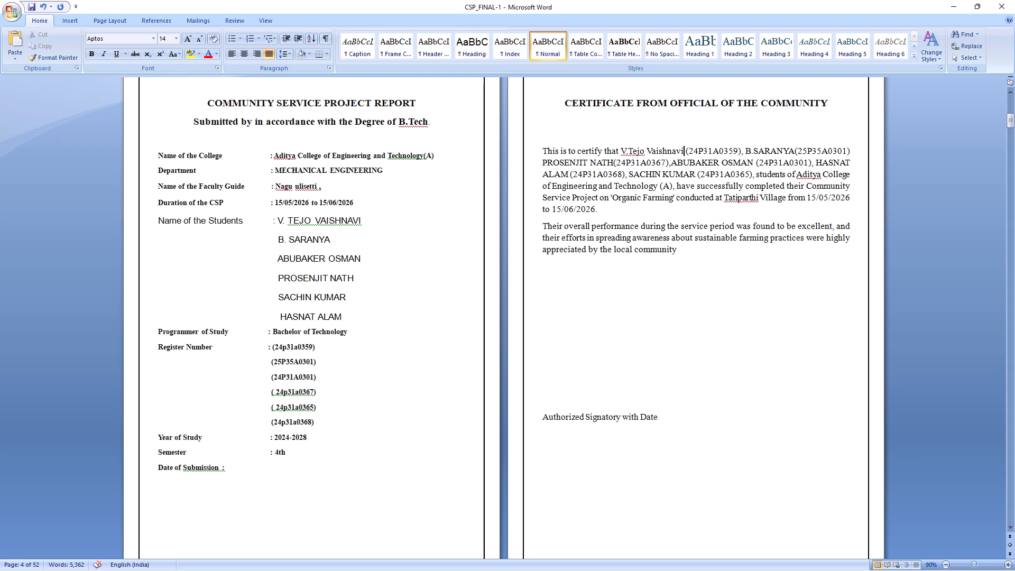
Delete the blank lines above the heading of the first student's individual certificate, bringing the heading up to the page's top border.
{"action": "scroll", "coordinate": [682, 377], "scroll_direction": "down", "scroll_amount": 3}
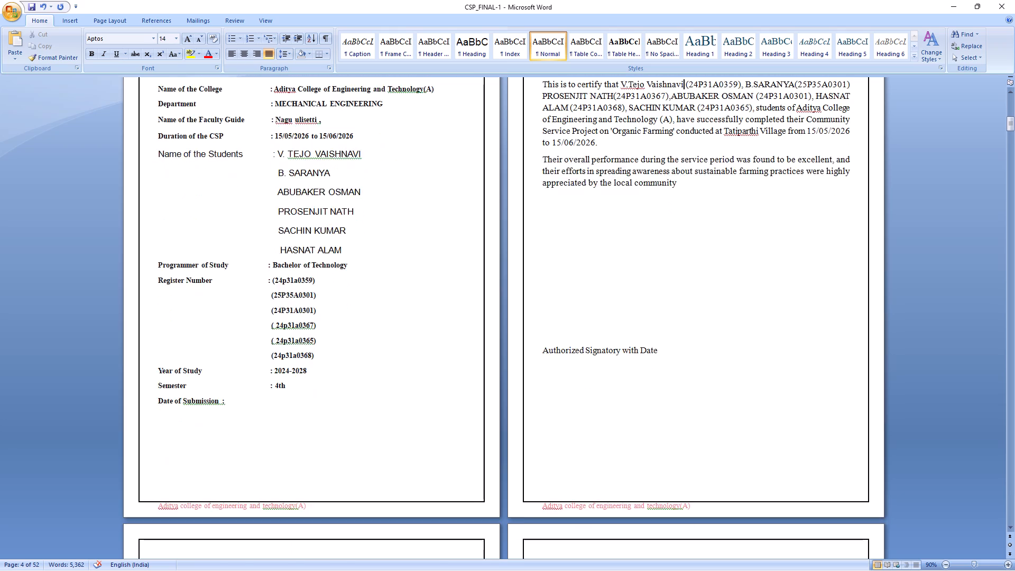
{"action": "scroll", "coordinate": [673, 364], "scroll_direction": "down", "scroll_amount": 14}
{"action": "left_click", "coordinate": [159, 318]}
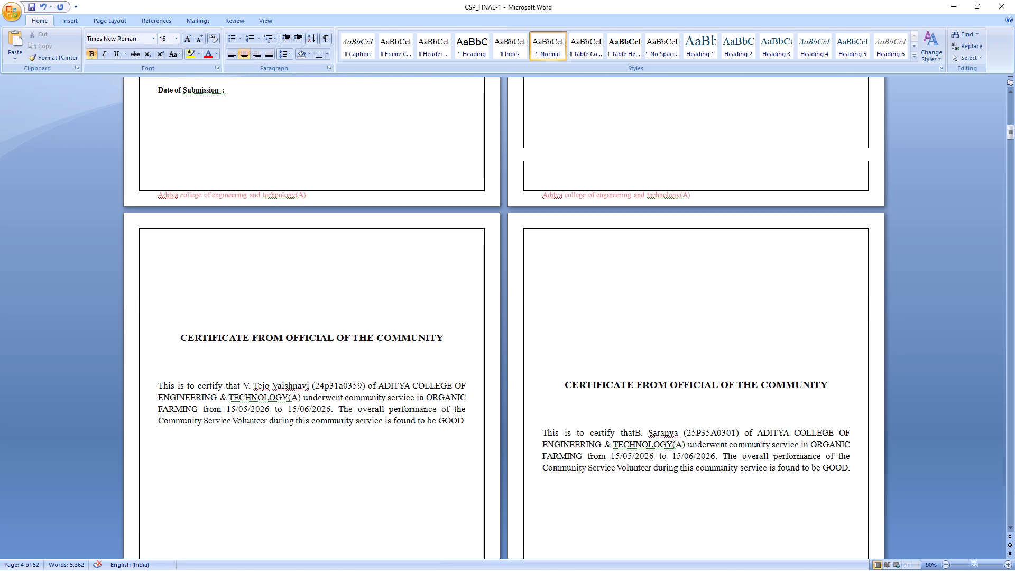
{"action": "left_click", "coordinate": [176, 325]}
{"action": "key", "text": "BackSpace"}
{"action": "key", "text": "BackSpace"}
{"action": "key", "text": "BackSpace"}
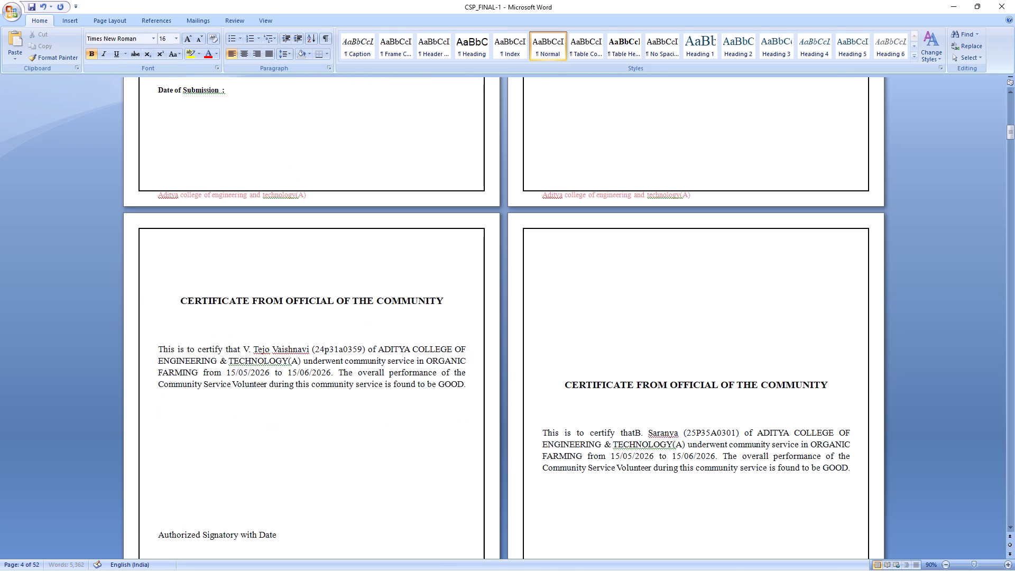
{"action": "key", "text": "BackSpace"}
{"action": "key", "text": "BackSpace"}
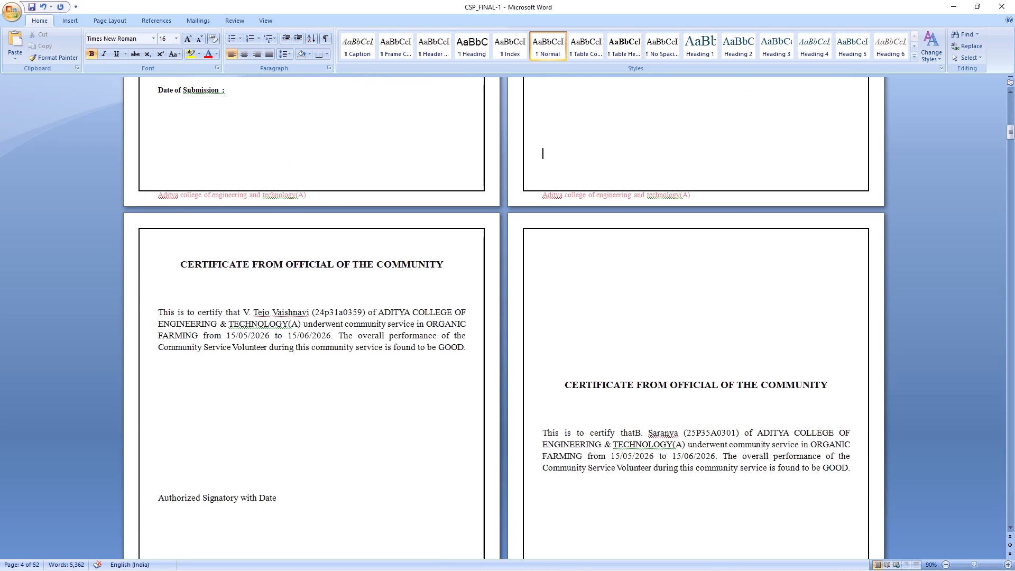
Delete the blank lines between the first student's signatory line and the heading of the second student's certificate.
{"action": "left_click", "coordinate": [565, 373]}
{"action": "key", "text": "BackSpace"}
{"action": "key", "text": "BackSpace"}
{"action": "key", "text": "BackSpace"}
{"action": "key", "text": "BackSpace"}
{"action": "key", "text": "BackSpace"}
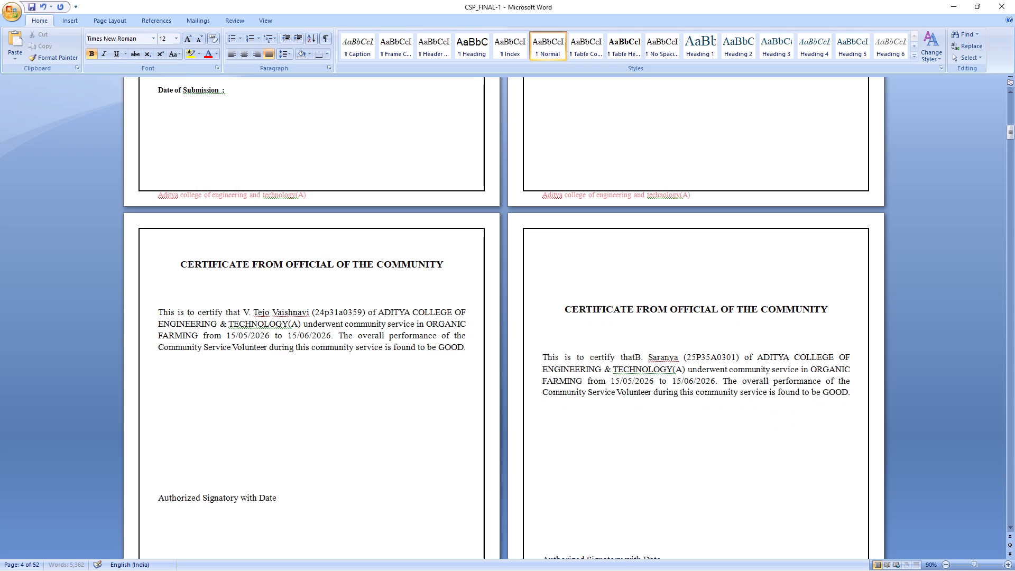
{"action": "key", "text": "BackSpace"}
{"action": "key", "text": "BackSpace"}
{"action": "key", "text": "BackSpace"}
{"action": "key", "text": "BackSpace"}
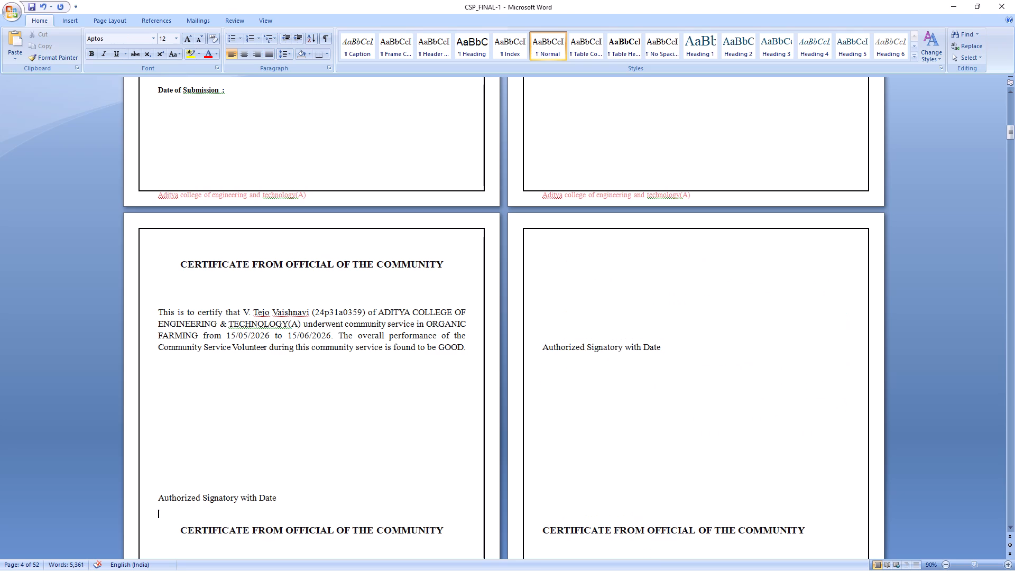
Insert blank lines above the second student's certificate heading until it starts at the top of the following page.
{"action": "key", "text": "Return"}
{"action": "key", "text": "Return"}
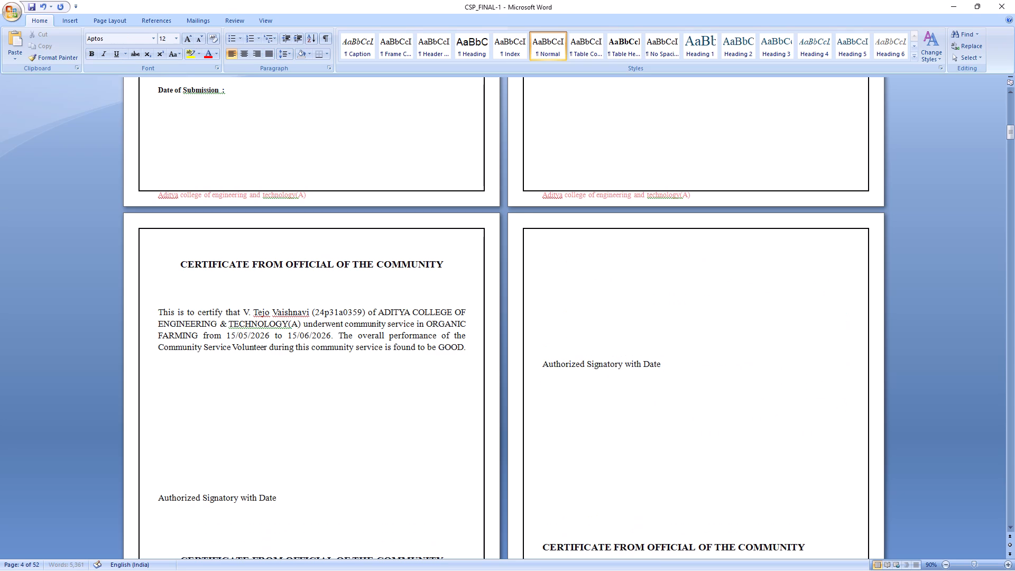
{"action": "key", "text": "Return"}
{"action": "key", "text": "Return"}
{"action": "key", "text": "Return"}
{"action": "key", "text": "Return"}
{"action": "key", "text": "Return"}
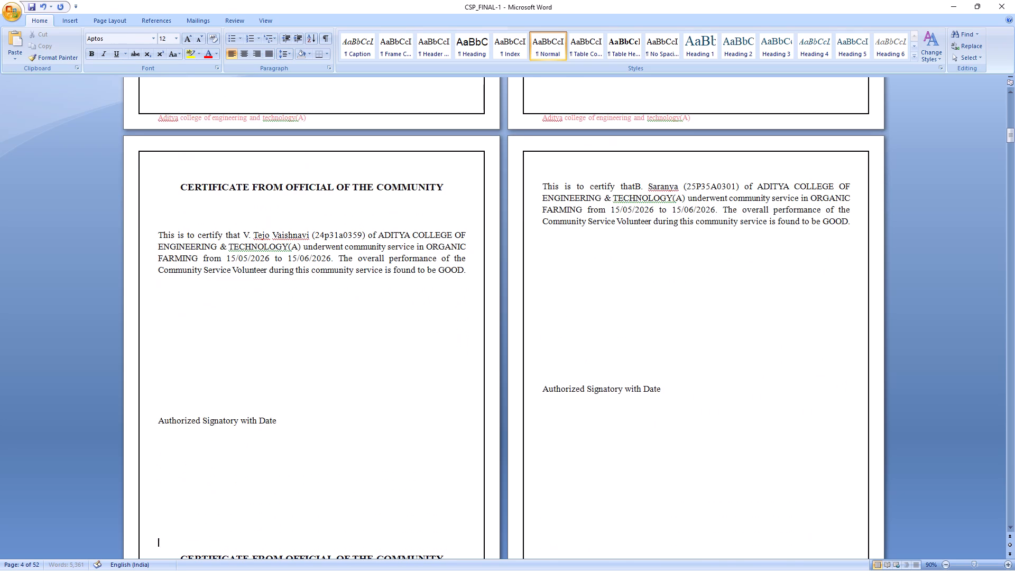
{"action": "key", "text": "Return"}
{"action": "key", "text": "Return"}
{"action": "key", "text": "Return"}
{"action": "key", "text": "Return"}
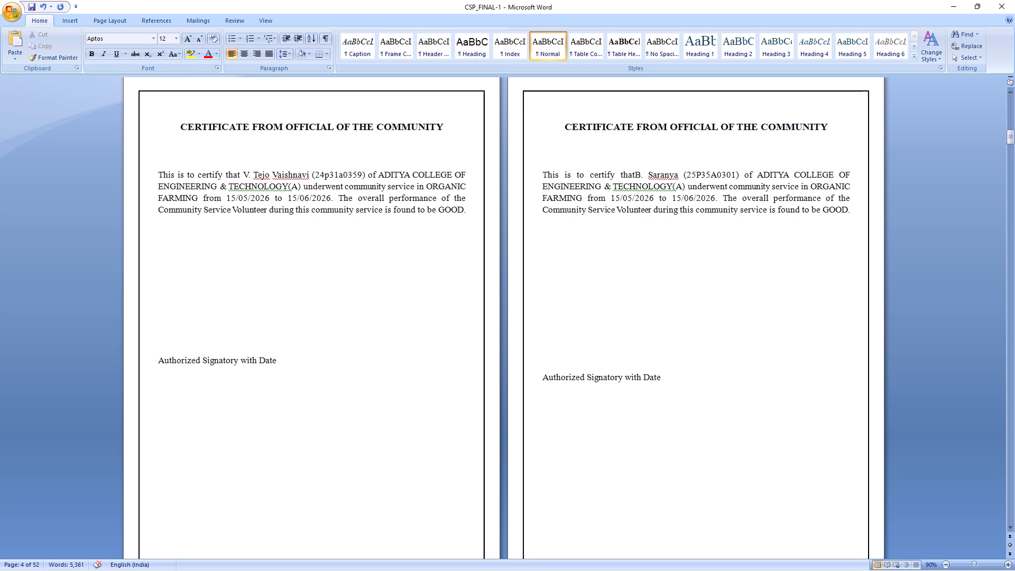
In the second student's certificate, add a space after "that" and remove the space following the name's initial.
{"action": "left_click", "coordinate": [636, 174]}
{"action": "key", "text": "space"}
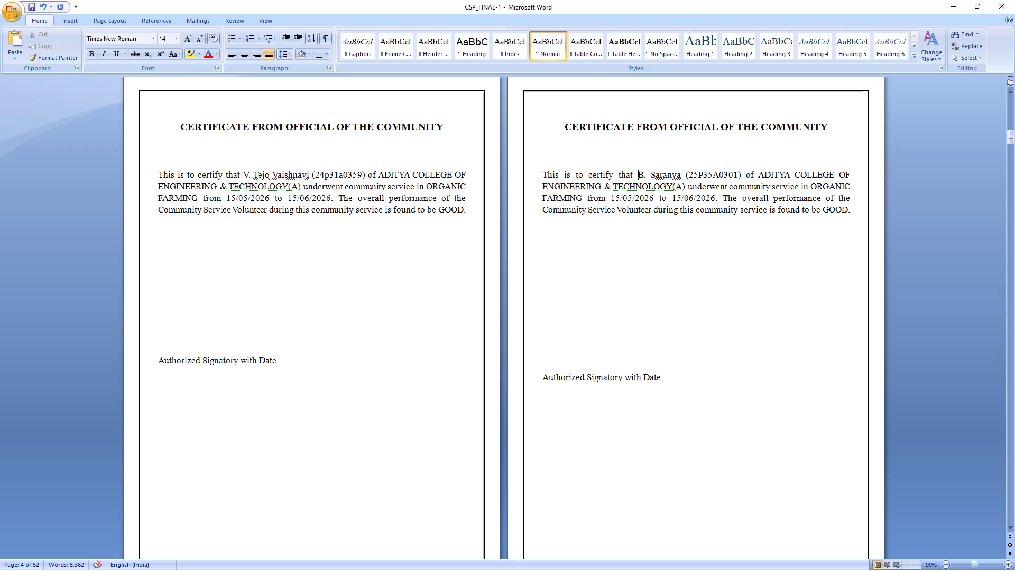
{"action": "left_click", "coordinate": [652, 172]}
{"action": "key", "text": "BackSpace"}
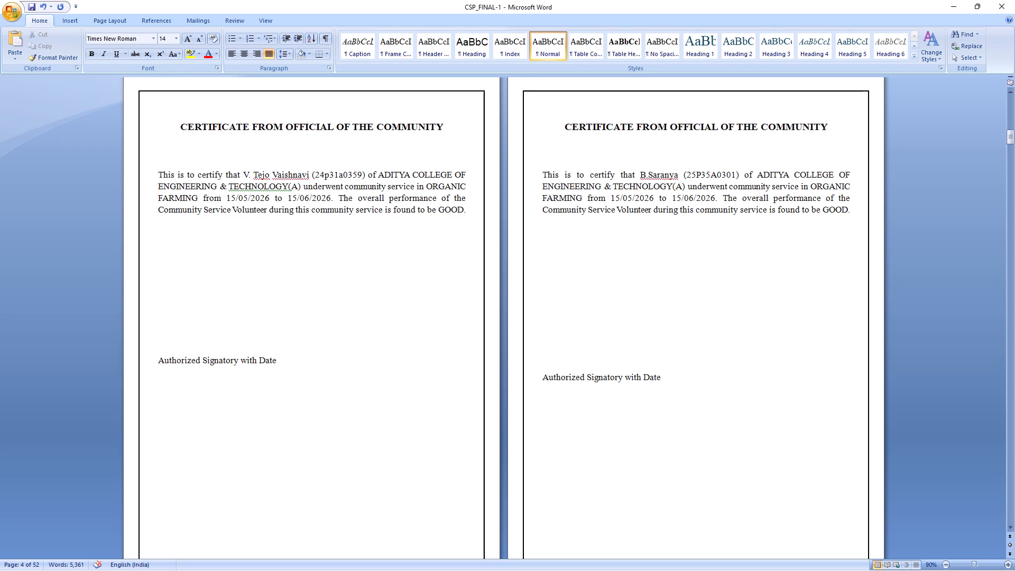
Insert a space between the two parts of the third student's name in that student's individual certificate.
{"action": "scroll", "coordinate": [678, 297], "scroll_direction": "down", "scroll_amount": 18}
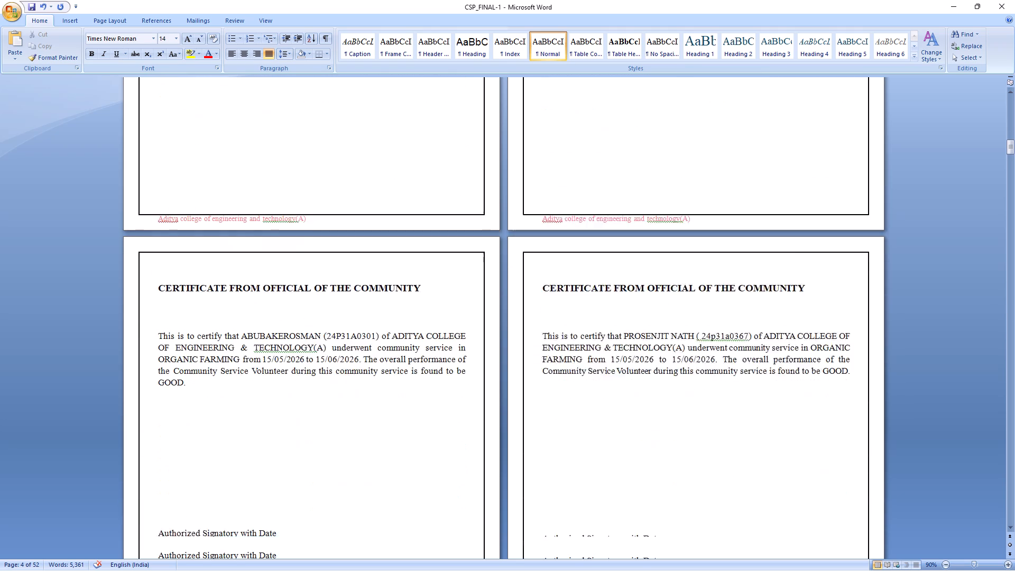
{"action": "scroll", "coordinate": [677, 299], "scroll_direction": "down", "scroll_amount": 4}
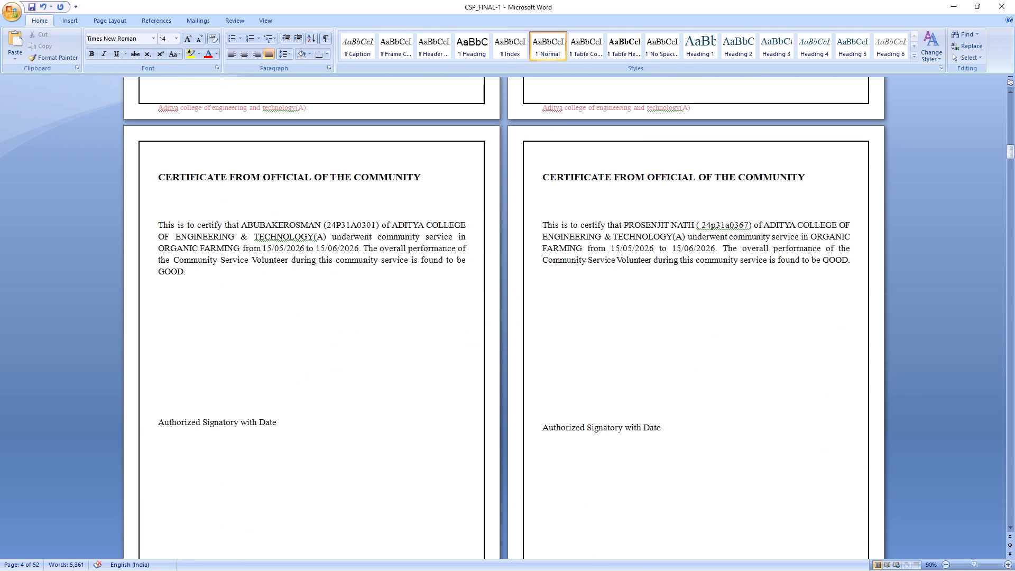
{"action": "left_click", "coordinate": [287, 223]}
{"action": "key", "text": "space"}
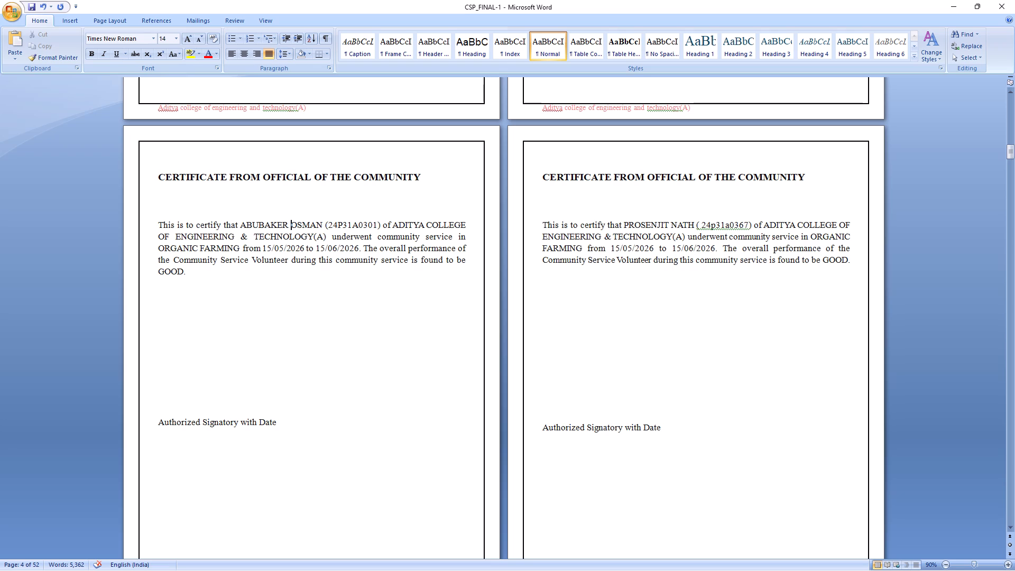
Capitalise both letters in the register number on the last student's individual community certificate.
{"action": "left_click", "coordinate": [717, 225]}
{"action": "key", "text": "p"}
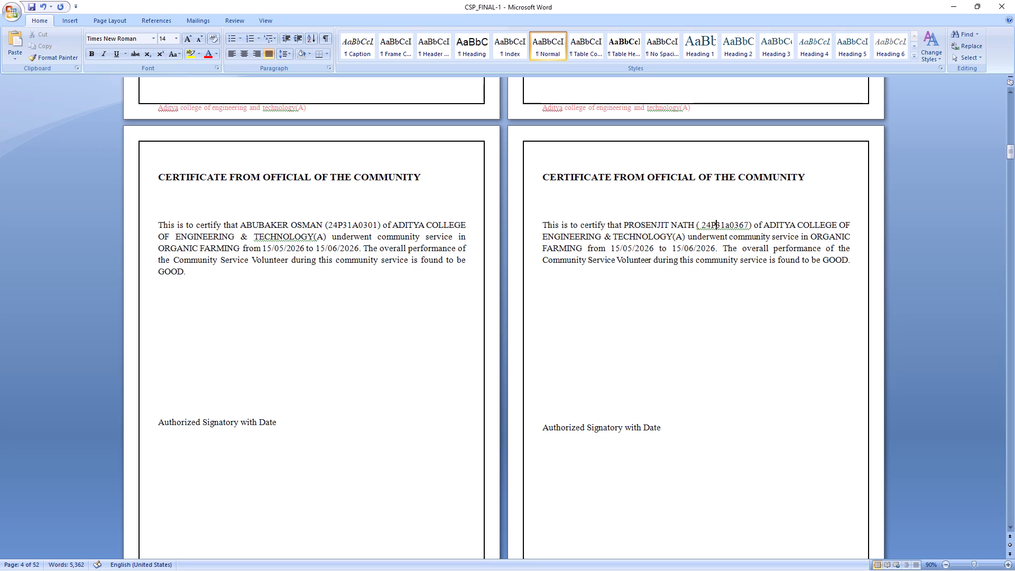
{"action": "key", "text": "Right"}
{"action": "key", "text": "Right"}
{"action": "key", "text": "Right"}
{"action": "key", "text": "BackSpace"}
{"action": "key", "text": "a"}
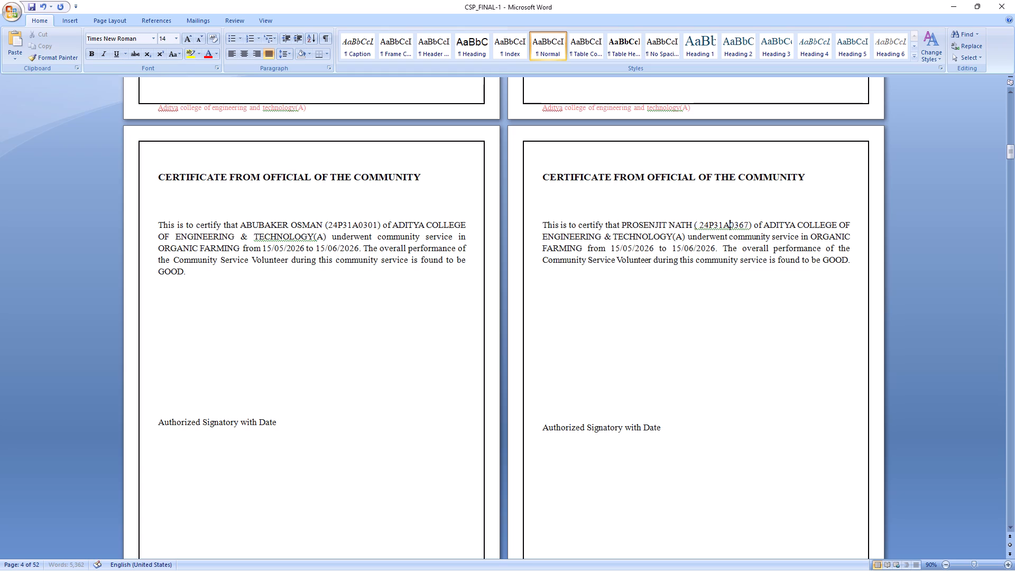
Capitalise both letters in the register number on the first student's individual community certificate.
{"action": "scroll", "coordinate": [793, 314], "scroll_direction": "up", "scroll_amount": 18}
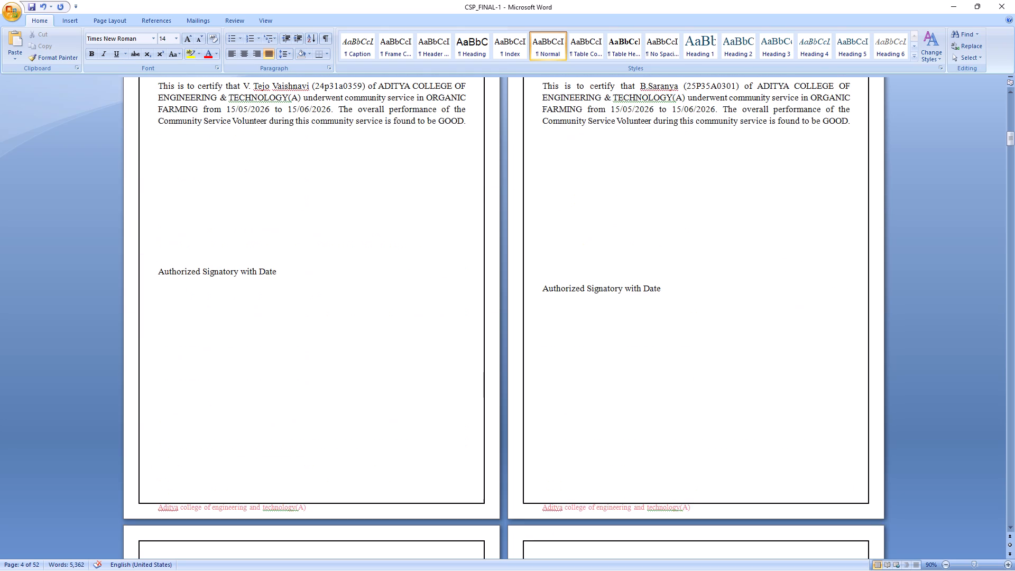
{"action": "scroll", "coordinate": [793, 314], "scroll_direction": "up", "scroll_amount": 4}
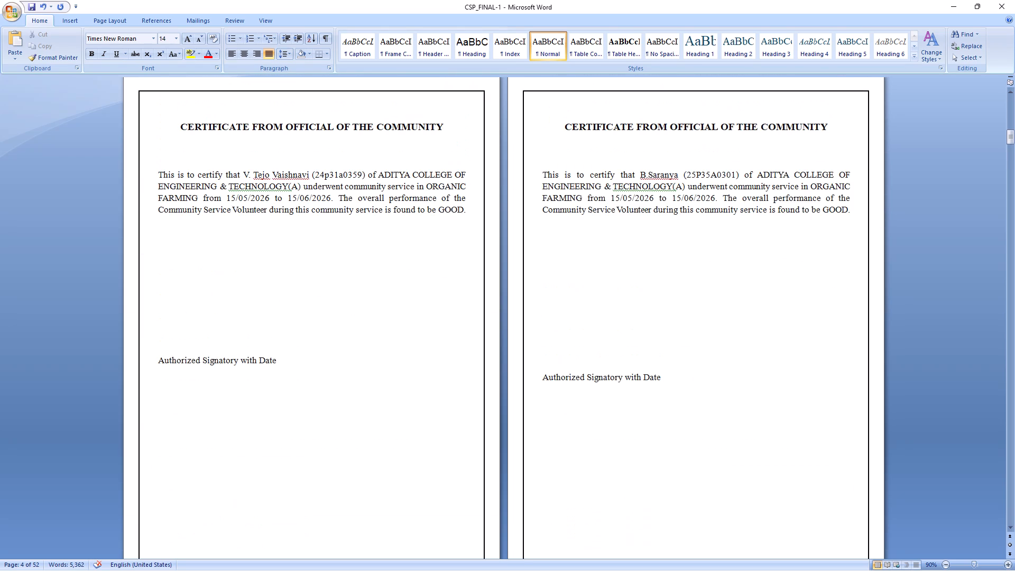
{"action": "left_click", "coordinate": [328, 177]}
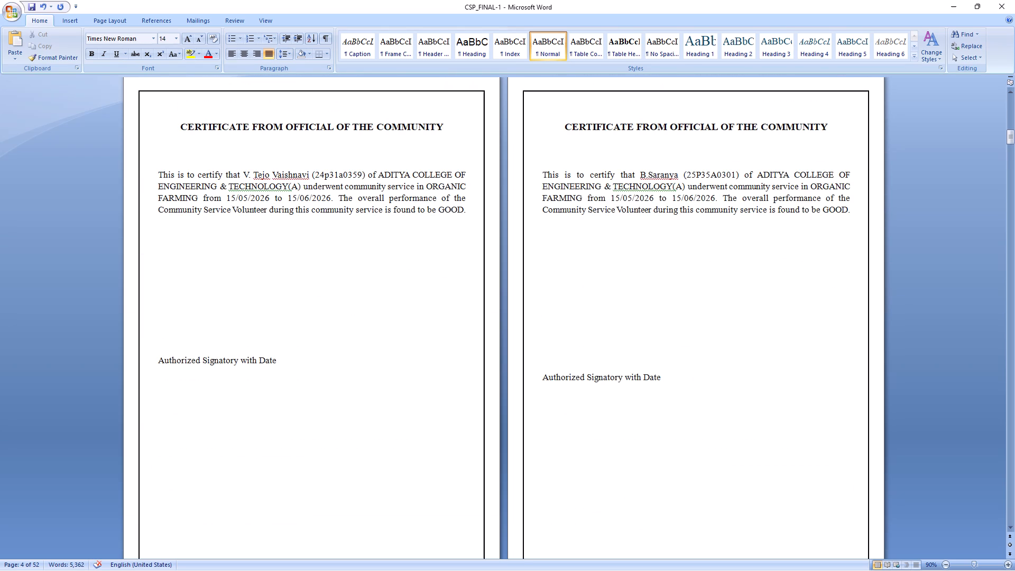
{"action": "key", "text": "BackSpace"}
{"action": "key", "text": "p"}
{"action": "key", "text": "Right"}
{"action": "key", "text": "Right"}
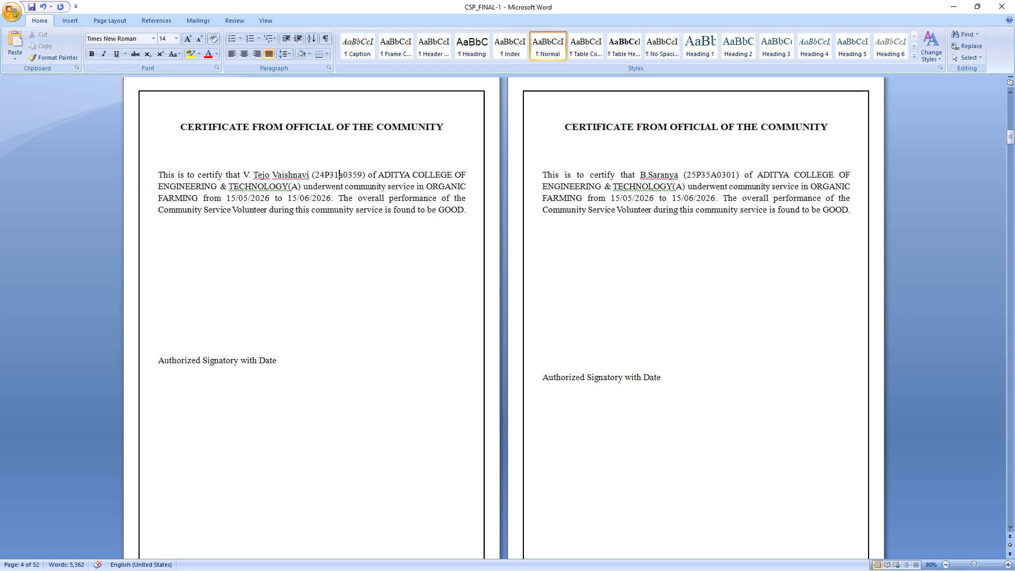
{"action": "key", "text": "Right"}
{"action": "key", "text": "BackSpace"}
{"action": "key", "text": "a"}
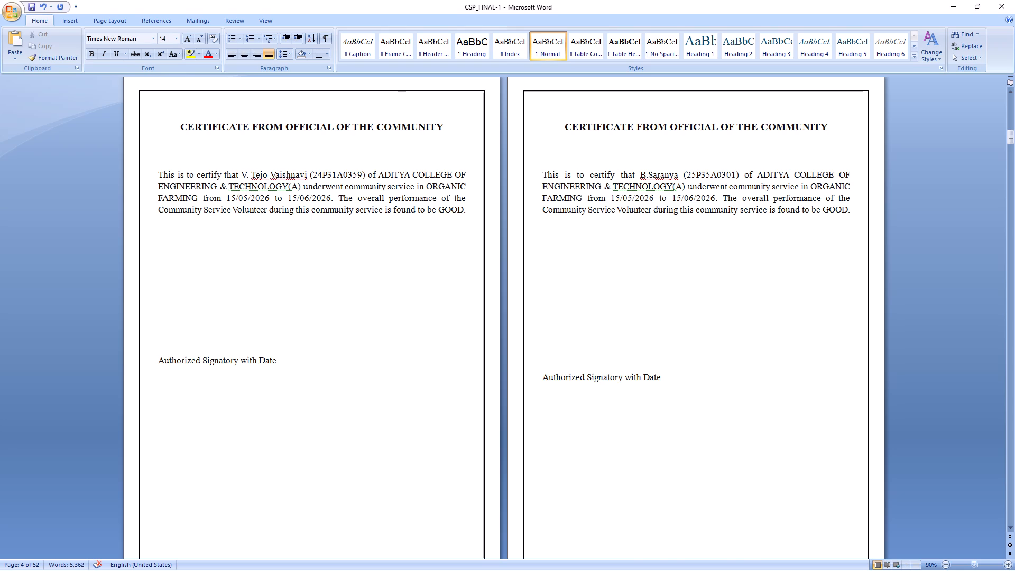
Insert a blank line above the first Student's Declaration heading so it starts at the top of the page holding its text.
{"action": "scroll", "coordinate": [703, 280], "scroll_direction": "down", "scroll_amount": 11}
{"action": "scroll", "coordinate": [699, 280], "scroll_direction": "down", "scroll_amount": 16}
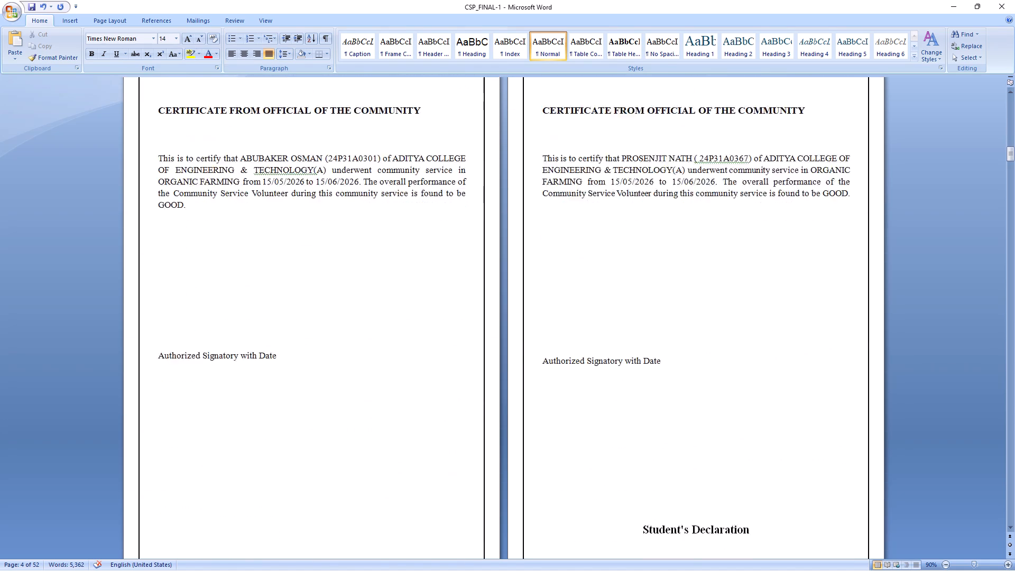
{"action": "scroll", "coordinate": [699, 280], "scroll_direction": "down", "scroll_amount": 9}
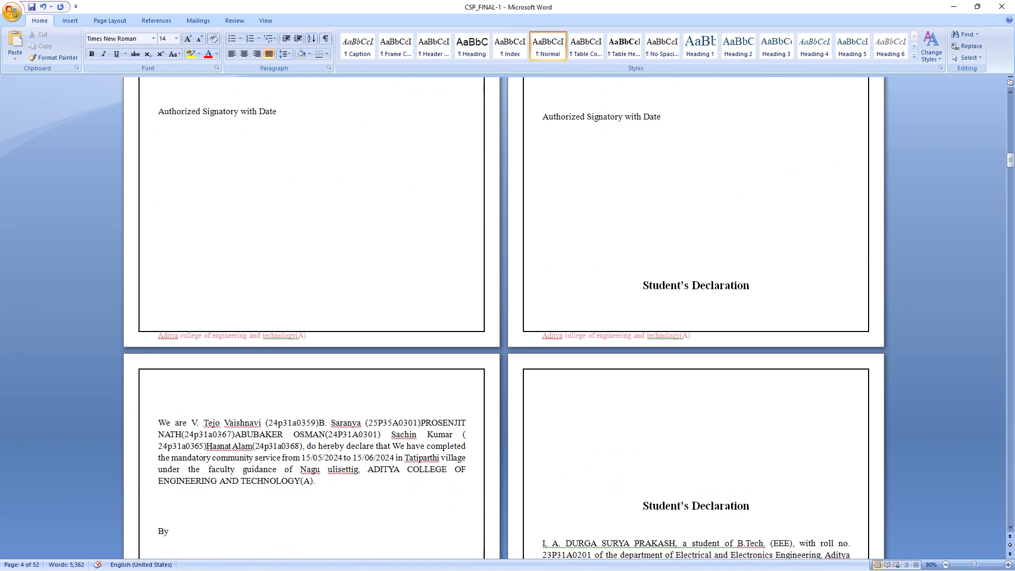
{"action": "left_click", "coordinate": [634, 265]}
{"action": "key", "text": "Return"}
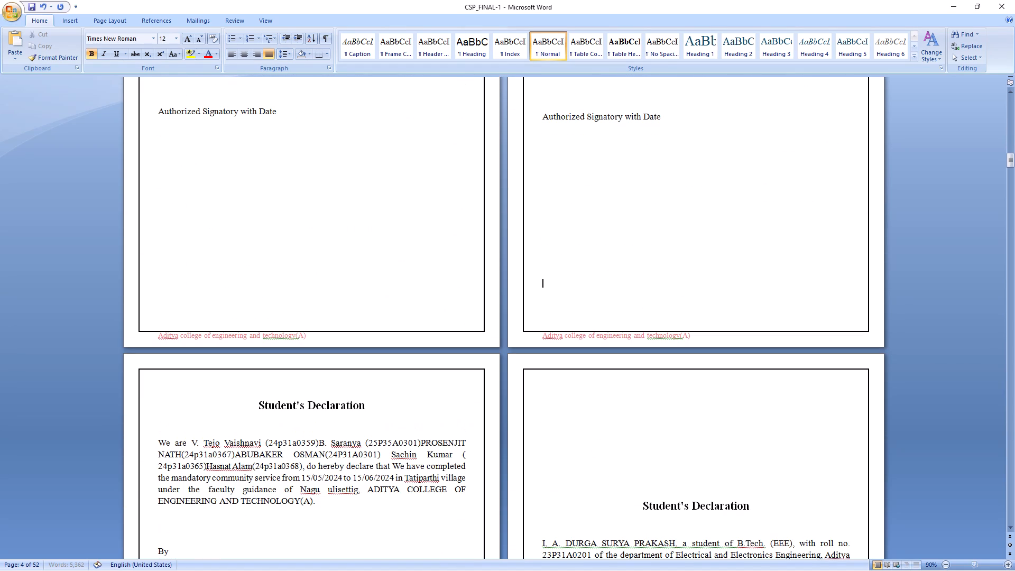
{"action": "left_click", "coordinate": [260, 396]}
{"action": "left_click", "coordinate": [254, 388]}
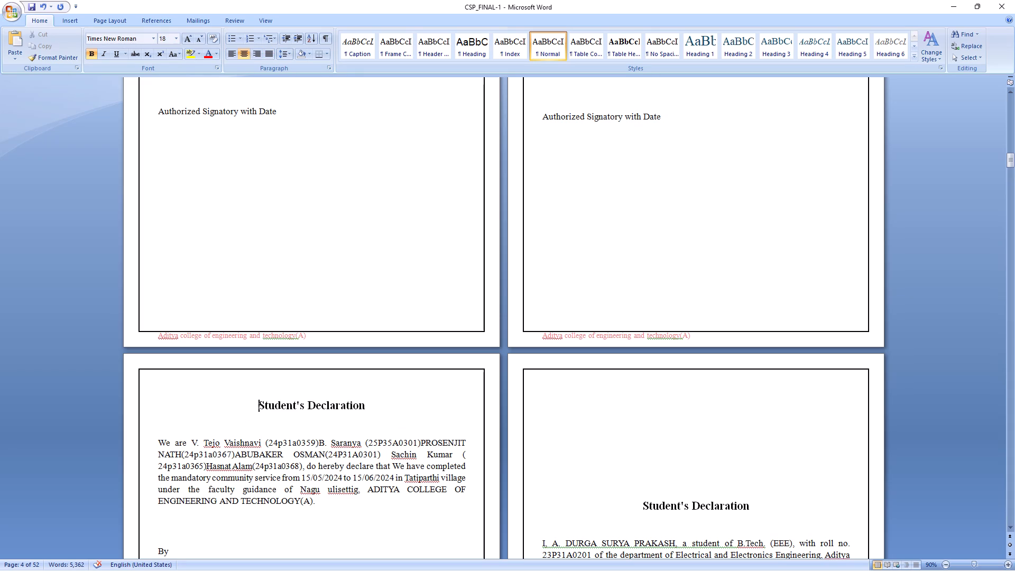
{"action": "left_click", "coordinate": [257, 377]}
{"action": "key", "text": "BackSpace"}
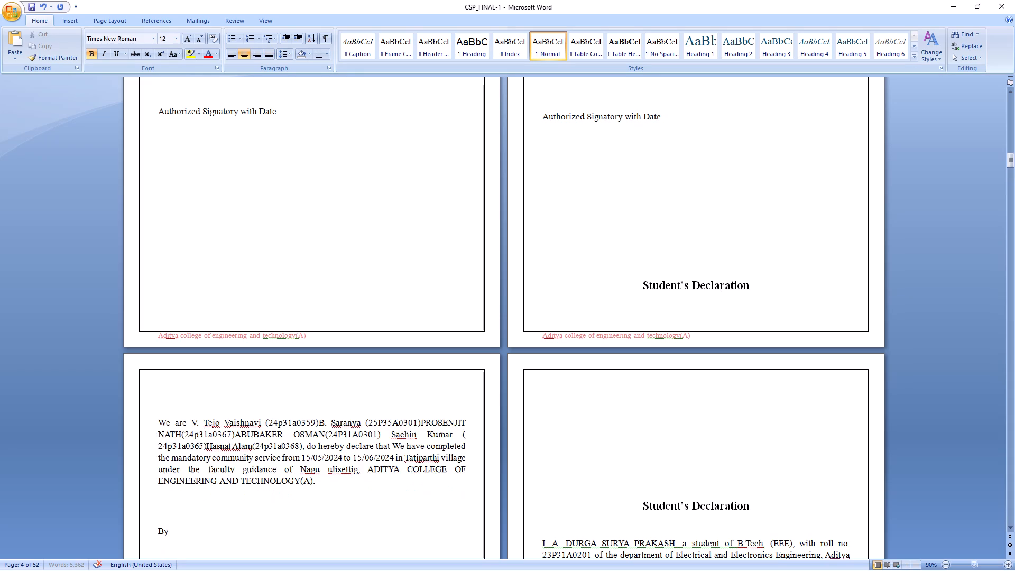
{"action": "key", "text": "Return"}
Delete the blank lines separating the second Student's Declaration heading from the first declaration's signature line.
{"action": "left_click", "coordinate": [640, 478]}
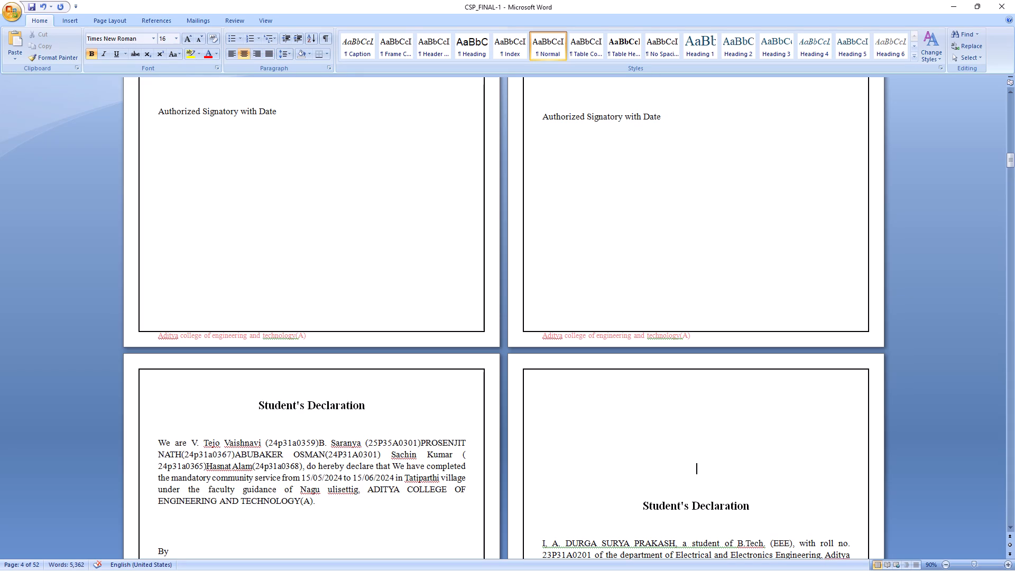
{"action": "key", "text": "BackSpace"}
{"action": "key", "text": "BackSpace"}
{"action": "key", "text": "BackSpace"}
{"action": "key", "text": "BackSpace"}
{"action": "key", "text": "BackSpace"}
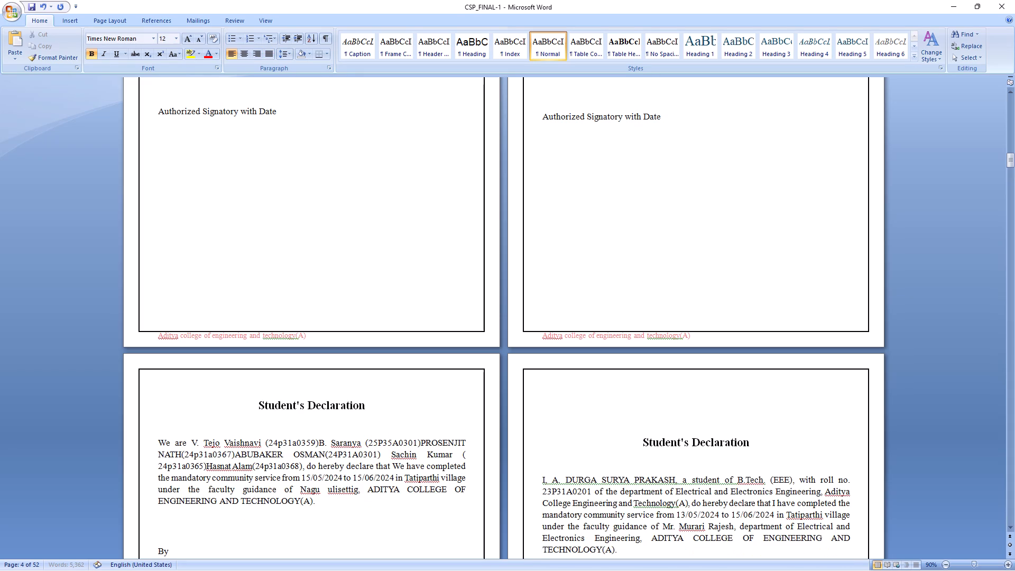
{"action": "key", "text": "BackSpace"}
{"action": "key", "text": "BackSpace"}
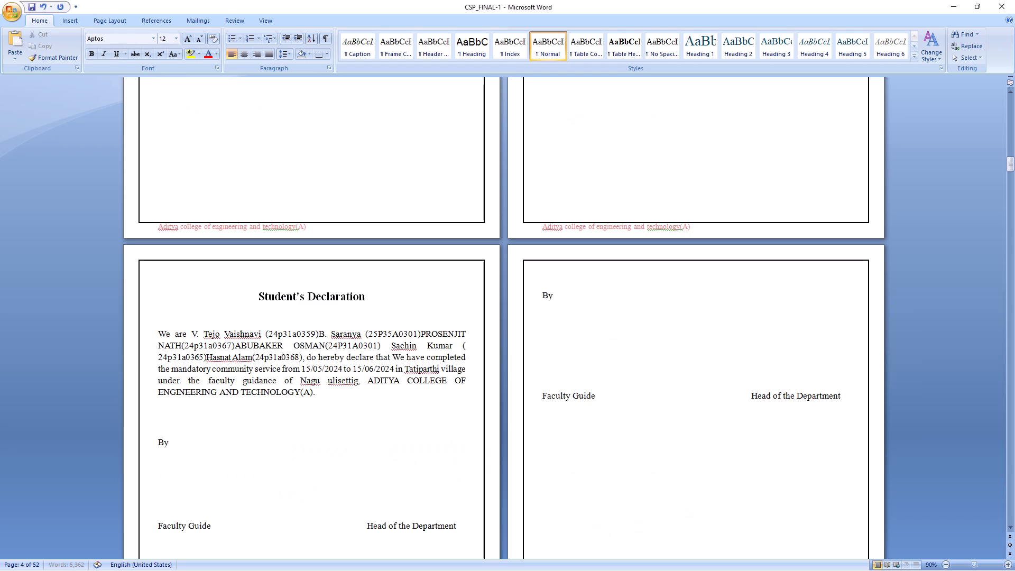
Insert blank lines above the second Student's Declaration heading until it starts at the top of the following page.
{"action": "scroll", "coordinate": [479, 543], "scroll_direction": "down", "scroll_amount": 4}
{"action": "left_click", "coordinate": [243, 485]}
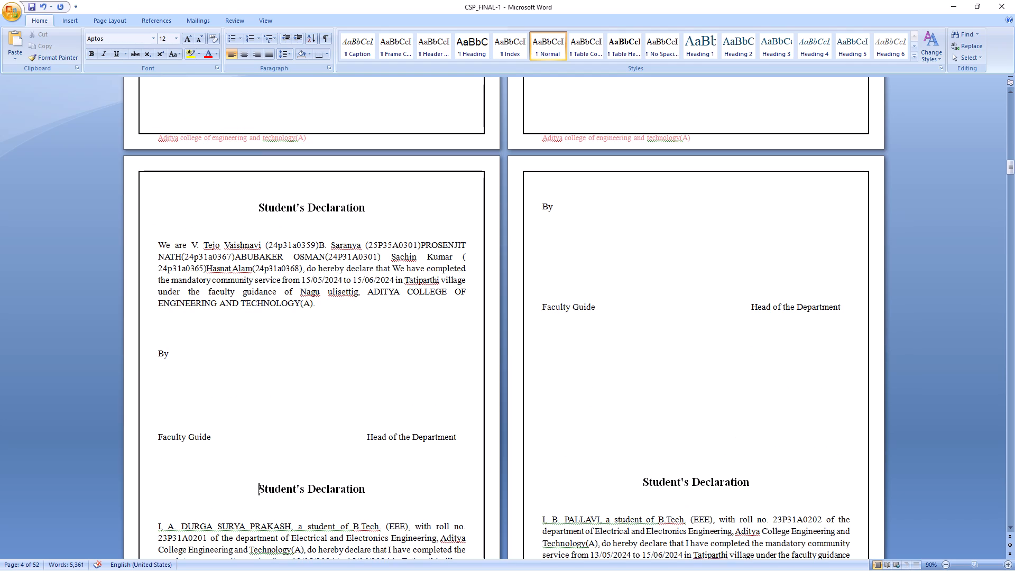
{"action": "key", "text": "Return"}
{"action": "key", "text": "Return"}
{"action": "key", "text": "Return"}
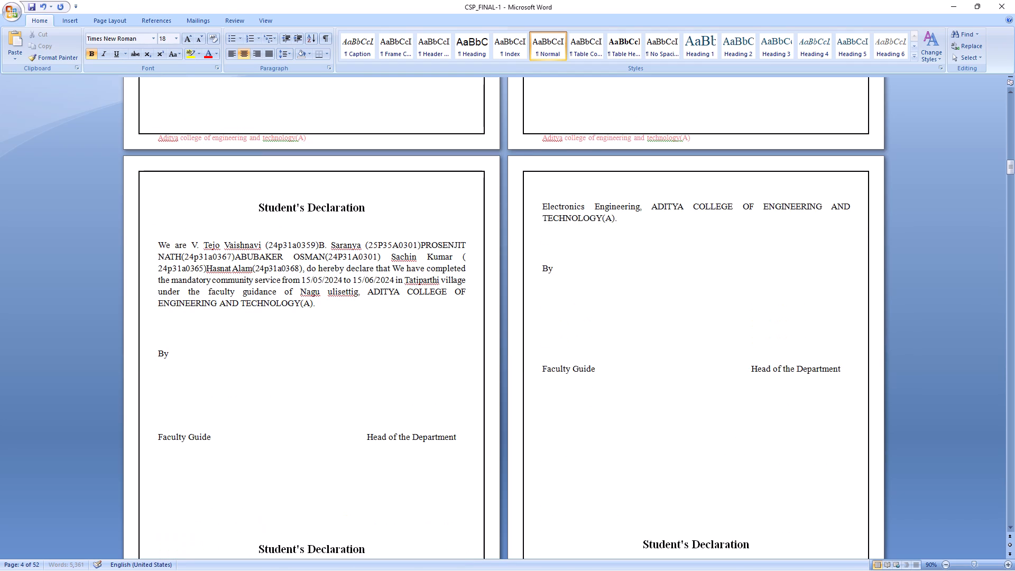
{"action": "key", "text": "Return"}
{"action": "key", "text": "Return"}
{"action": "key", "text": "Return"}
{"action": "key", "text": "Return"}
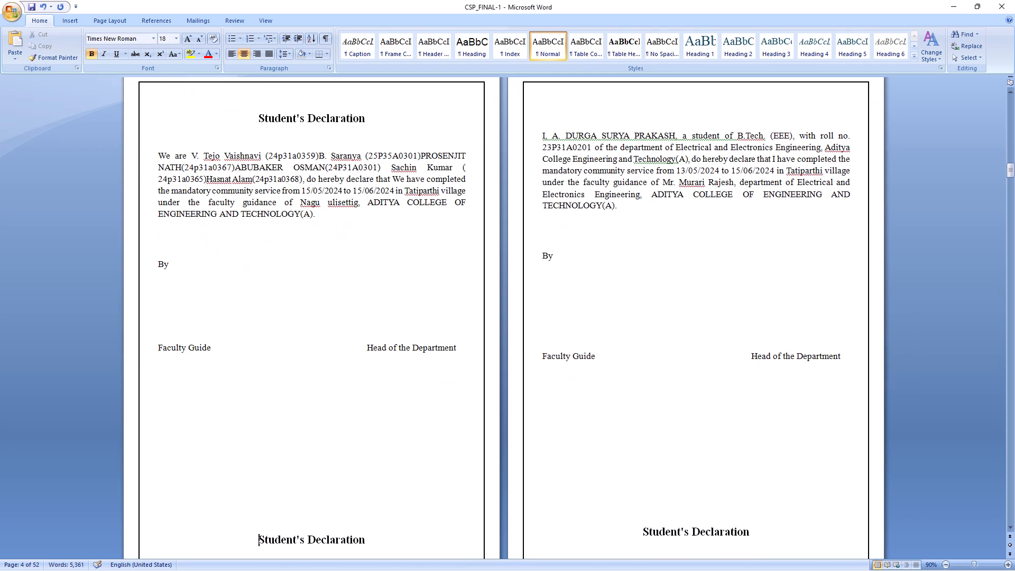
{"action": "key", "text": "Return"}
In the joint Student's Declaration, add a comma after each of the first three students' bracketed register numbers.
{"action": "scroll", "coordinate": [524, 411], "scroll_direction": "up", "scroll_amount": 1}
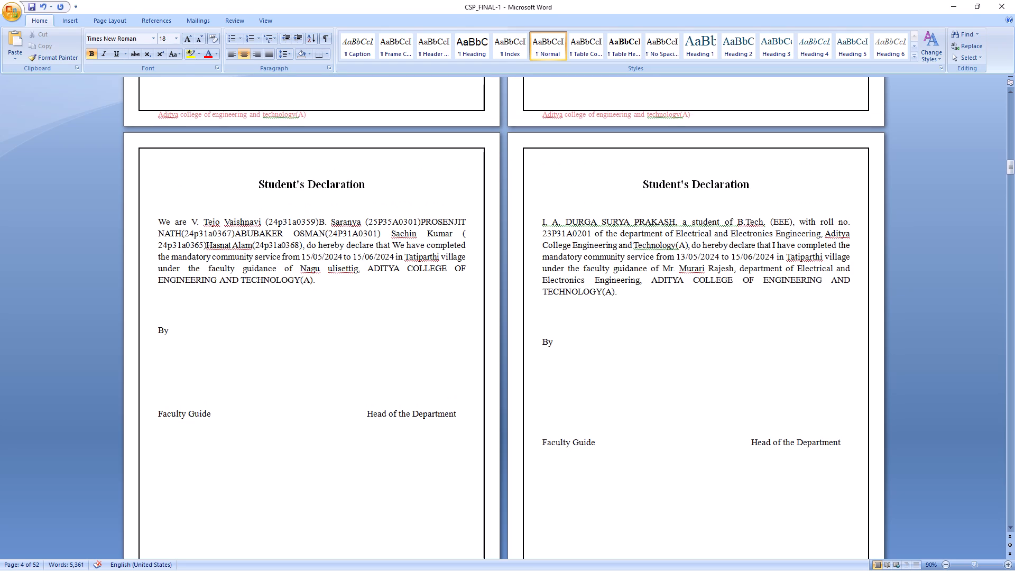
{"action": "left_click", "coordinate": [318, 221]}
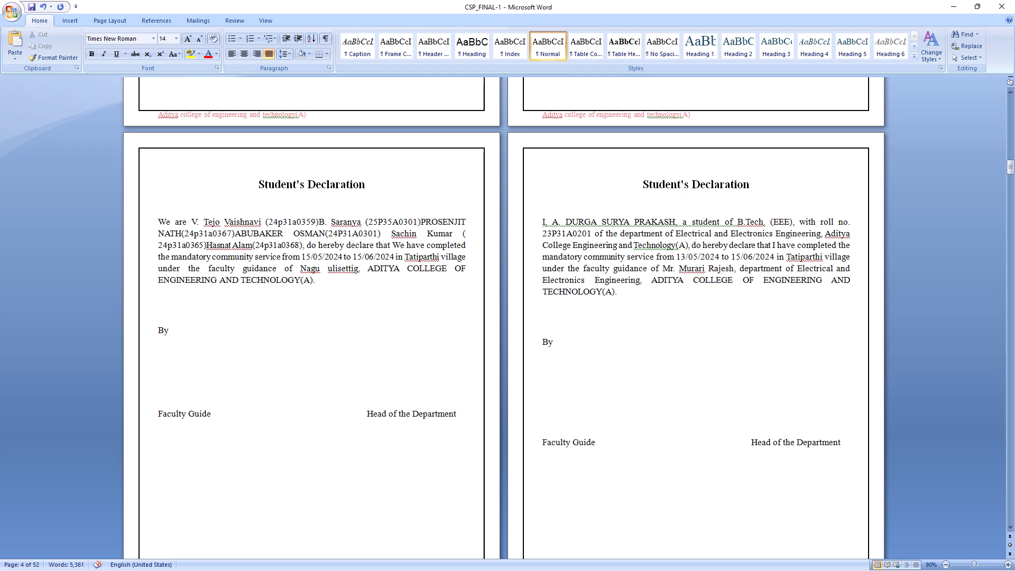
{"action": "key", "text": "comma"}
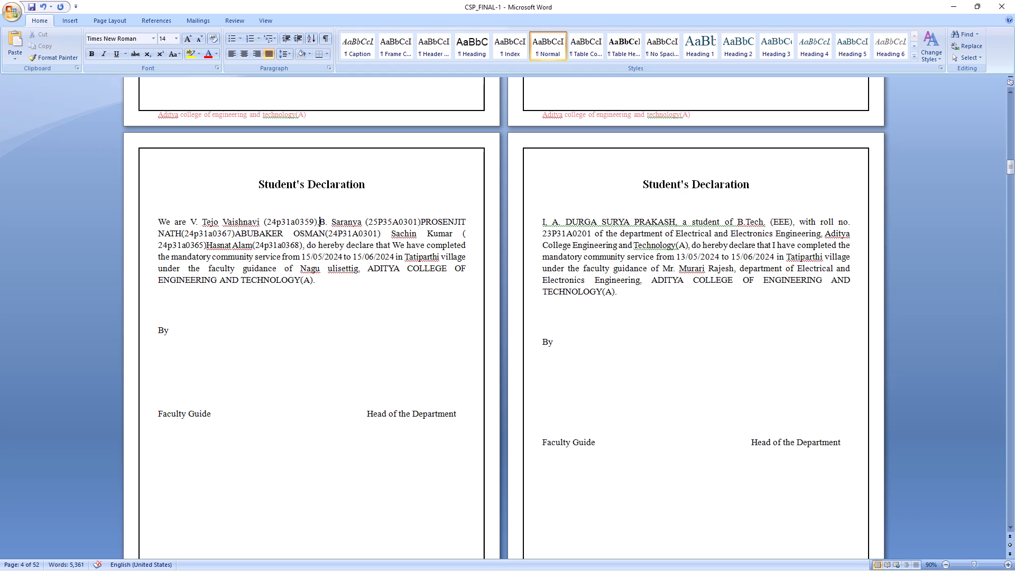
{"action": "left_click", "coordinate": [419, 222]}
{"action": "key", "text": "Right"}
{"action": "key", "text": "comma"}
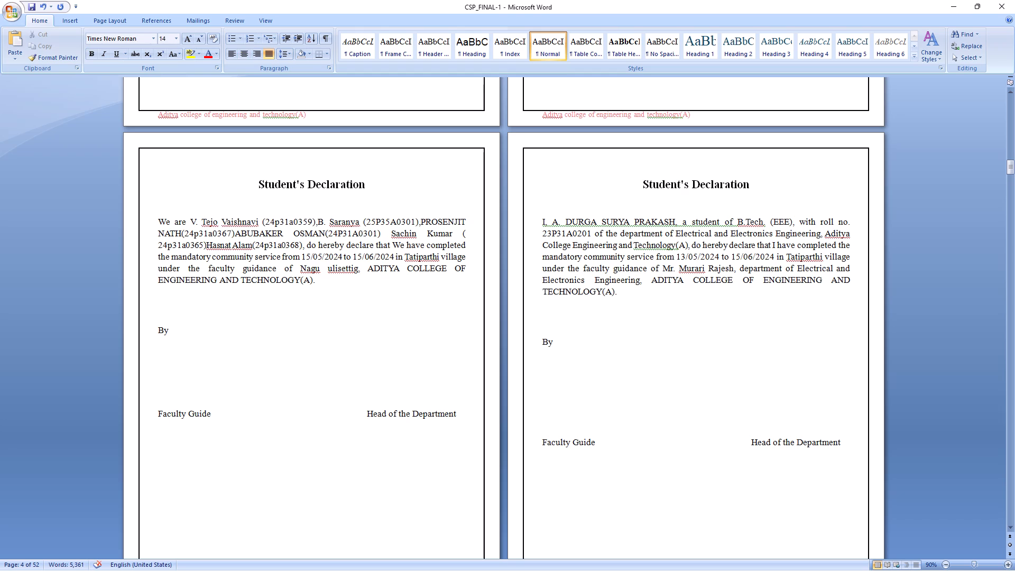
{"action": "left_click", "coordinate": [232, 230]}
{"action": "key", "text": "Right"}
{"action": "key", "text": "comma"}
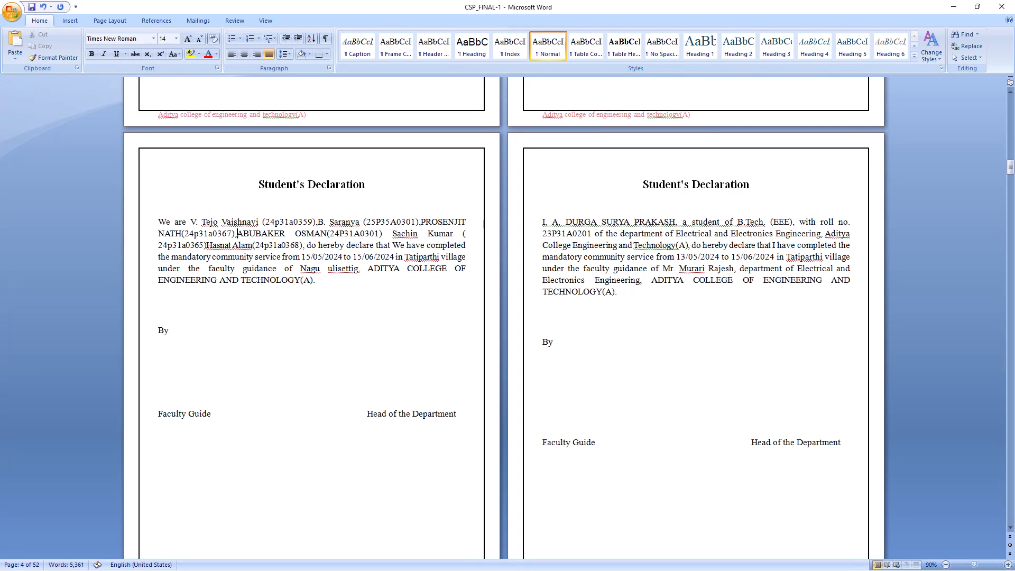
Replace the space after the fourth student's bracketed register number with a comma in the joint declaration.
{"action": "key", "text": "Right"}
{"action": "key", "text": "Right"}
{"action": "key", "text": "Right"}
{"action": "key", "text": "Right"}
{"action": "key", "text": "Right"}
{"action": "key", "text": "Right"}
{"action": "key", "text": "Right"}
{"action": "key", "text": "Right"}
{"action": "key", "text": "Right"}
{"action": "key", "text": "Right"}
{"action": "key", "text": "Right"}
{"action": "key", "text": "Right"}
{"action": "key", "text": "Left"}
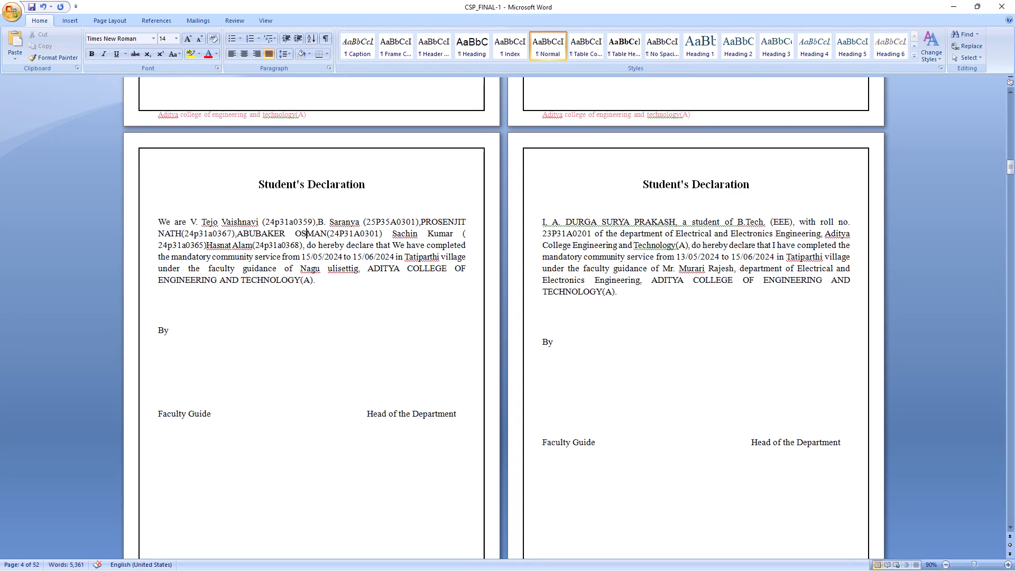
{"action": "key", "text": "Left"}
{"action": "key", "text": "Left"}
{"action": "key", "text": "Left"}
{"action": "key", "text": "Right"}
{"action": "key", "text": "Right"}
{"action": "key", "text": "Right"}
{"action": "key", "text": "Right"}
{"action": "key", "text": "Right"}
{"action": "key", "text": "Right"}
{"action": "key", "text": "Right"}
{"action": "key", "text": "Right"}
{"action": "key", "text": "Right"}
{"action": "key", "text": "Right"}
{"action": "key", "text": "Right"}
{"action": "key", "text": "Right"}
{"action": "key", "text": "Right"}
{"action": "key", "text": "Right"}
{"action": "key", "text": "Right"}
{"action": "key", "text": "Right"}
{"action": "key", "text": "Right"}
{"action": "key", "text": "Right"}
{"action": "key", "text": "Right"}
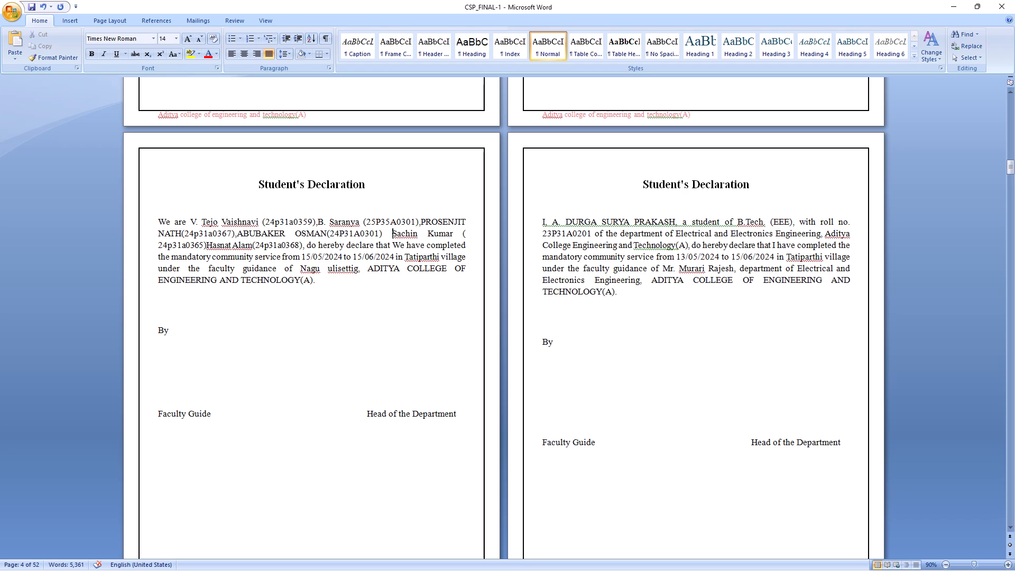
{"action": "key", "text": "BackSpace"}
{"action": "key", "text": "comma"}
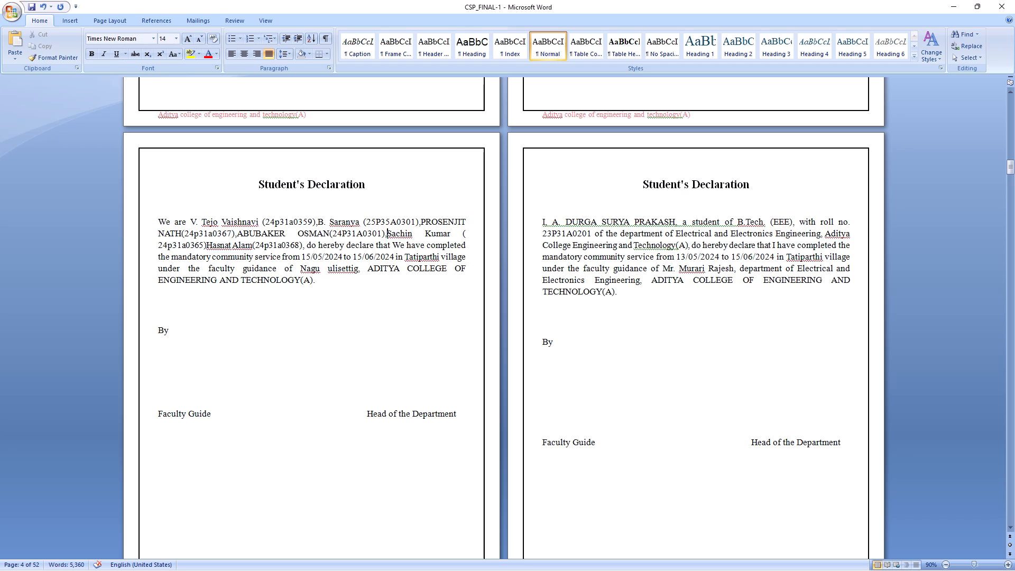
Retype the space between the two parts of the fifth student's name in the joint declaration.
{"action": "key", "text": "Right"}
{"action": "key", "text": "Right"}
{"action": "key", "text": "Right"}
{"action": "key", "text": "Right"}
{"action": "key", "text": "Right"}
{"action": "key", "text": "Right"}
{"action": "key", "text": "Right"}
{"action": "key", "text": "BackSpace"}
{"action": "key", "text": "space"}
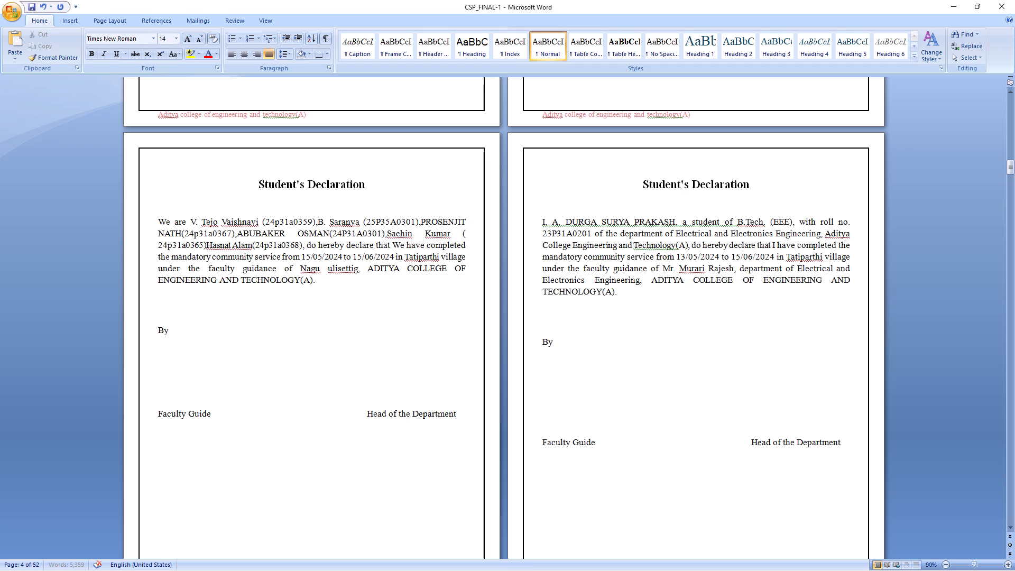
Add a comma after the fifth student's bracketed register number in the joint Student's Declaration.
{"action": "key", "text": "Right"}
{"action": "key", "text": "Right"}
{"action": "key", "text": "Right"}
{"action": "key", "text": "Right"}
{"action": "key", "text": "Right"}
{"action": "key", "text": "Right"}
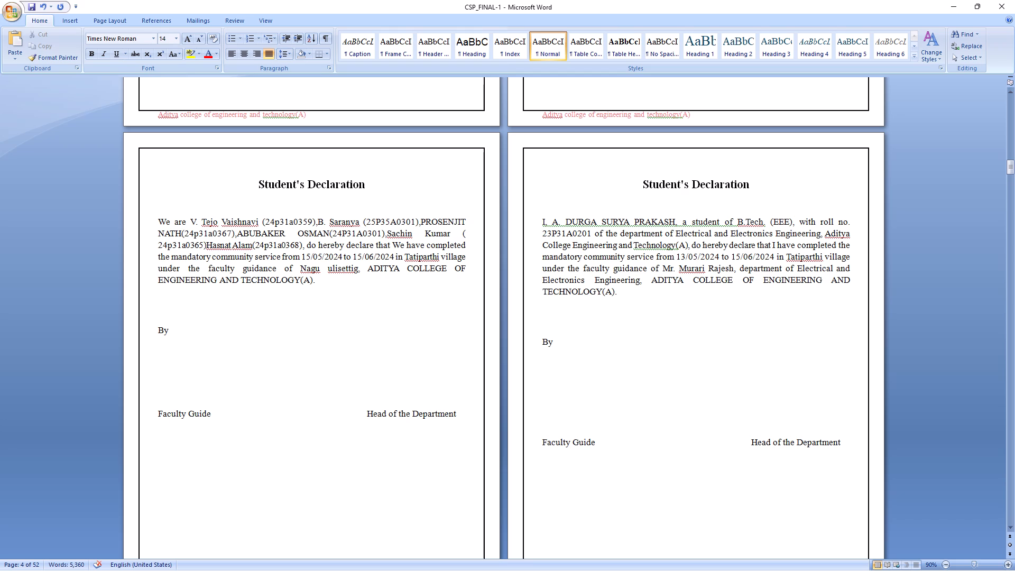
{"action": "key", "text": "Right"}
{"action": "key", "text": "Right"}
{"action": "key", "text": "Right"}
{"action": "key", "text": "Right"}
{"action": "key", "text": "Right"}
{"action": "key", "text": "Right"}
{"action": "key", "text": "Right"}
{"action": "key", "text": "Right"}
{"action": "key", "text": "Right"}
{"action": "key", "text": "Right"}
{"action": "key", "text": "Right"}
{"action": "key", "text": "Right"}
{"action": "key", "text": "Right"}
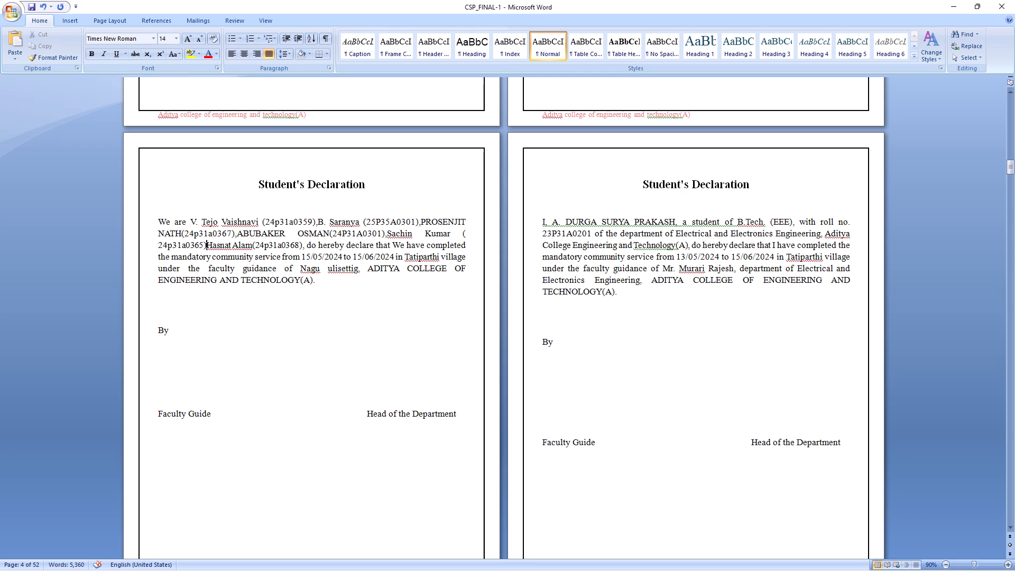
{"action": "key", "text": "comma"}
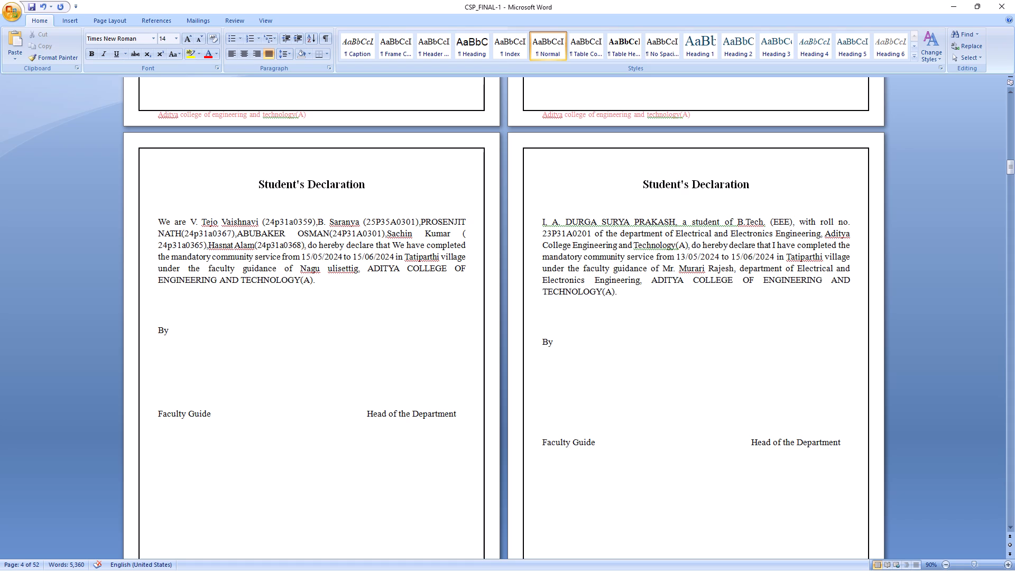
Review the community official certificates and the Student's Declaration pages around the joint declaration.
{"action": "scroll", "coordinate": [679, 327], "scroll_direction": "down", "scroll_amount": 14}
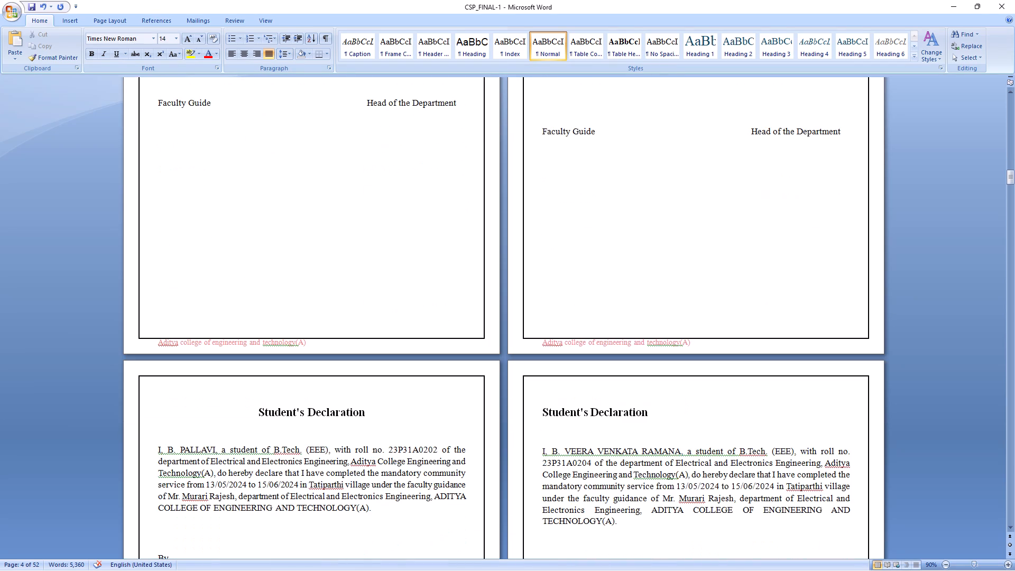
{"action": "scroll", "coordinate": [678, 326], "scroll_direction": "up", "scroll_amount": 13}
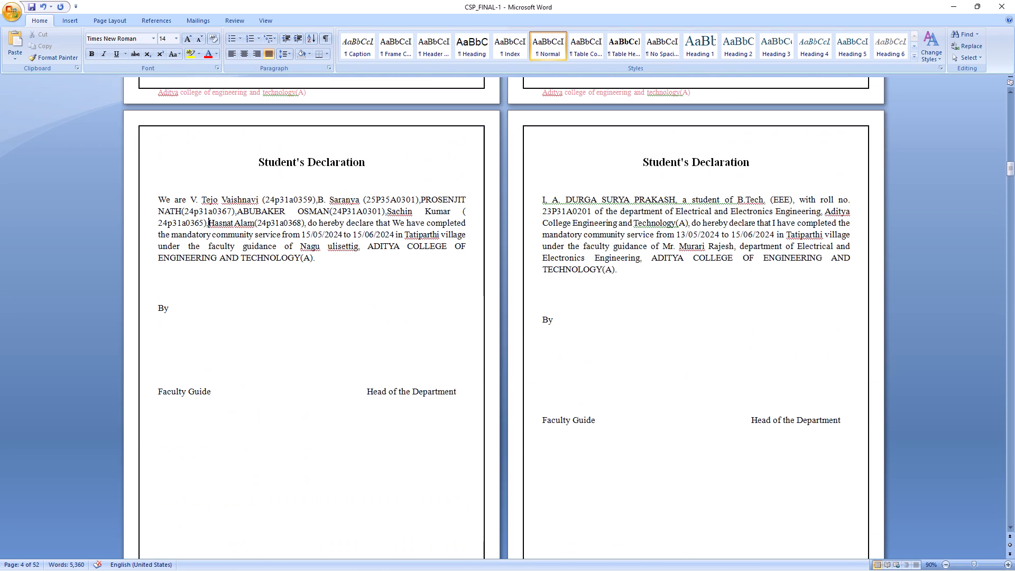
{"action": "scroll", "coordinate": [678, 325], "scroll_direction": "up", "scroll_amount": 9}
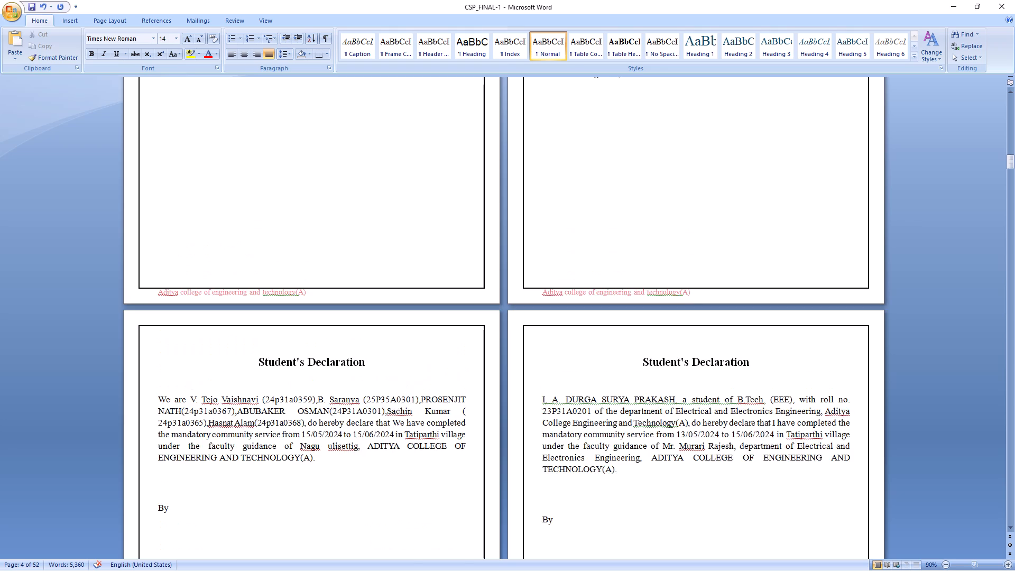
{"action": "scroll", "coordinate": [678, 325], "scroll_direction": "up", "scroll_amount": 18}
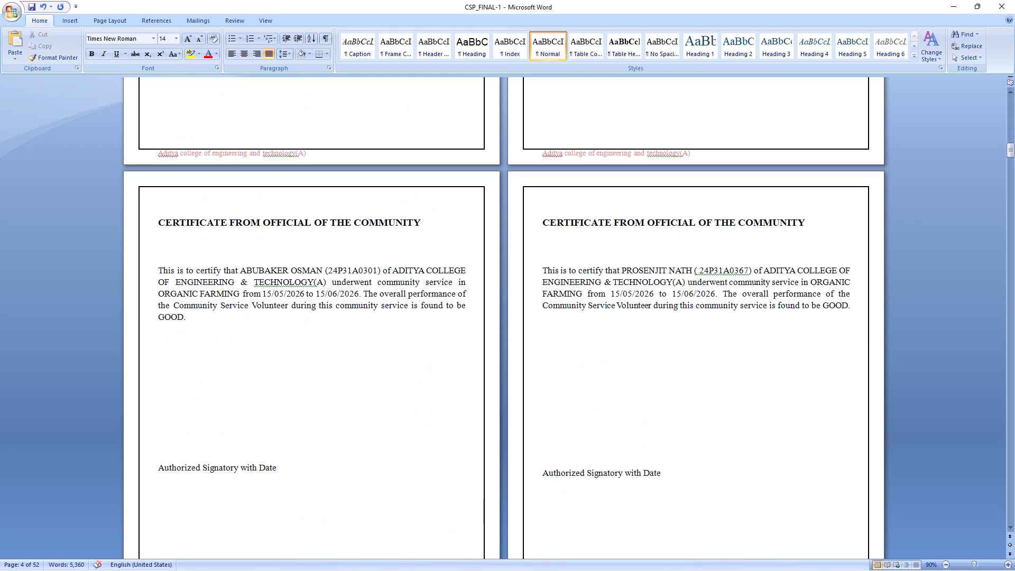
{"action": "scroll", "coordinate": [678, 325], "scroll_direction": "down", "scroll_amount": 12}
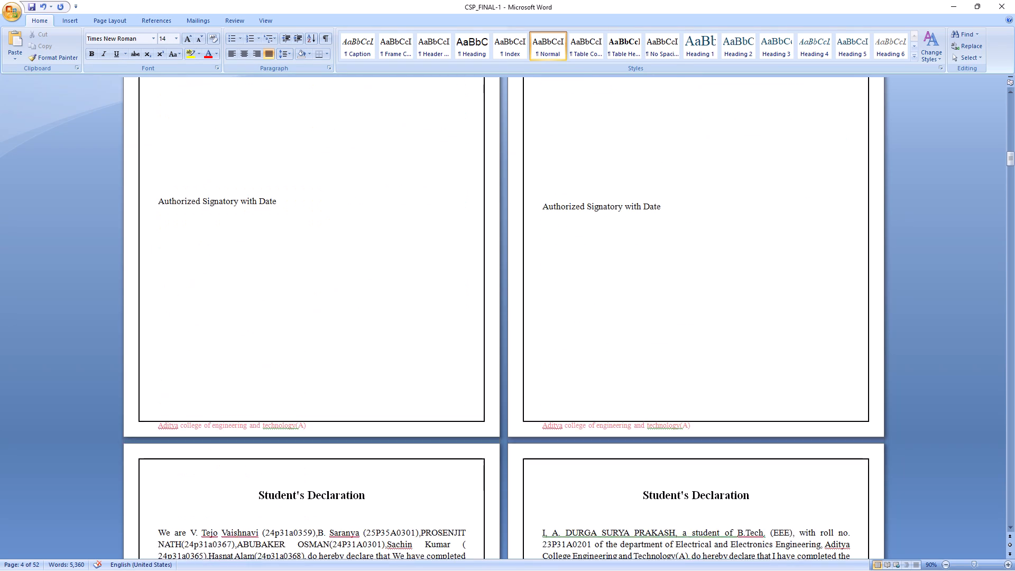
{"action": "scroll", "coordinate": [677, 325], "scroll_direction": "down", "scroll_amount": 15}
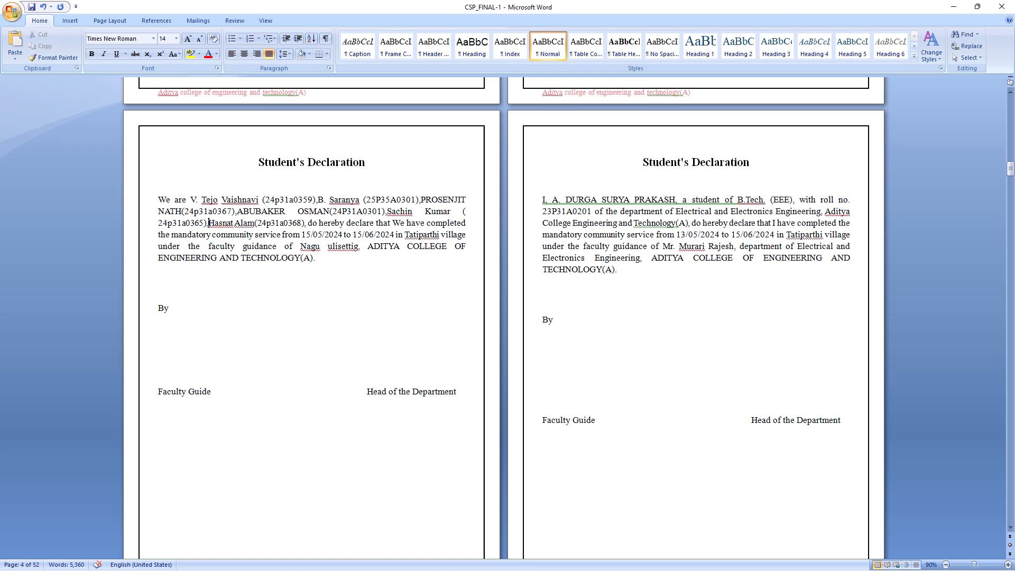
{"action": "scroll", "coordinate": [677, 325], "scroll_direction": "down", "scroll_amount": 1}
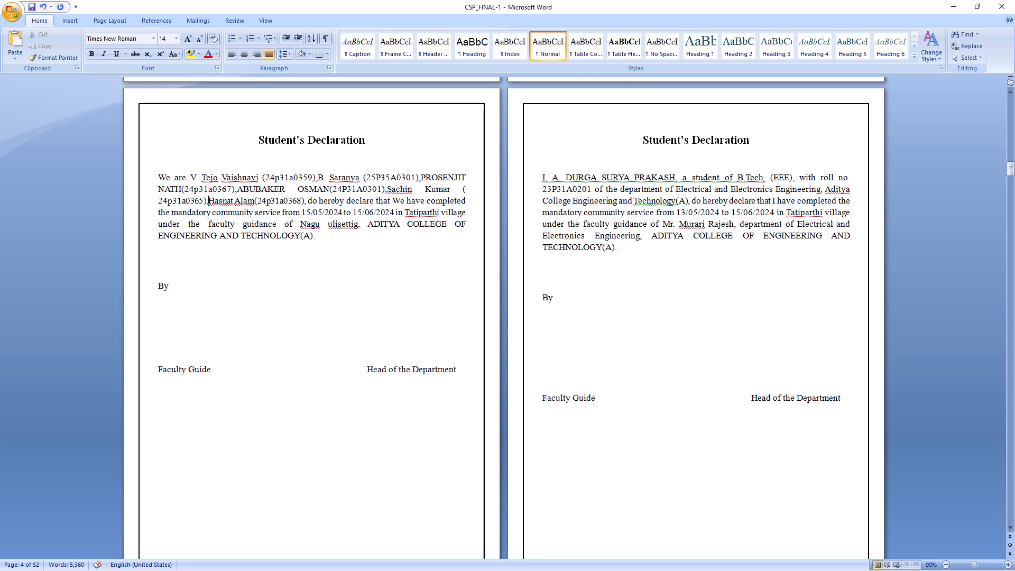
{"action": "scroll", "coordinate": [677, 325], "scroll_direction": "down", "scroll_amount": 20}
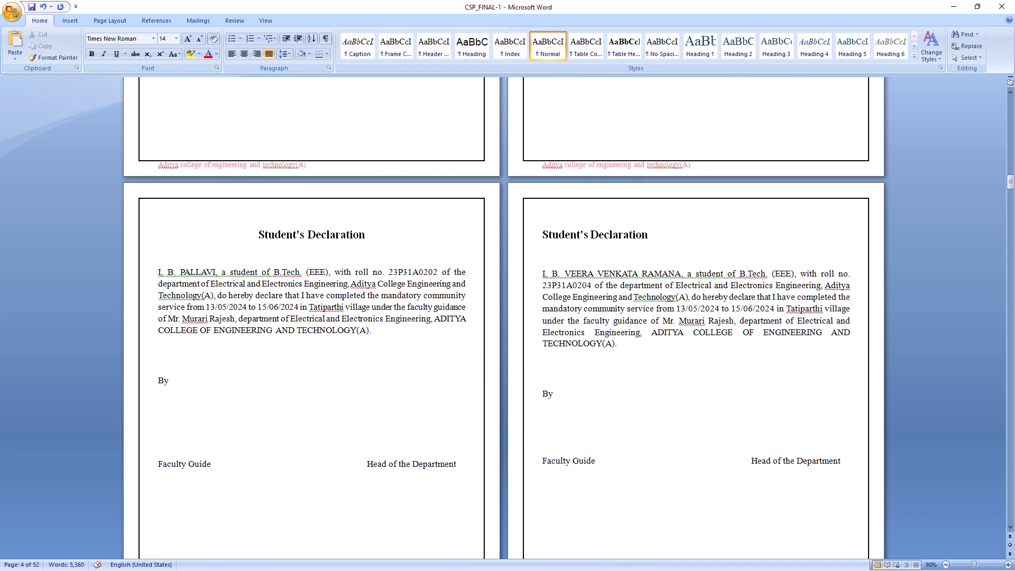
In the Participated Students list, join each bracketed register number standing on its own line to the student's name above it.
{"action": "scroll", "coordinate": [677, 325], "scroll_direction": "down", "scroll_amount": 18}
{"action": "scroll", "coordinate": [677, 325], "scroll_direction": "down", "scroll_amount": 5}
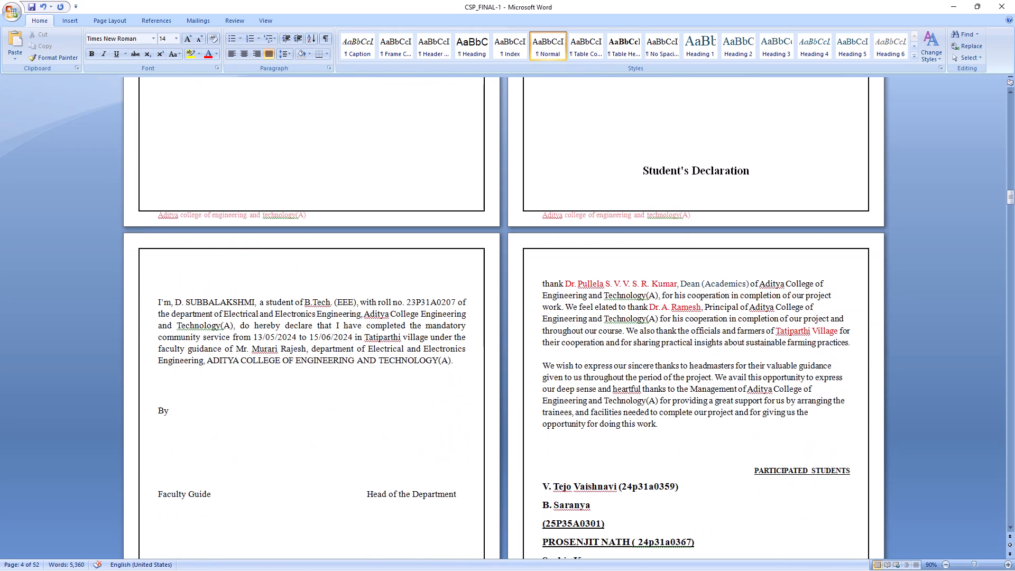
{"action": "scroll", "coordinate": [677, 325], "scroll_direction": "down", "scroll_amount": 5}
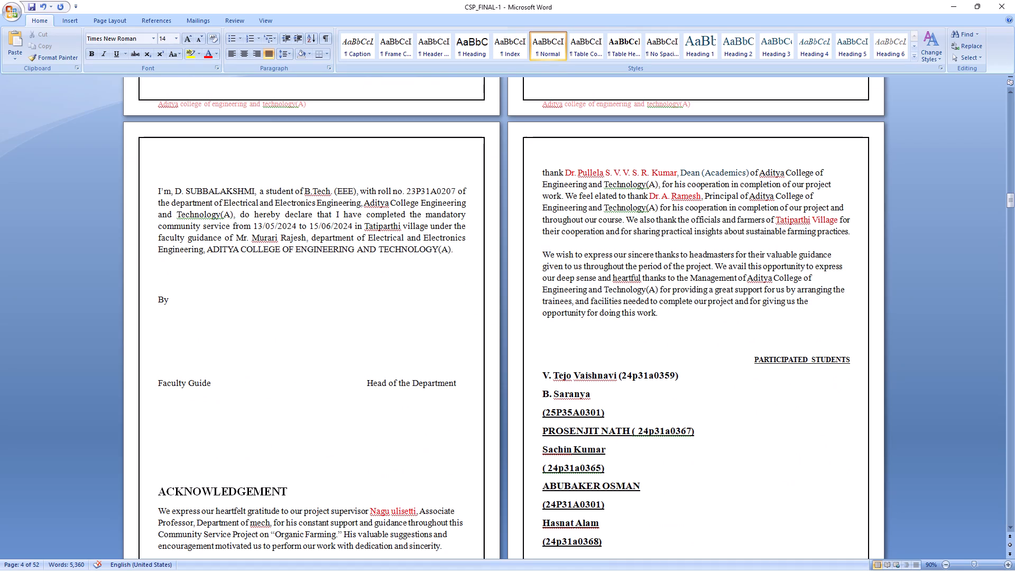
{"action": "scroll", "coordinate": [677, 325], "scroll_direction": "down", "scroll_amount": 3}
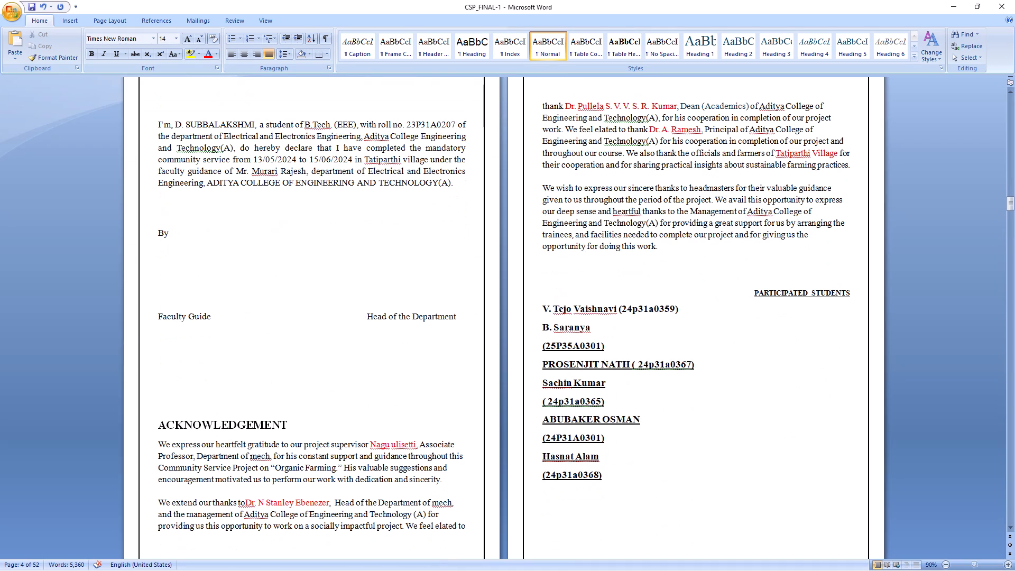
{"action": "left_click", "coordinate": [541, 346]}
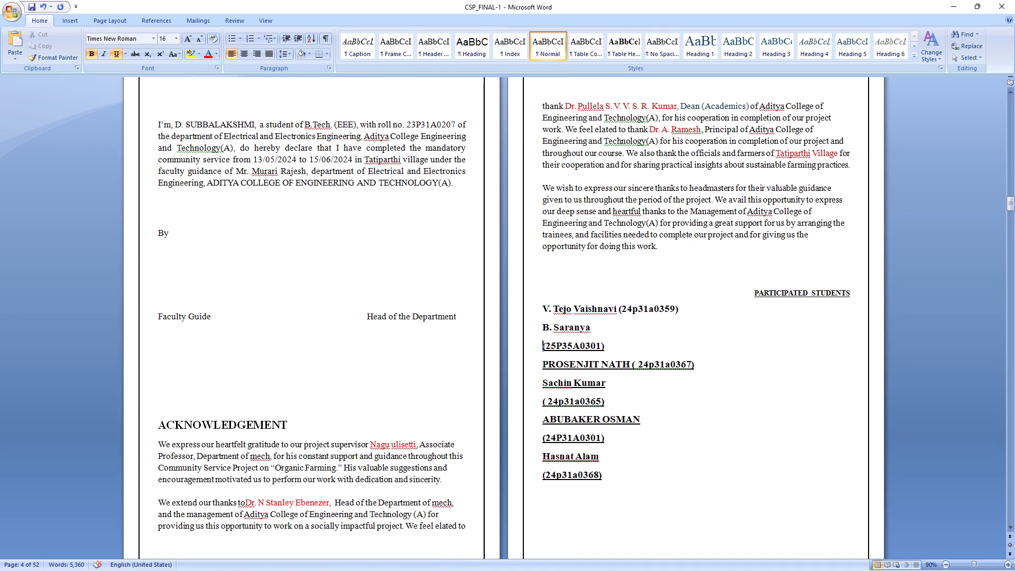
{"action": "key", "text": "BackSpace"}
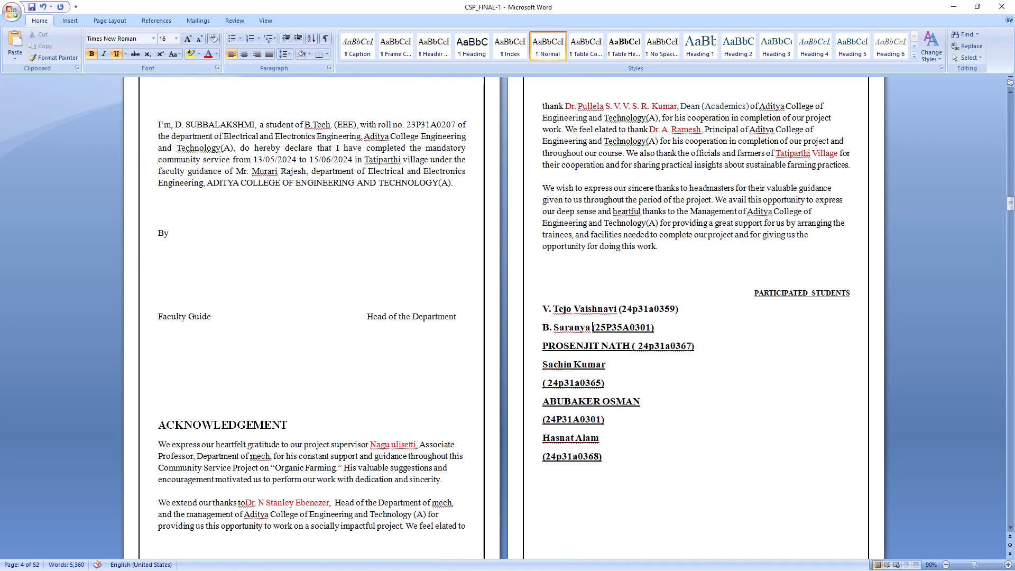
{"action": "left_click", "coordinate": [539, 380]}
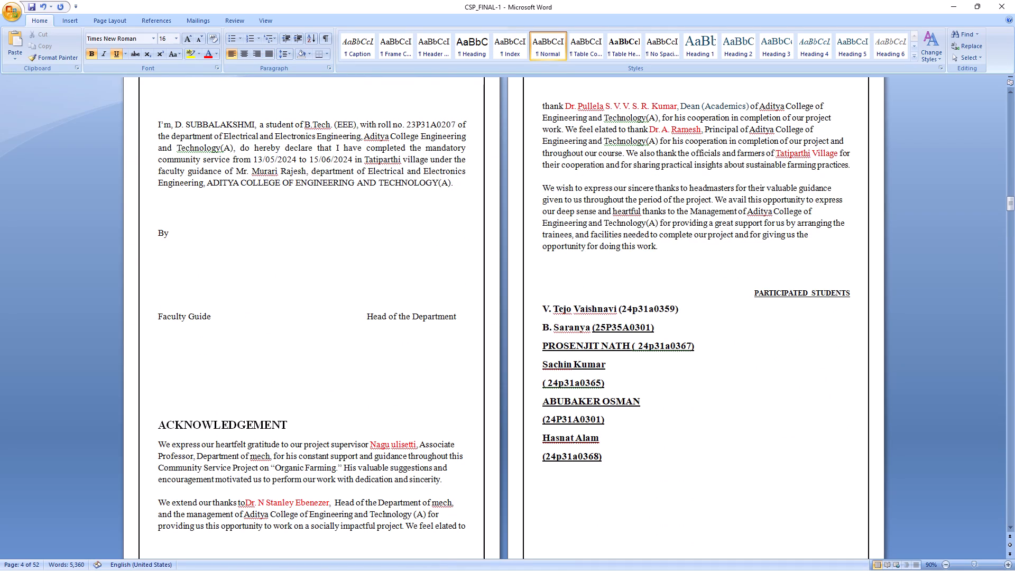
{"action": "left_click", "coordinate": [544, 385]}
{"action": "left_click", "coordinate": [541, 386]}
{"action": "key", "text": "BackSpace"}
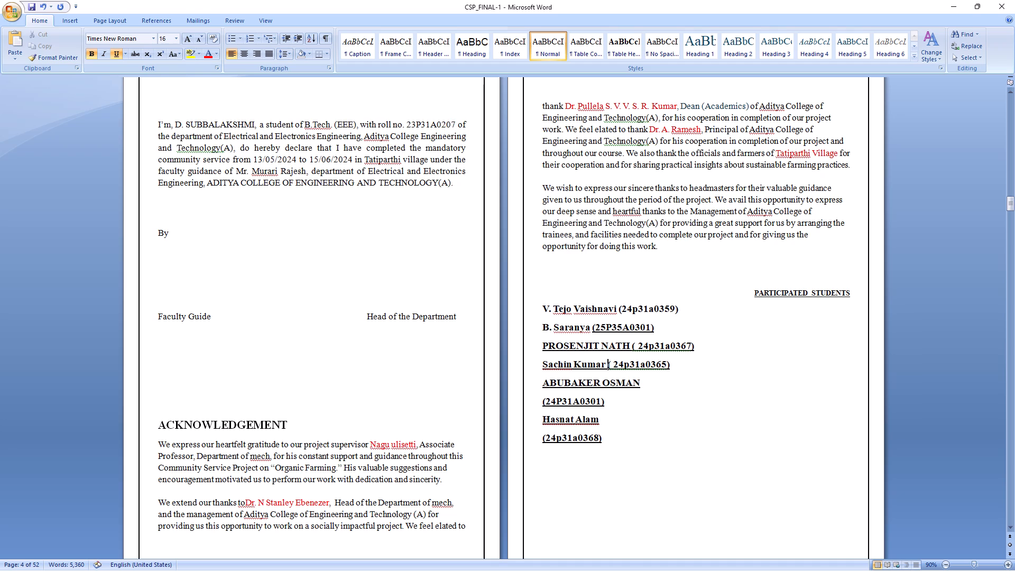
{"action": "left_click", "coordinate": [542, 401]}
{"action": "key", "text": "BackSpace"}
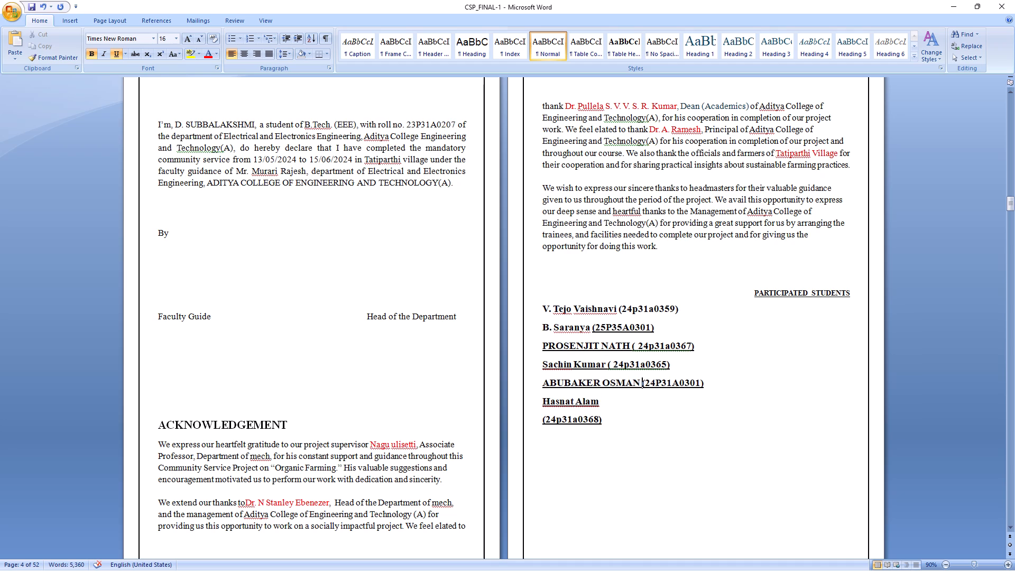
{"action": "left_click", "coordinate": [542, 419]}
{"action": "key", "text": "BackSpace"}
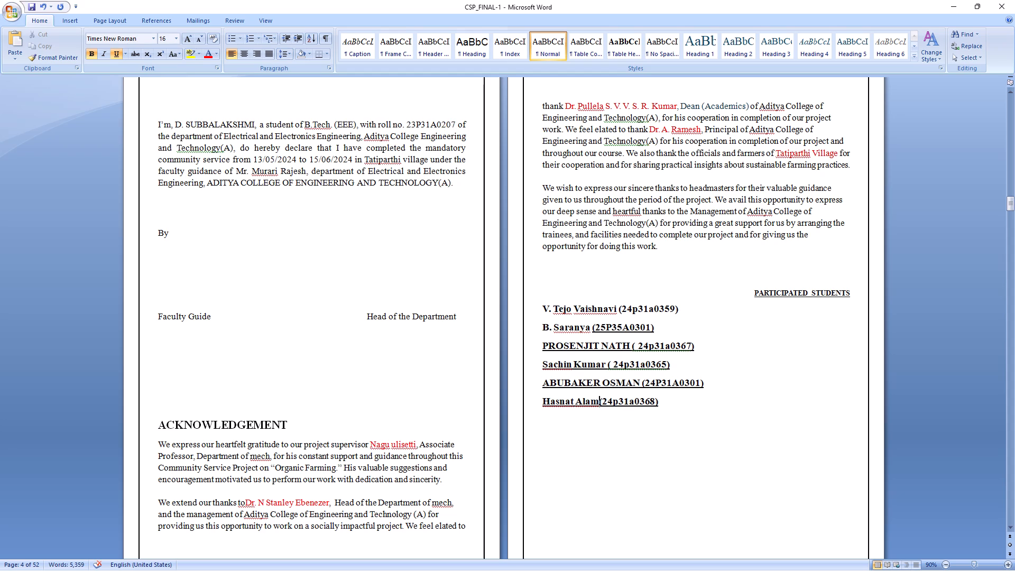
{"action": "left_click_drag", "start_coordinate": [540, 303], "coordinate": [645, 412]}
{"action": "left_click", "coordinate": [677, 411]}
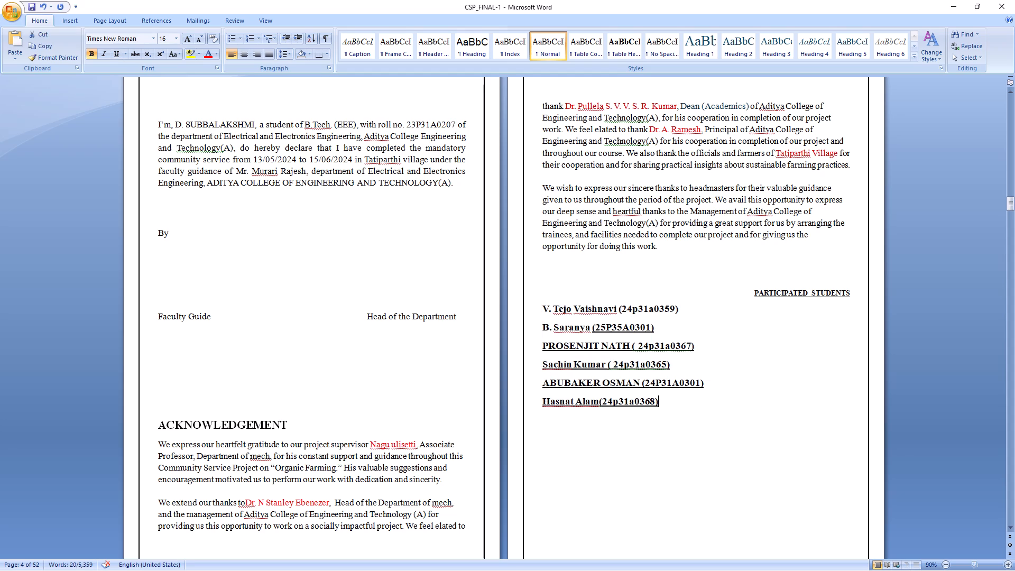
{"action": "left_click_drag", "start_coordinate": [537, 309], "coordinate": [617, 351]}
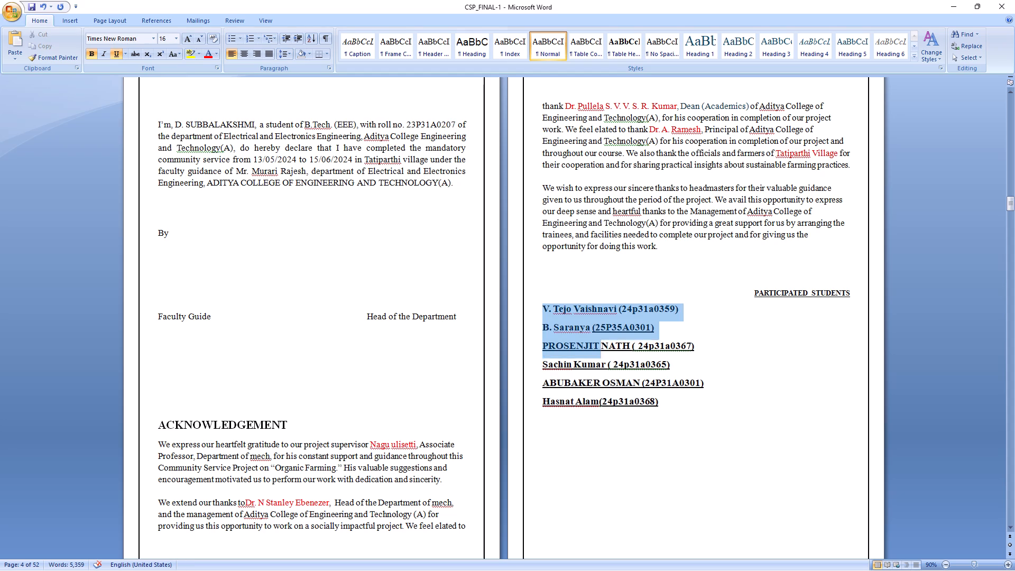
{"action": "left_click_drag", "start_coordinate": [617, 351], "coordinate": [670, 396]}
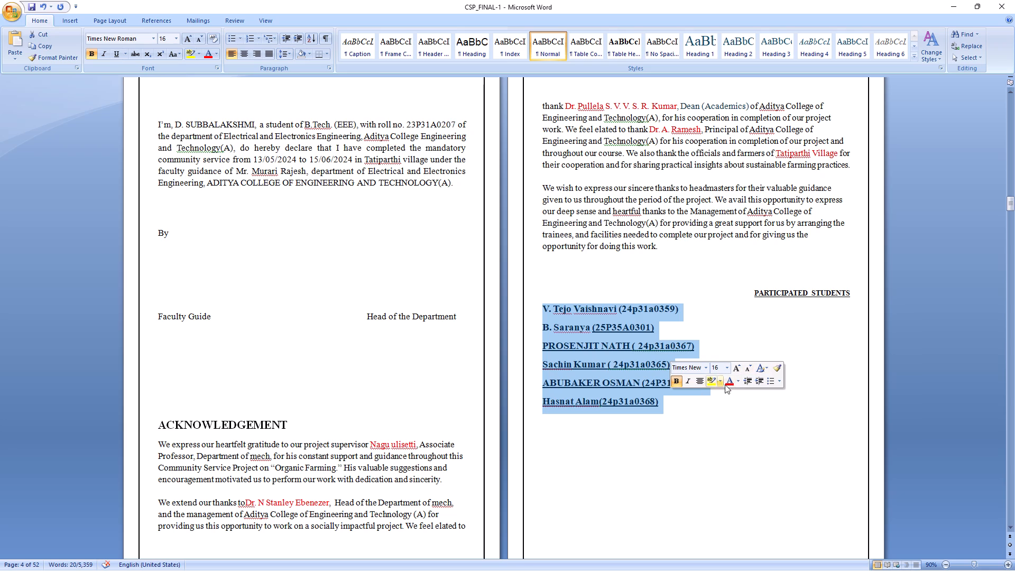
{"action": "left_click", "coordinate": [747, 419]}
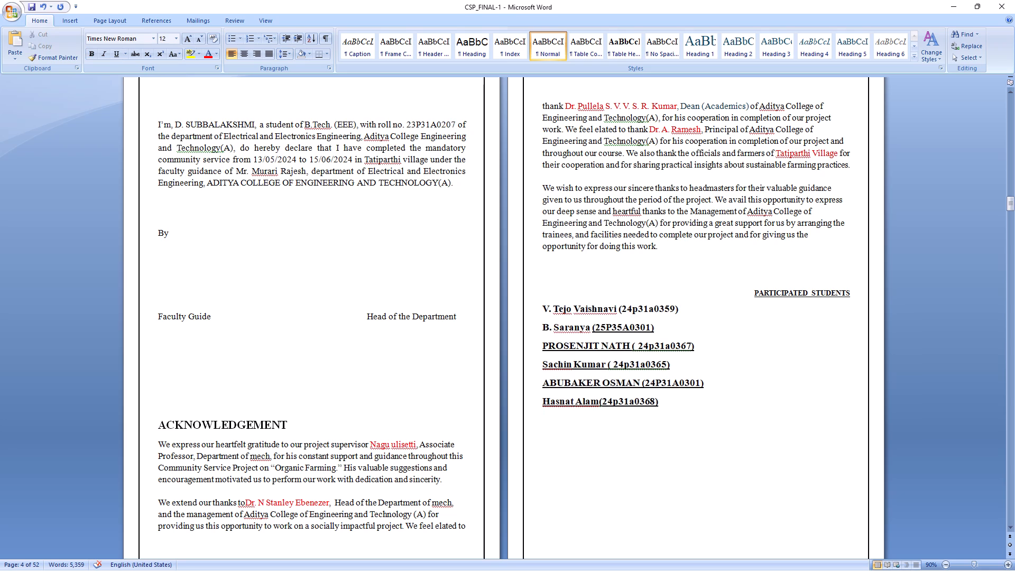
Underline every student's full entry, name and register number, in the Participated Students list.
{"action": "left_click_drag", "start_coordinate": [557, 311], "coordinate": [589, 311]}
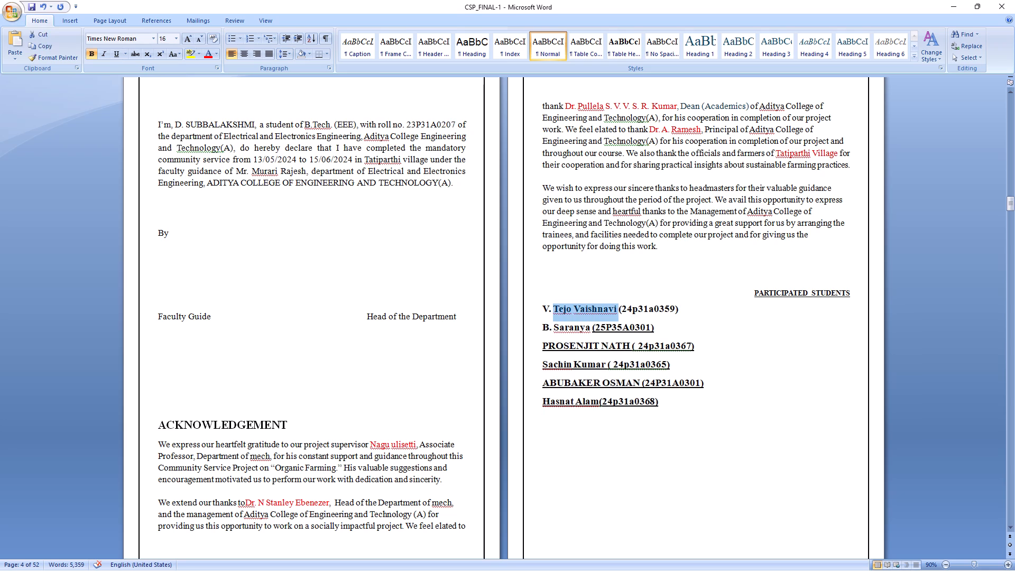
{"action": "left_click", "coordinate": [546, 306]}
{"action": "left_click_drag", "start_coordinate": [542, 308], "coordinate": [673, 308]}
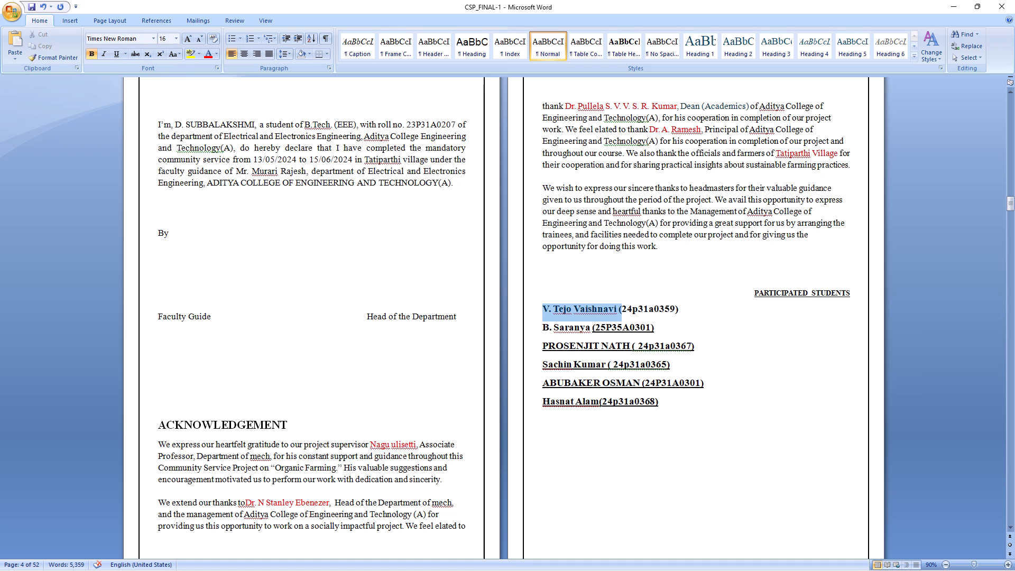
{"action": "left_click_drag", "start_coordinate": [673, 308], "coordinate": [682, 309]}
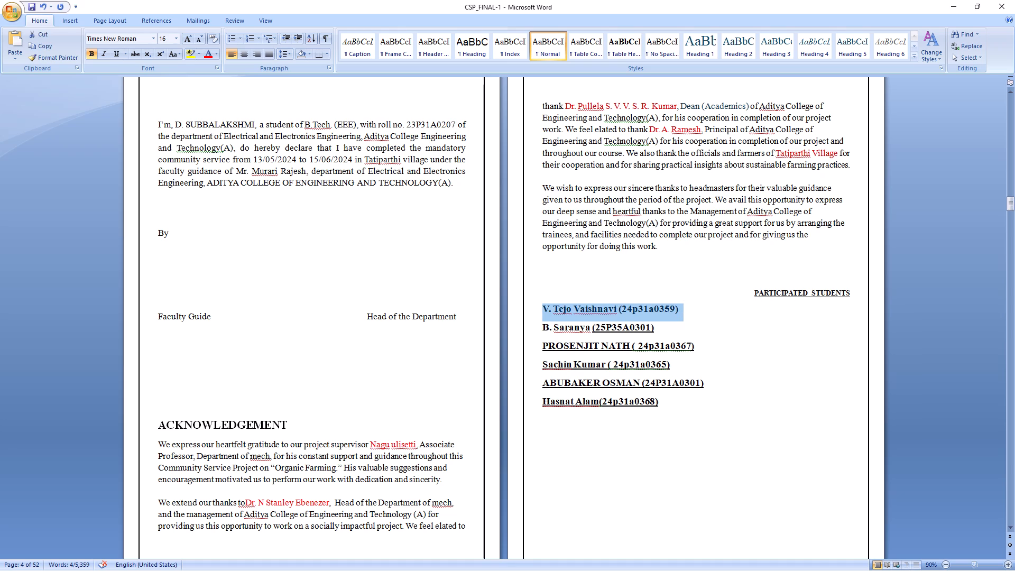
{"action": "left_click", "coordinate": [112, 55]}
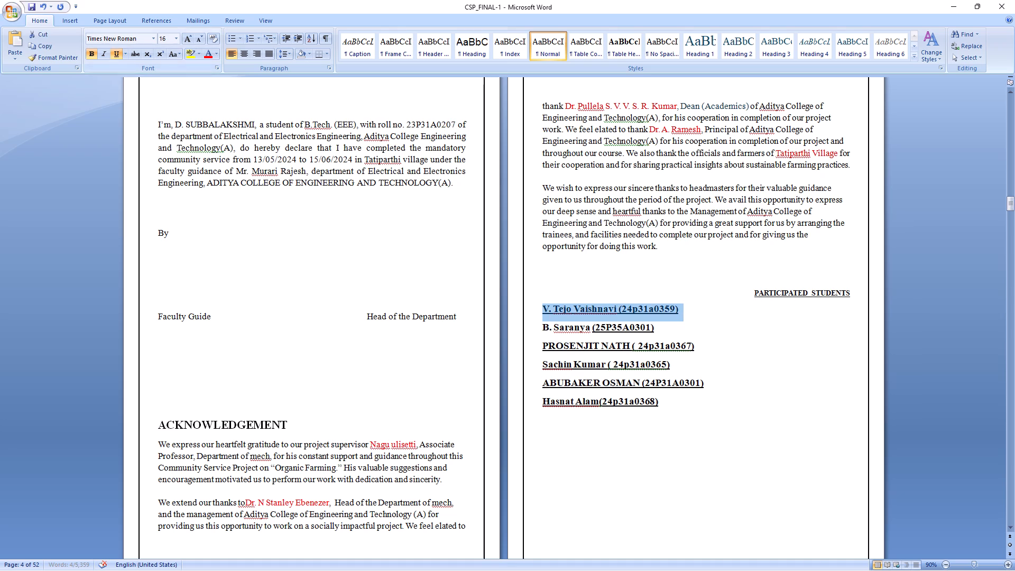
{"action": "left_click", "coordinate": [623, 446]}
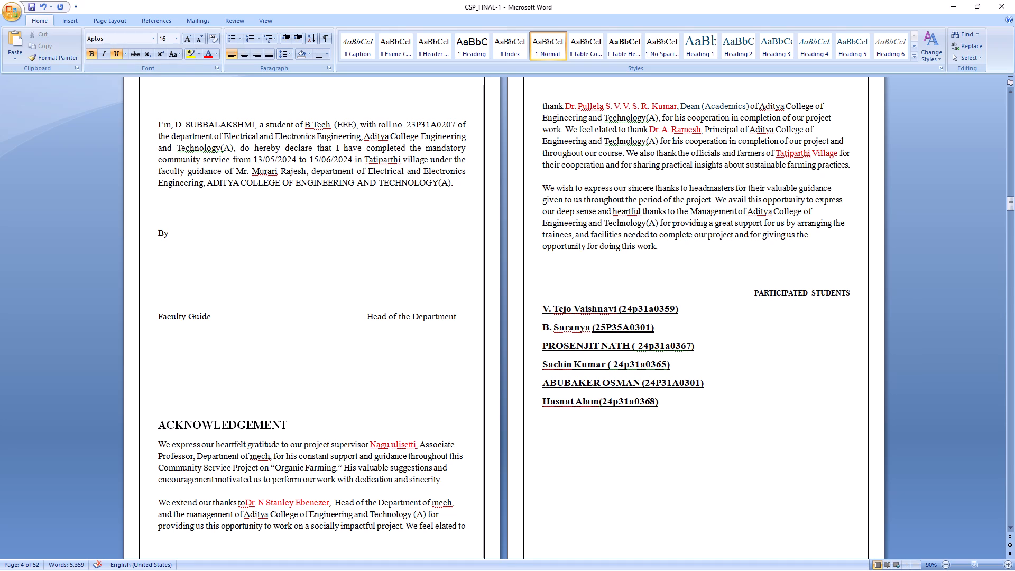
{"action": "left_click_drag", "start_coordinate": [543, 307], "coordinate": [737, 449]}
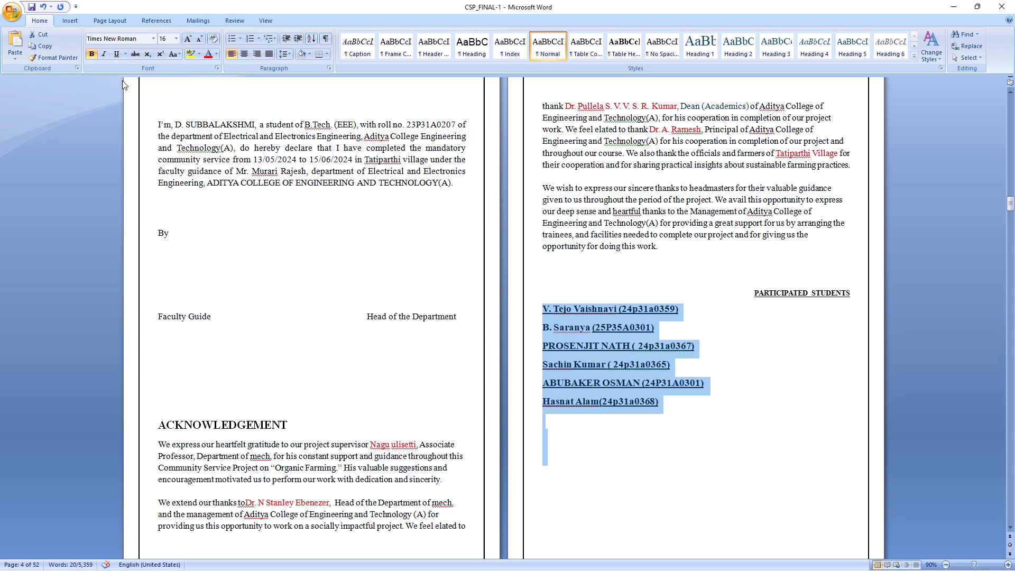
{"action": "left_click", "coordinate": [122, 57]}
{"action": "left_click", "coordinate": [122, 57]}
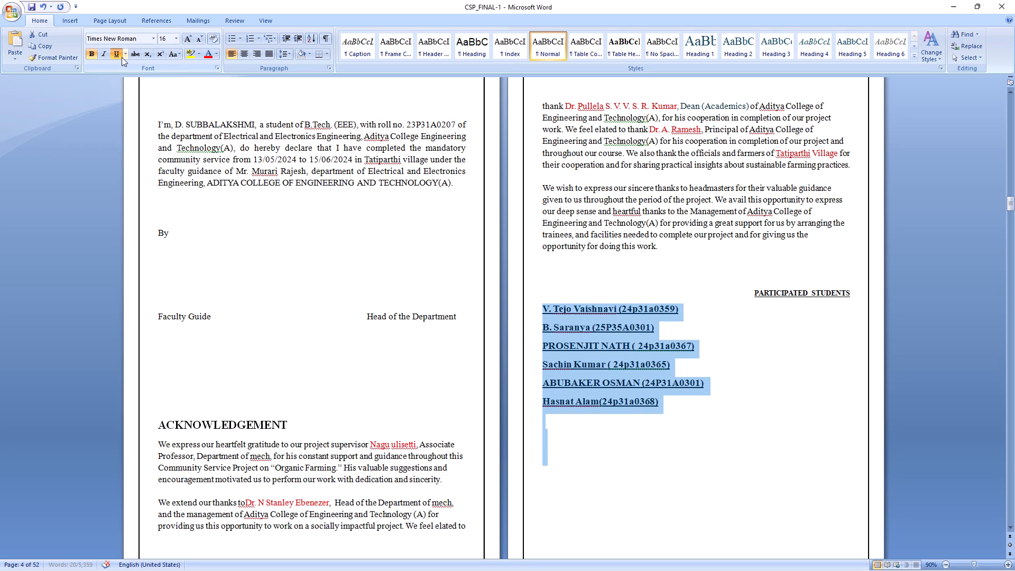
{"action": "left_click", "coordinate": [727, 487]}
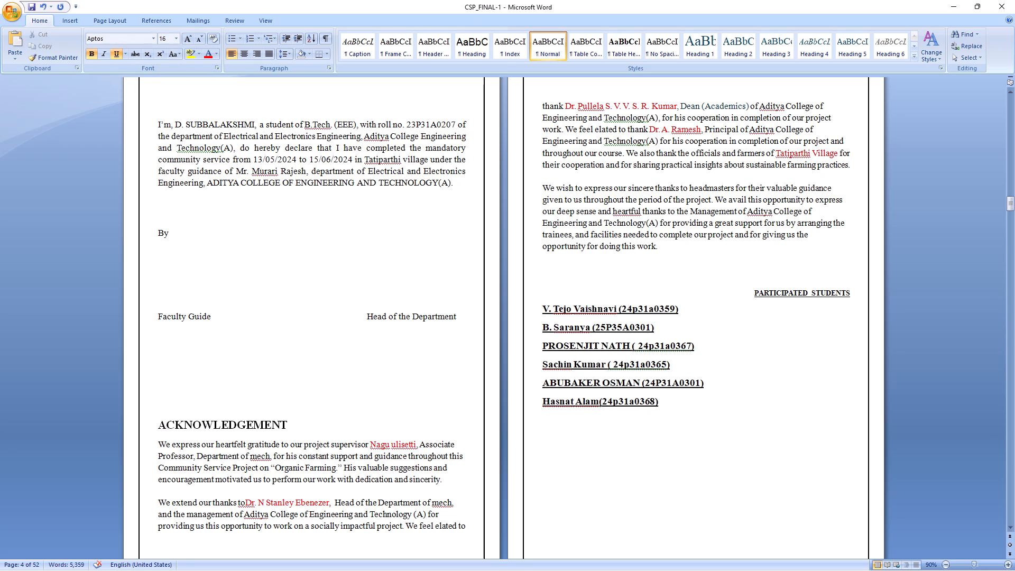
Capitalise the letters P and A in the sixth student's register number in the Participated Students list.
{"action": "left_click", "coordinate": [617, 402]}
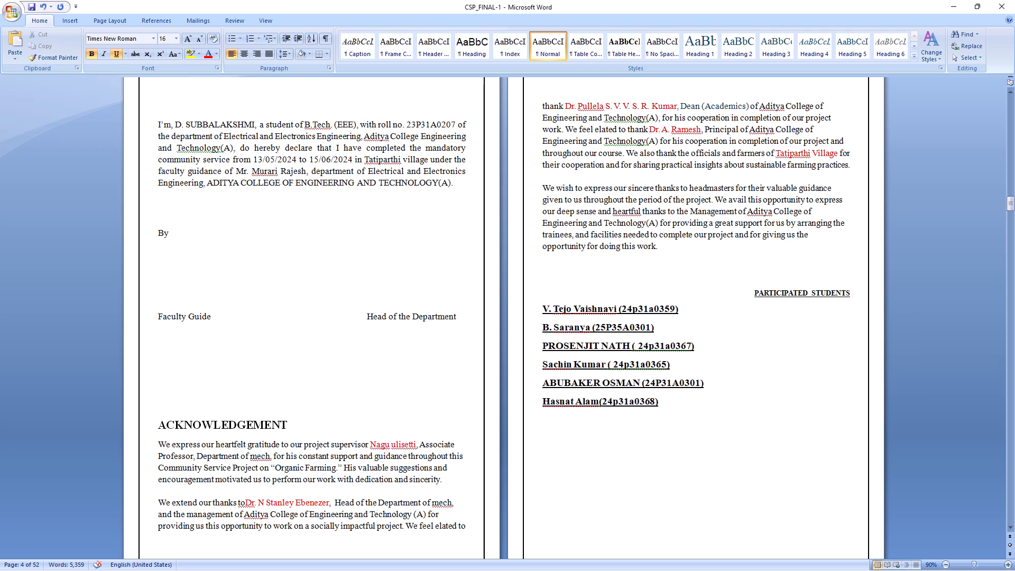
{"action": "key", "text": "BackSpace"}
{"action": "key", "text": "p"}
{"action": "key", "text": "Right"}
{"action": "key", "text": "Right"}
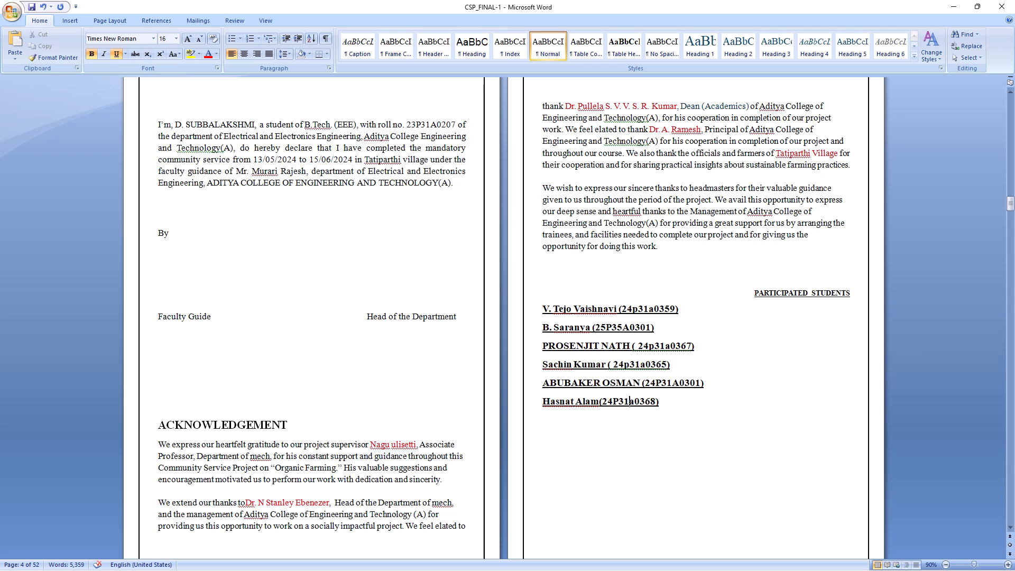
{"action": "key", "text": "Right"}
{"action": "key", "text": "BackSpace"}
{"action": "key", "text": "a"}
Capitalise the letters P and A in the fourth student's register number in the Participated Students list.
{"action": "key", "text": "Up"}
{"action": "key", "text": "Up"}
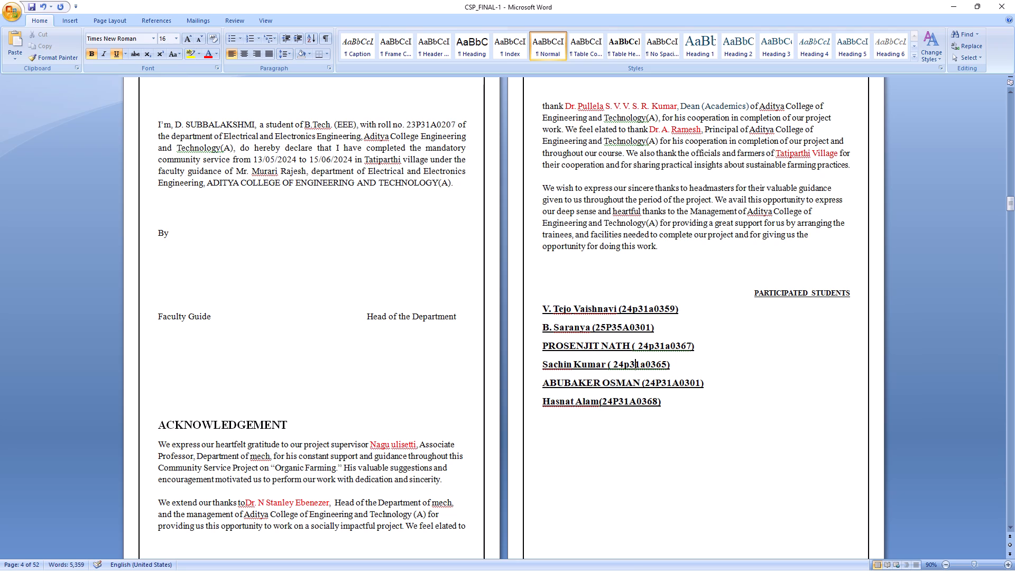
{"action": "key", "text": "Left"}
{"action": "key", "text": "BackSpace"}
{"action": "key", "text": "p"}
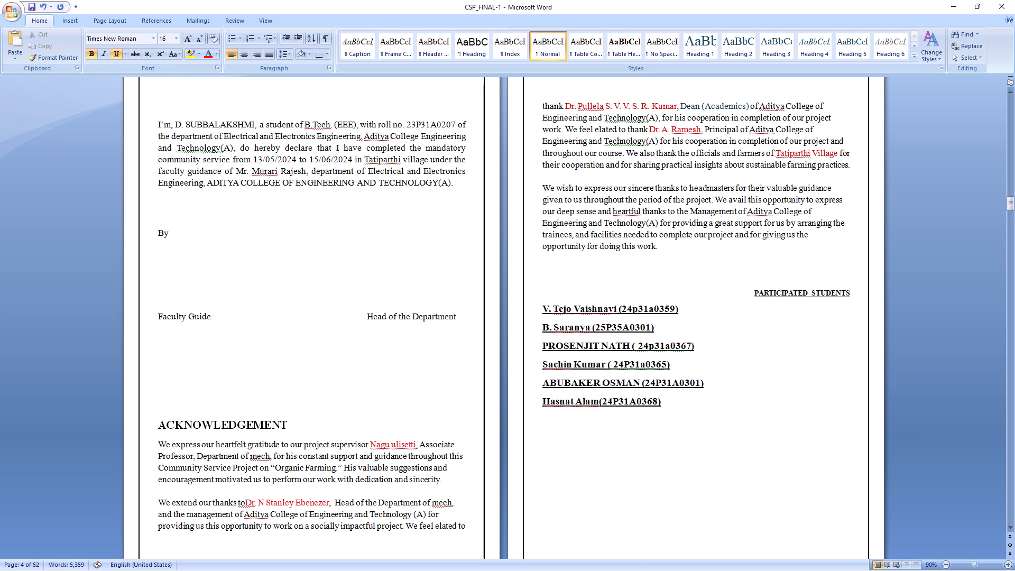
{"action": "key", "text": "Right"}
{"action": "key", "text": "Right"}
{"action": "key", "text": "Right"}
{"action": "key", "text": "BackSpace"}
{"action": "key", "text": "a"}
Capitalise the letters P and A in the third student's register number in the Participated Students list.
{"action": "key", "text": "Up"}
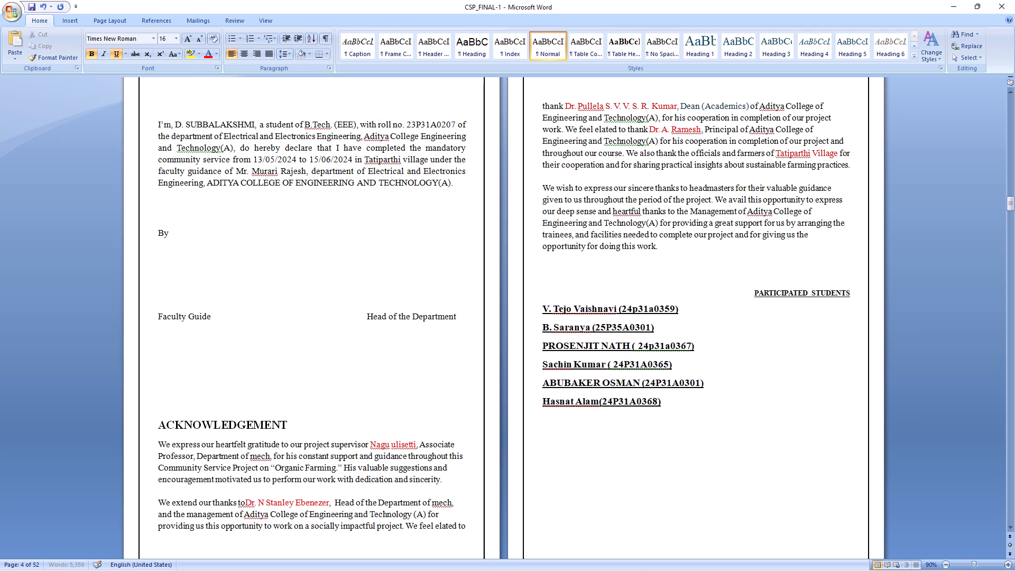
{"action": "key", "text": "Right"}
{"action": "key", "text": "BackSpace"}
{"action": "key", "text": "bracketleft"}
{"action": "key", "text": "BackSpace"}
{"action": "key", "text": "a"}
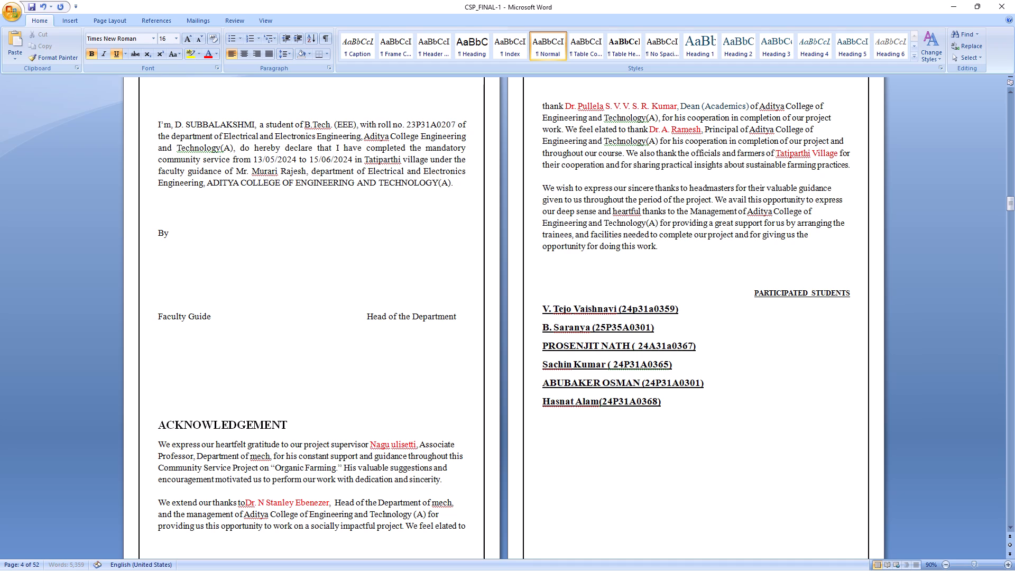
{"action": "key", "text": "BackSpace"}
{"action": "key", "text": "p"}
{"action": "key", "text": "Right"}
{"action": "key", "text": "Right"}
{"action": "key", "text": "Right"}
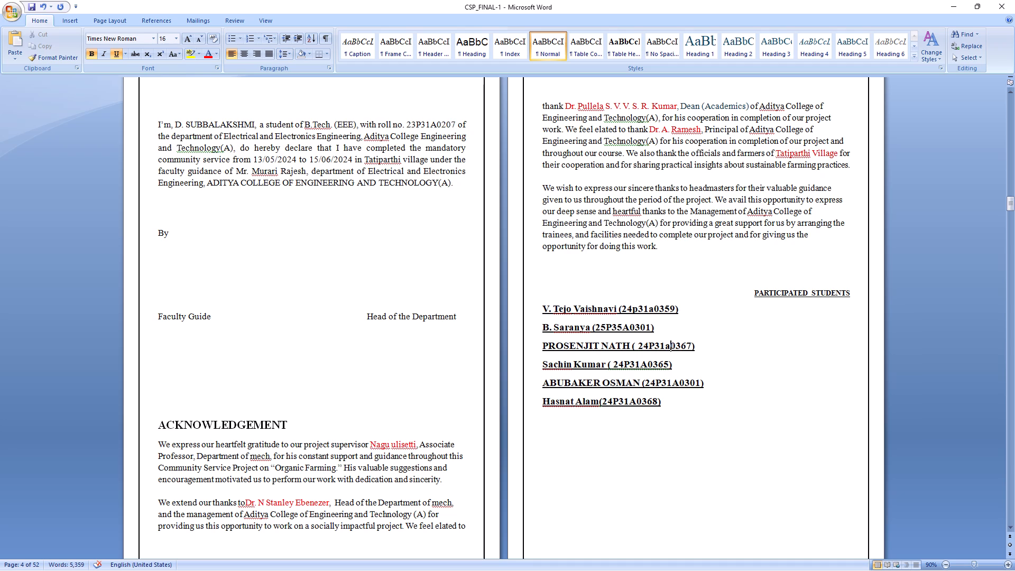
{"action": "key", "text": "Right"}
{"action": "key", "text": "Left"}
{"action": "key", "text": "BackSpace"}
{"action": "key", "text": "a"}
Capitalise the letters P and A in the first student's register number in the Participated Students list.
{"action": "key", "text": "Up"}
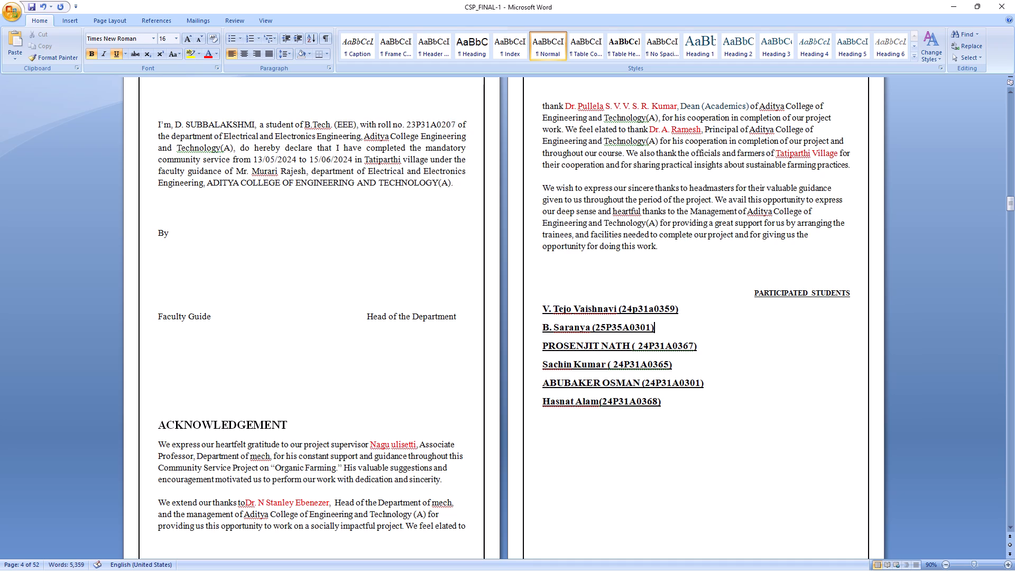
{"action": "key", "text": "Up"}
{"action": "key", "text": "Left"}
{"action": "key", "text": "Left"}
{"action": "key", "text": "Left"}
{"action": "key", "text": "Left"}
{"action": "key", "text": "BackSpace"}
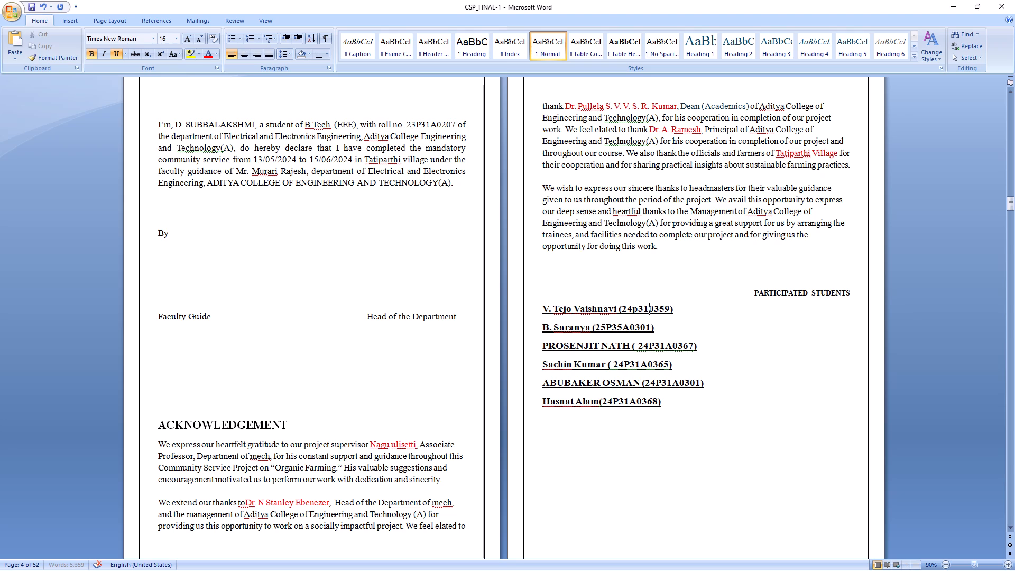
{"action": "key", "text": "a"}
{"action": "key", "text": "Left"}
{"action": "key", "text": "Left"}
{"action": "key", "text": "Left"}
{"action": "key", "text": "BackSpace"}
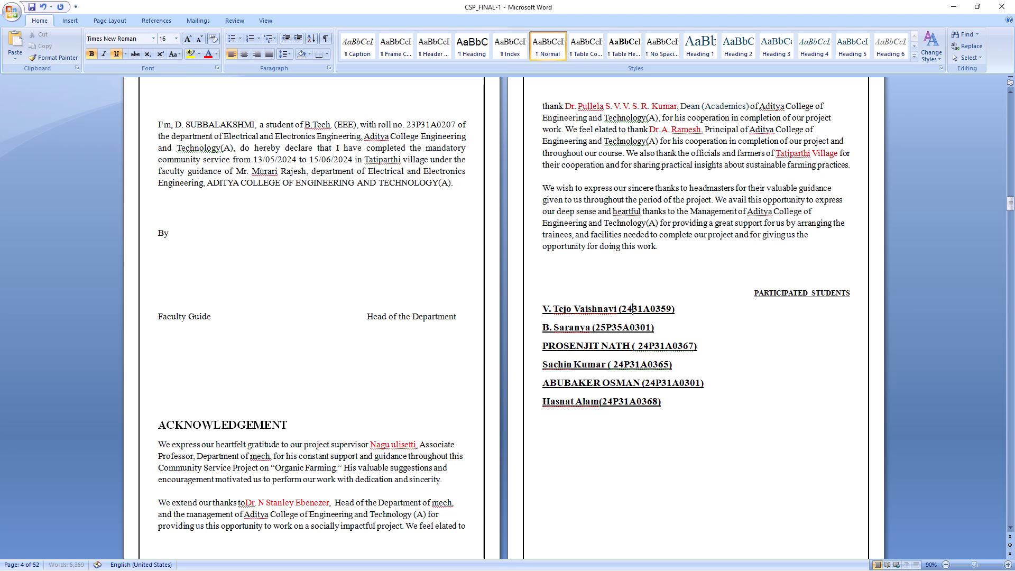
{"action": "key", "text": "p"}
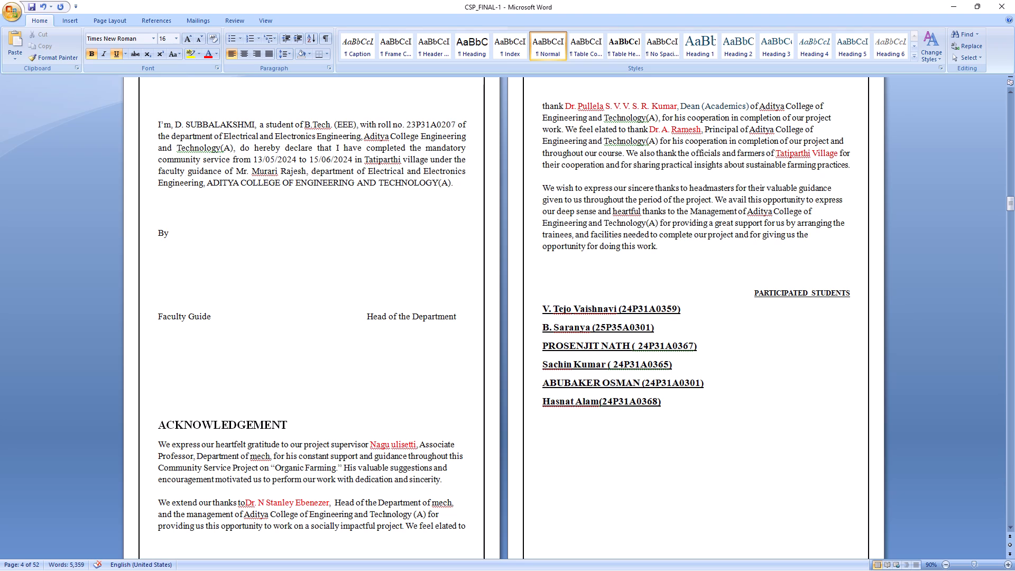
Shift the PARTICIPATED STUDENTS heading and its list lower on the page by adding four blank lines above the heading.
{"action": "left_click", "coordinate": [748, 282]}
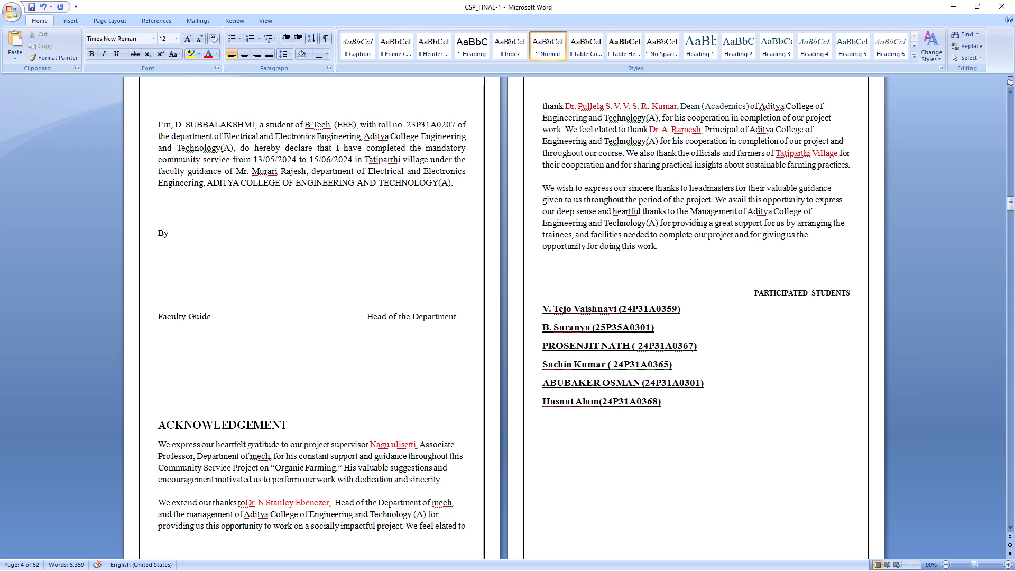
{"action": "key", "text": "Return"}
{"action": "key", "text": "Return"}
{"action": "key", "text": "Return"}
{"action": "key", "text": "Return"}
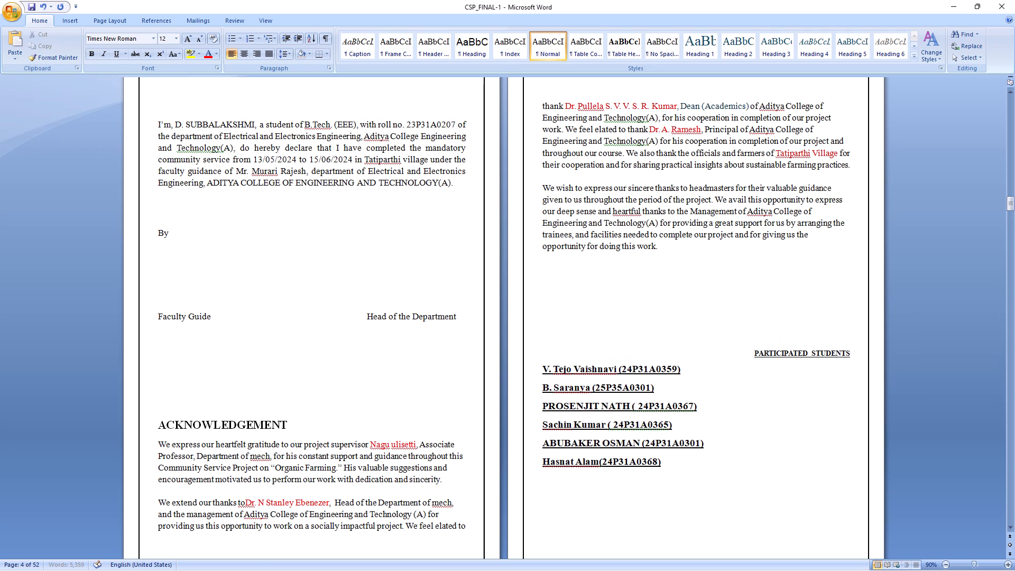
{"action": "scroll", "coordinate": [768, 436], "scroll_direction": "down", "scroll_amount": 2}
{"action": "key", "text": "Return"}
{"action": "key", "text": "Return"}
{"action": "key", "text": "Return"}
{"action": "key", "text": "Return"}
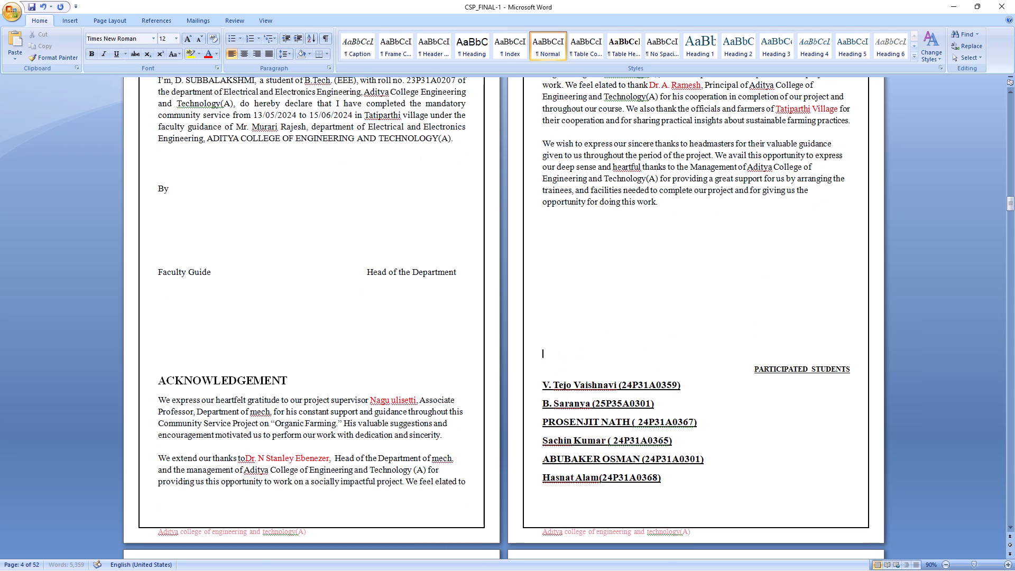
{"action": "key", "text": "BackSpace"}
{"action": "key", "text": "BackSpace"}
{"action": "key", "text": "BackSpace"}
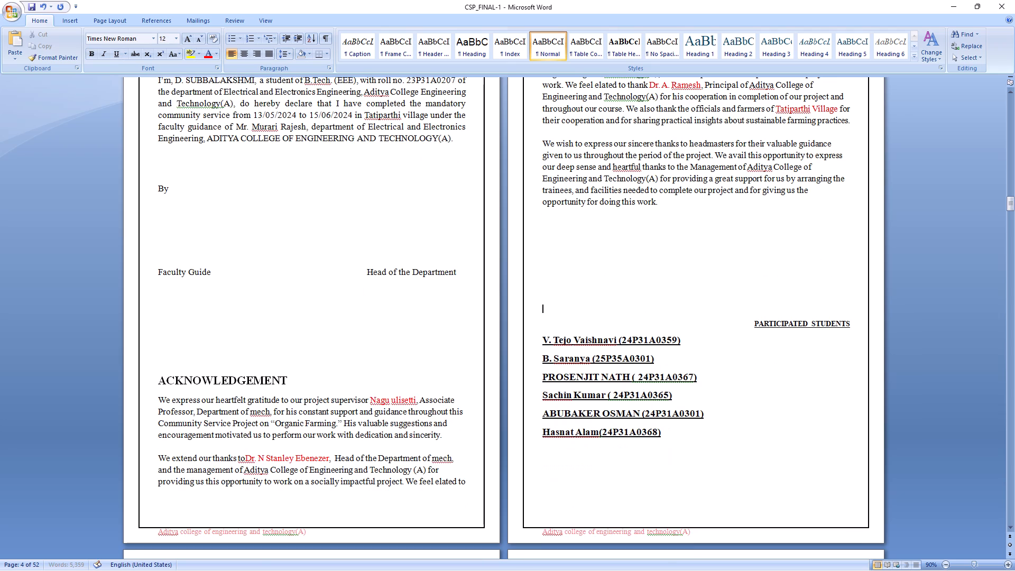
{"action": "left_click", "coordinate": [755, 317]}
{"action": "left_click", "coordinate": [748, 331]}
{"action": "key", "text": "BackSpace"}
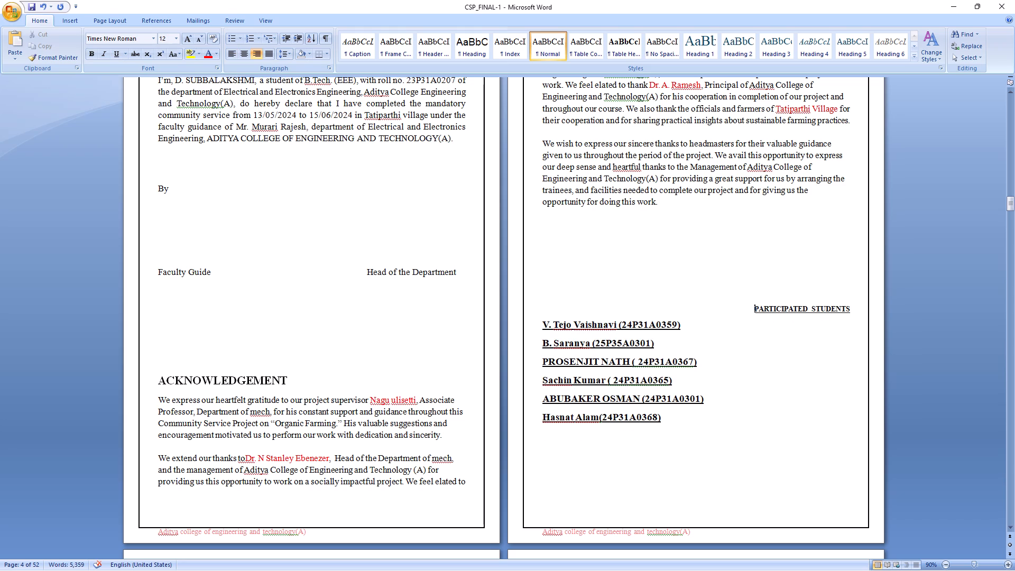
Insert two blank lines between the PARTICIPATED STUDENTS heading and the first student's entry.
{"action": "left_click", "coordinate": [543, 307]}
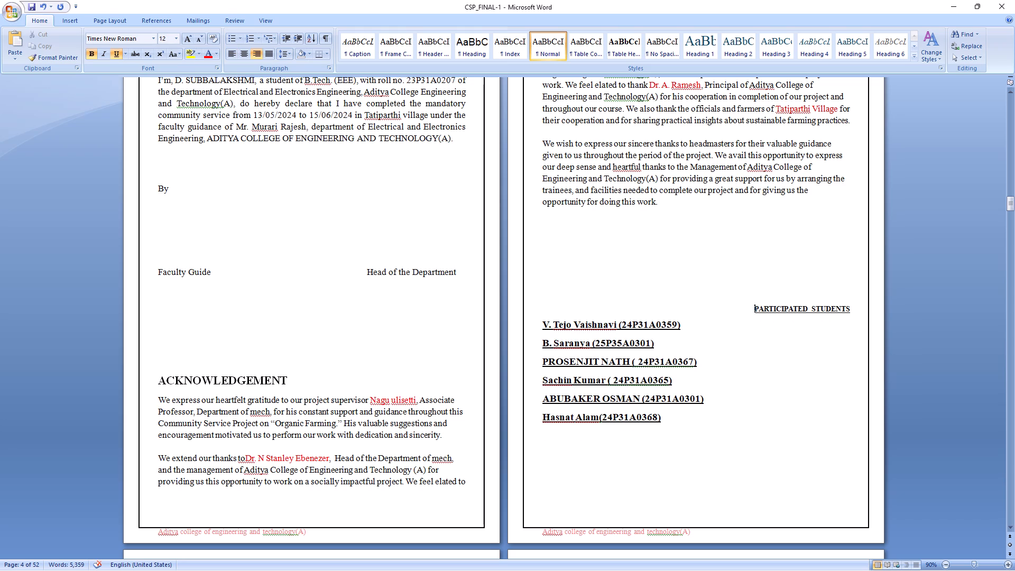
{"action": "left_click", "coordinate": [552, 312]}
{"action": "left_click", "coordinate": [854, 307]}
{"action": "key", "text": "Return"}
{"action": "key", "text": "Return"}
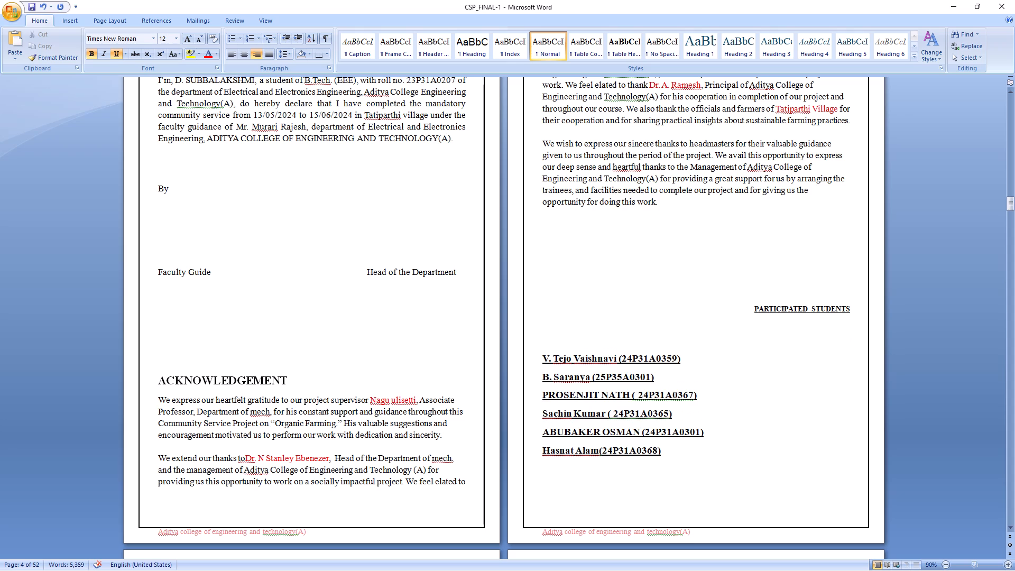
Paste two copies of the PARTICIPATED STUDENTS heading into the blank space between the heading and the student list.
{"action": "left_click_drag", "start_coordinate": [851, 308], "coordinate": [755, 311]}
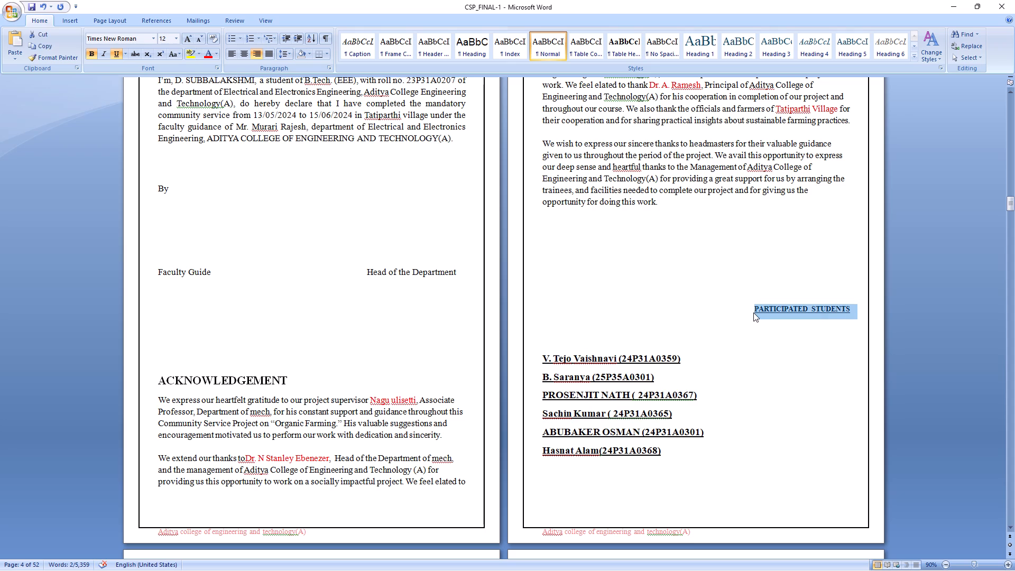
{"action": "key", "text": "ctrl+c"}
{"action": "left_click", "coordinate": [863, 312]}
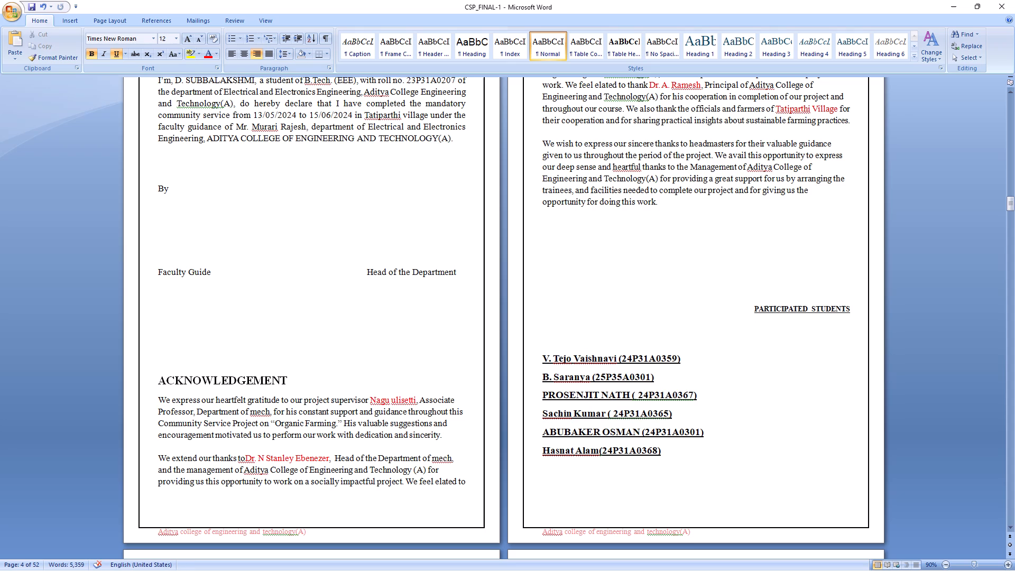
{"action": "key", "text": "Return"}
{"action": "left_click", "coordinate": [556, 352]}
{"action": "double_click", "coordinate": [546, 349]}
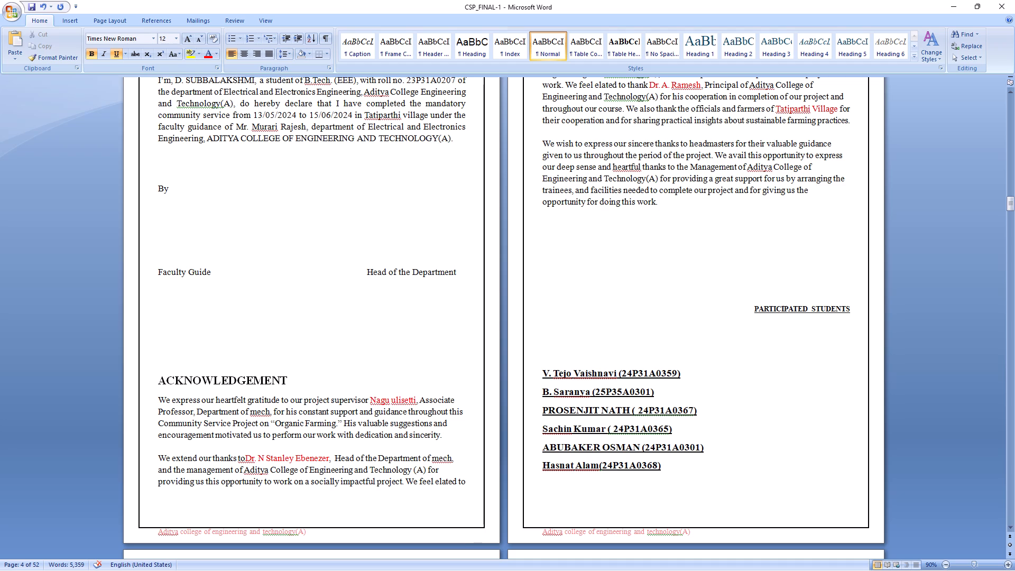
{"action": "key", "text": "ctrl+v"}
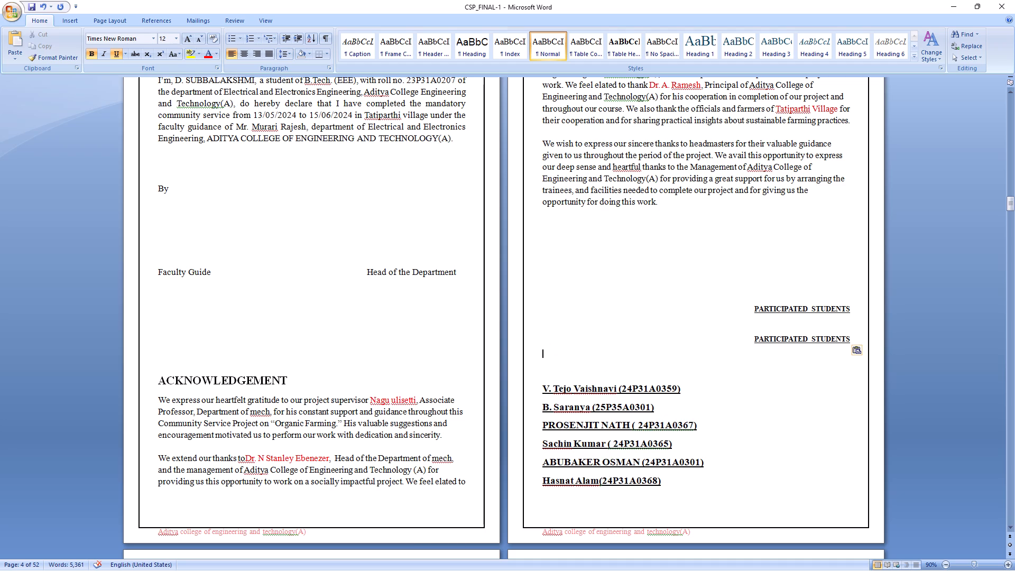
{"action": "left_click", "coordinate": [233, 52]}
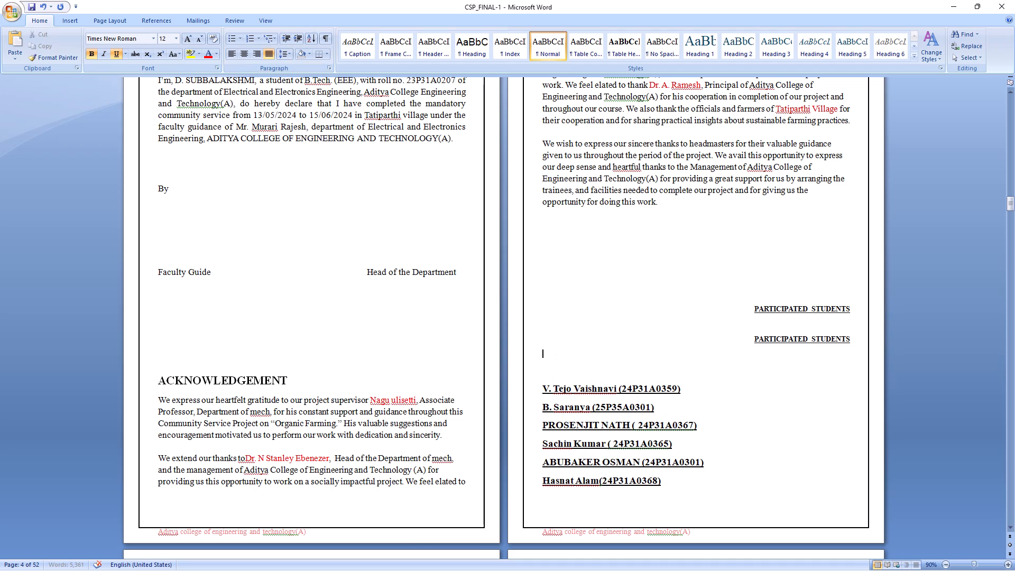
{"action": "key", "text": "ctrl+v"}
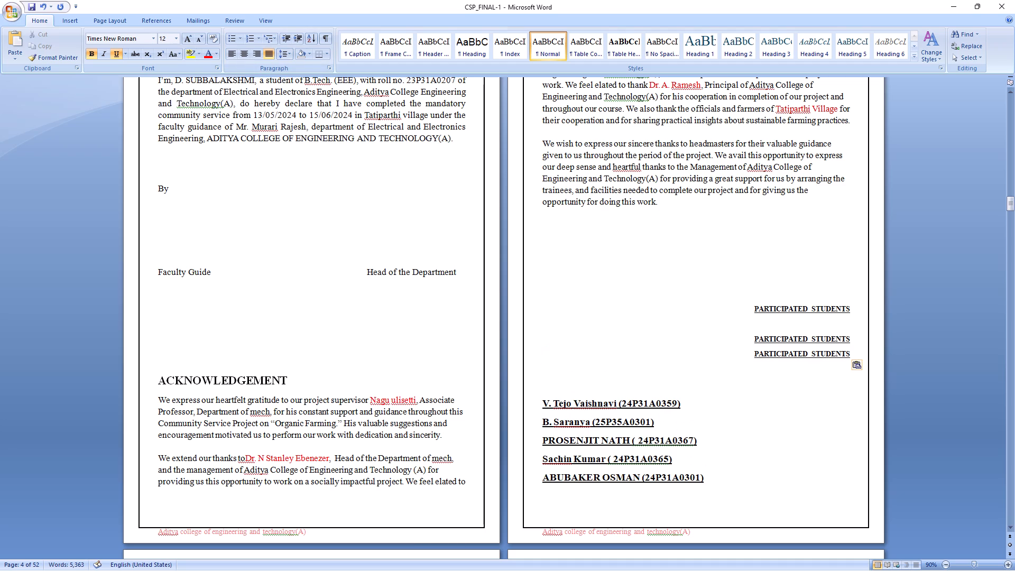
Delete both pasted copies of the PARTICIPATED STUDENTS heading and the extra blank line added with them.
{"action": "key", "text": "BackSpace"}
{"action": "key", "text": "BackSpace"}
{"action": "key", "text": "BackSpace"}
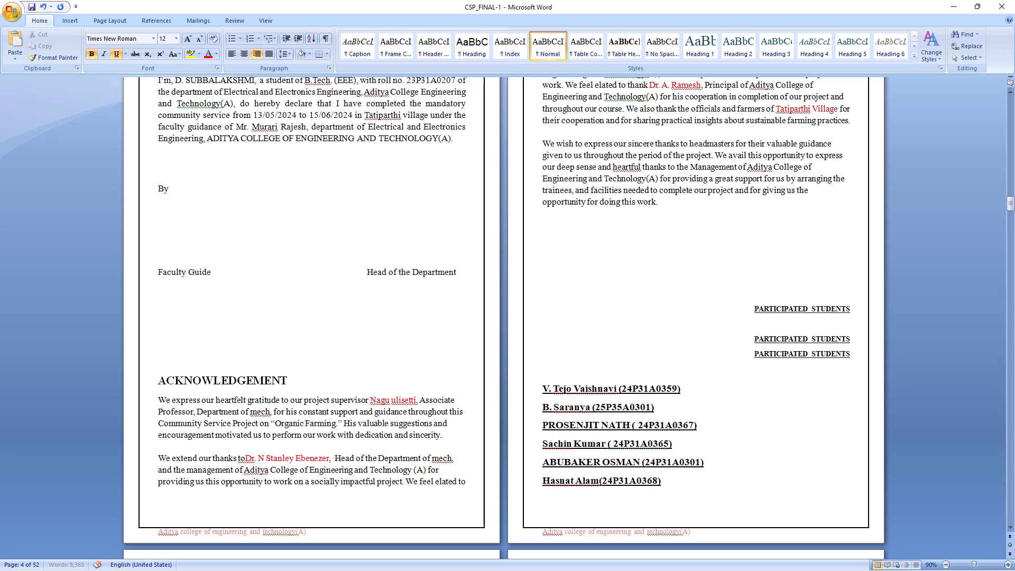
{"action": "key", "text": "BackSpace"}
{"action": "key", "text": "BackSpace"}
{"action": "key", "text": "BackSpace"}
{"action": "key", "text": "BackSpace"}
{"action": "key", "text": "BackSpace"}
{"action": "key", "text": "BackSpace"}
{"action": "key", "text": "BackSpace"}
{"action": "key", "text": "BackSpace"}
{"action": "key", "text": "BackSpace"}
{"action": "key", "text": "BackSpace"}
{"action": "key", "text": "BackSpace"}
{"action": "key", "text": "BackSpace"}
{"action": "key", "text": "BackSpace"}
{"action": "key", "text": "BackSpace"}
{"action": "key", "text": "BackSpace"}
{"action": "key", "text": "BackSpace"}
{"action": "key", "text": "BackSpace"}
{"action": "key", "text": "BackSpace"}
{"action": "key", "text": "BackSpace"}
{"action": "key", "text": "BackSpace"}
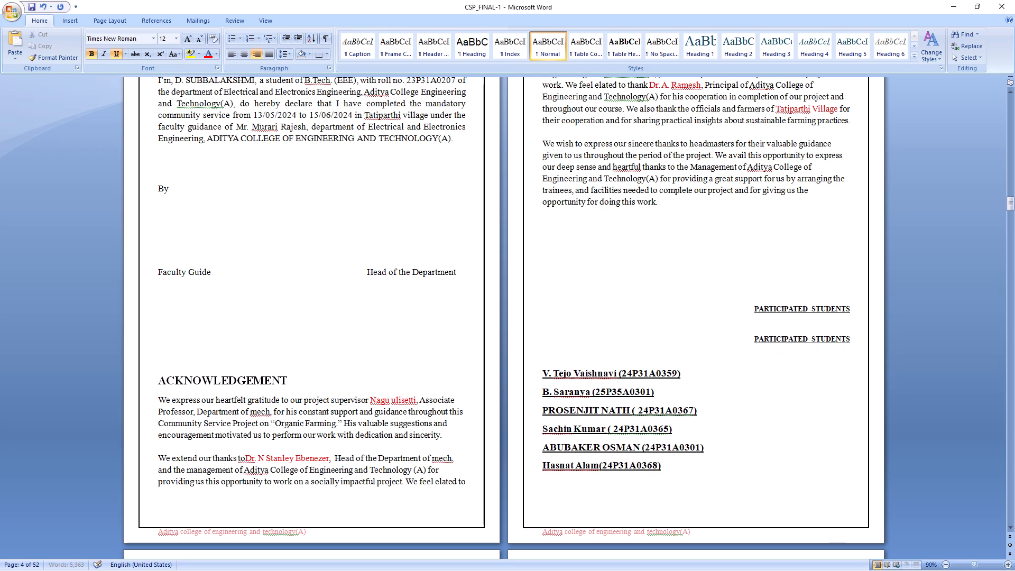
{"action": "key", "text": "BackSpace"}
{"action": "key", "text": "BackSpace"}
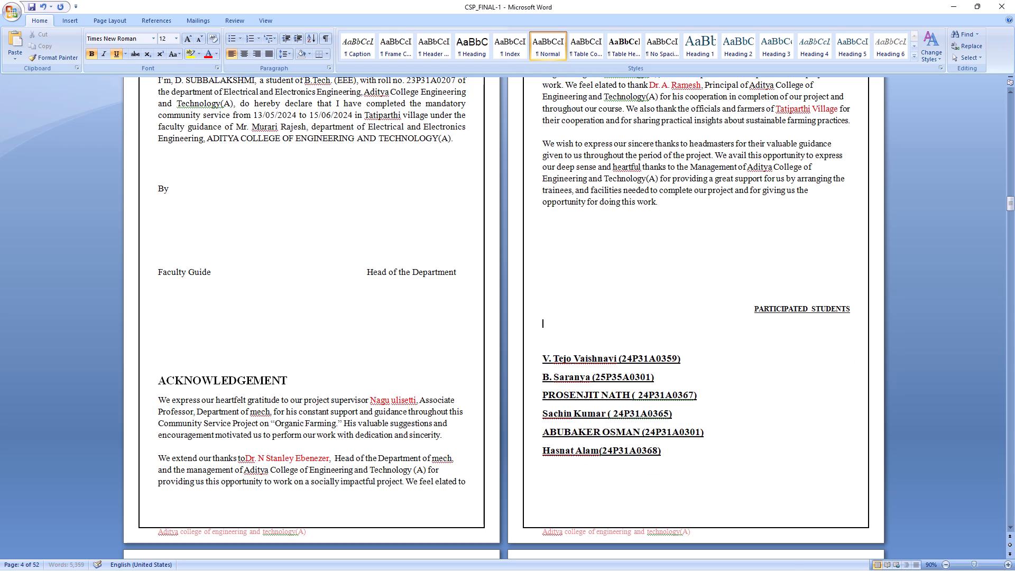
Remove one of the blank lines between the PARTICIPATED STUDENTS heading and the student list.
{"action": "key", "text": "BackSpace"}
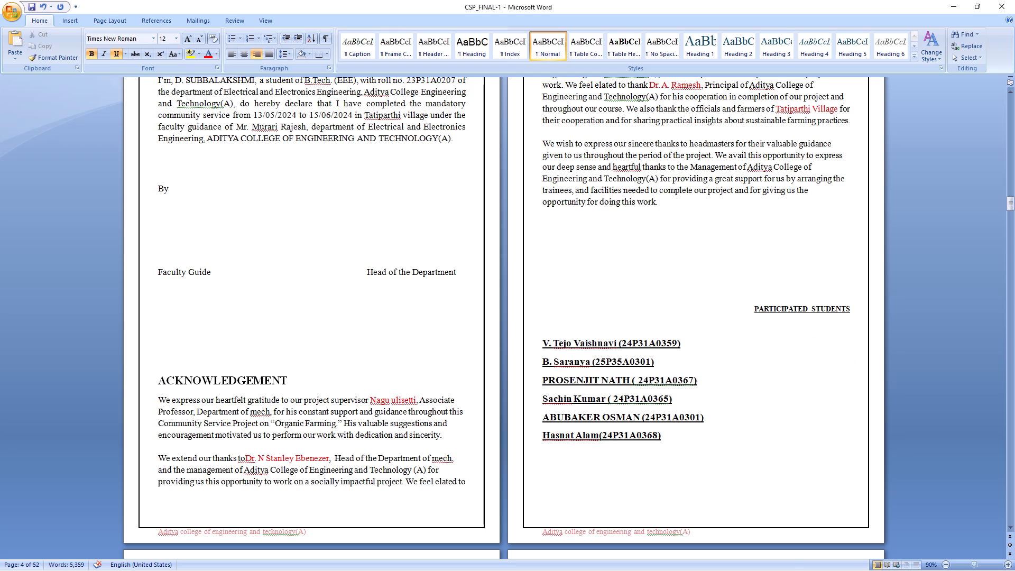
Right-align all six student entries under the PARTICIPATED STUDENTS heading.
{"action": "left_click_drag", "start_coordinate": [541, 339], "coordinate": [594, 373]}
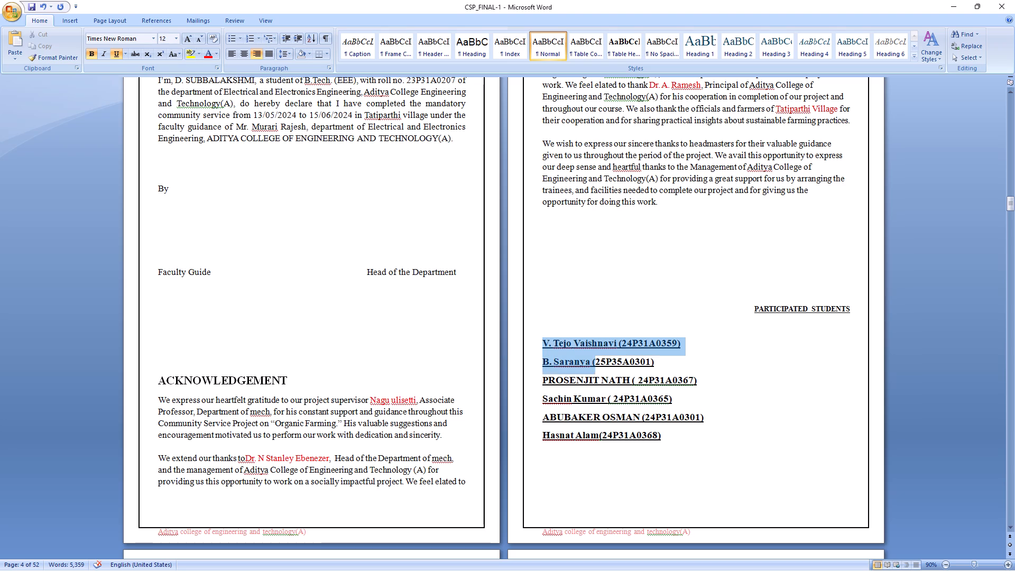
{"action": "left_click_drag", "start_coordinate": [594, 373], "coordinate": [675, 441]}
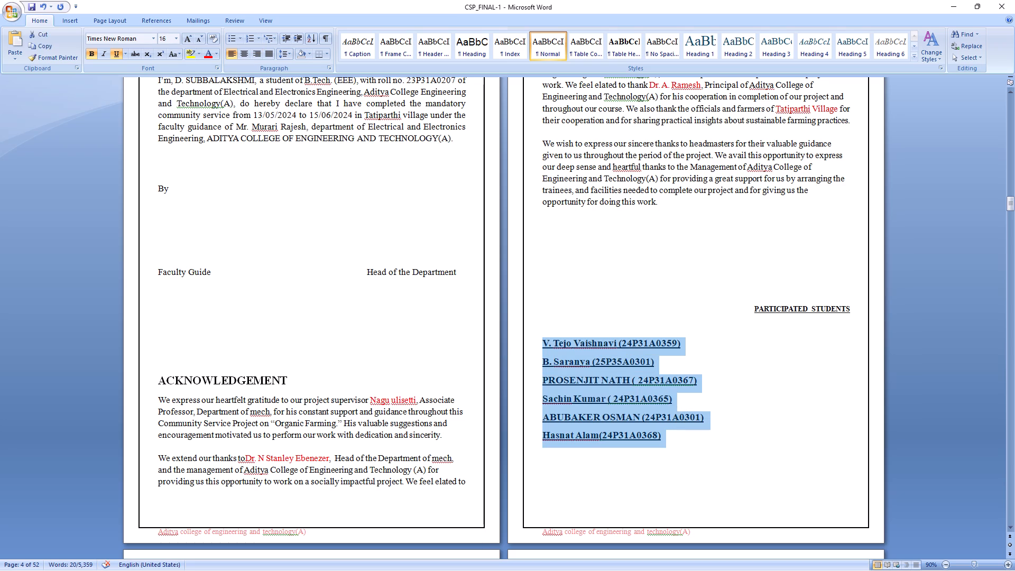
{"action": "left_click", "coordinate": [258, 54]}
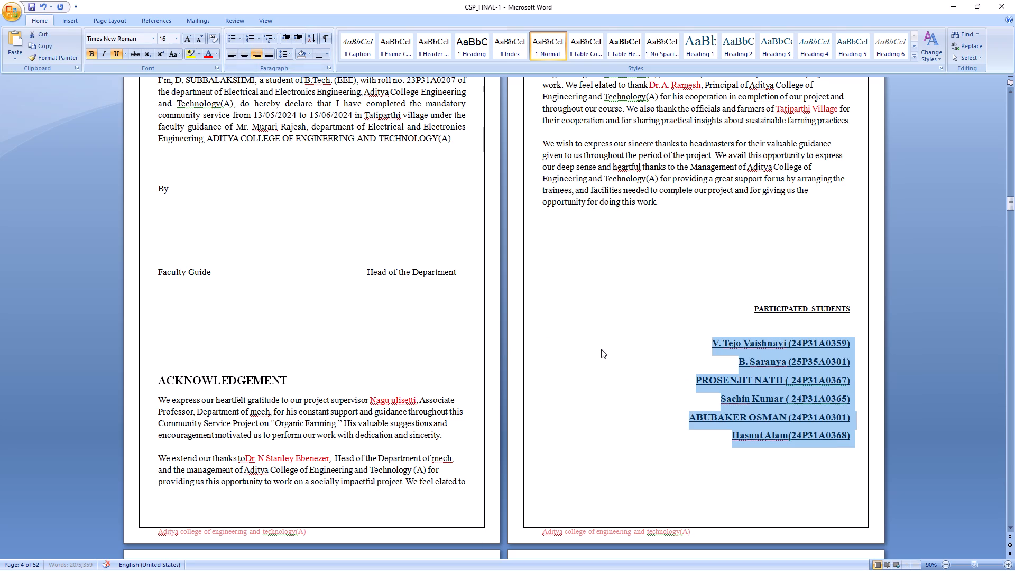
{"action": "left_click", "coordinate": [602, 350]}
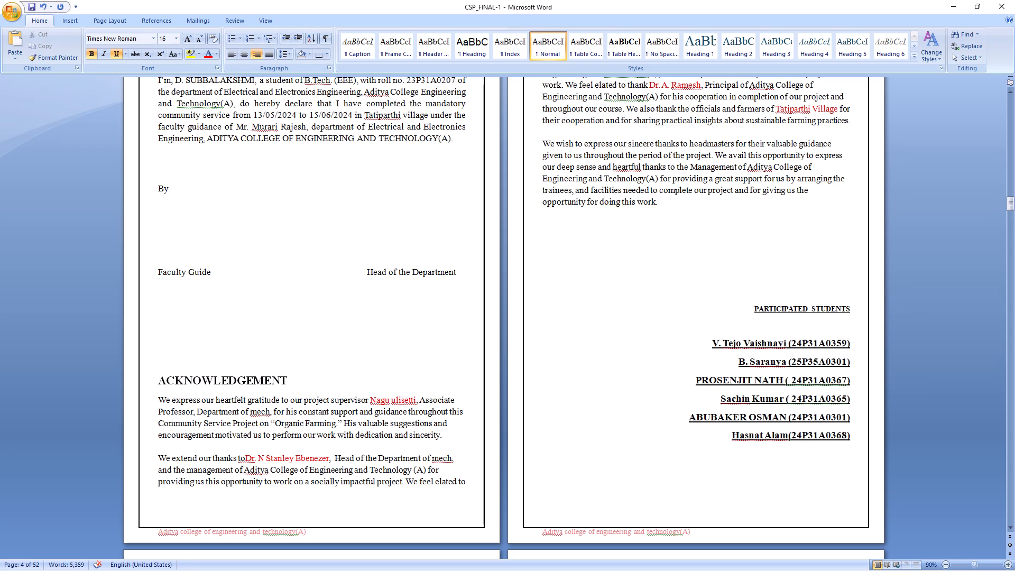
Push the Student's Declaration heading onto the following page, directly above its declaration paragraph, by adding a blank line before it.
{"action": "scroll", "coordinate": [597, 438], "scroll_direction": "down", "scroll_amount": 4}
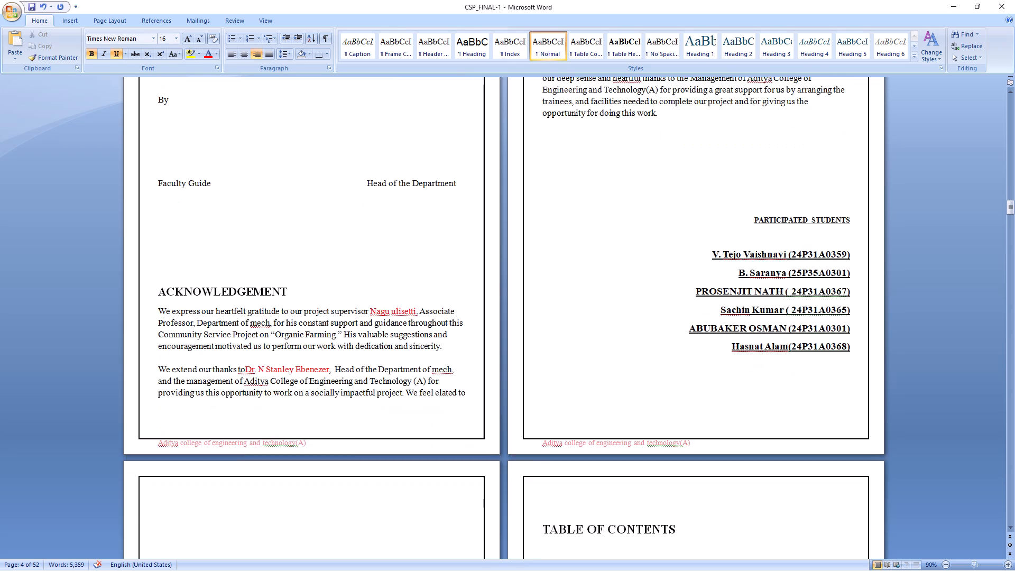
{"action": "scroll", "coordinate": [595, 432], "scroll_direction": "up", "scroll_amount": 19}
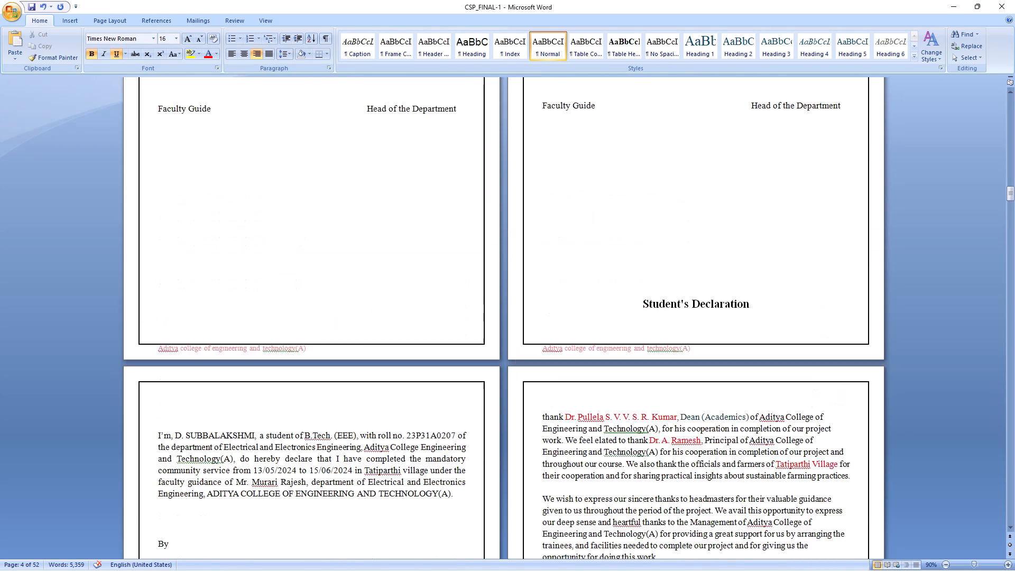
{"action": "scroll", "coordinate": [596, 432], "scroll_direction": "up", "scroll_amount": 17}
{"action": "scroll", "coordinate": [596, 432], "scroll_direction": "down", "scroll_amount": 12}
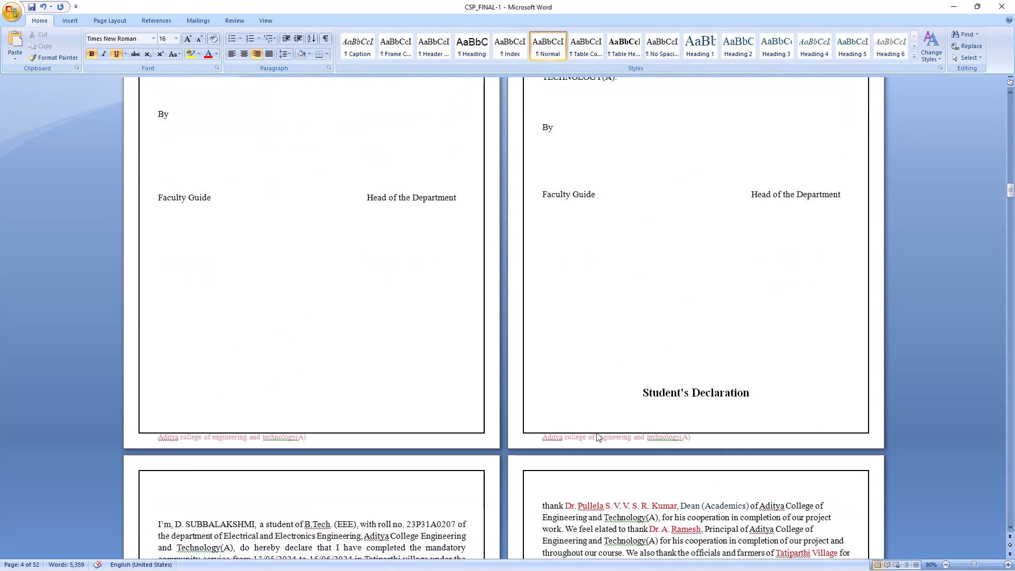
{"action": "left_click", "coordinate": [645, 380]}
{"action": "left_click", "coordinate": [636, 390]}
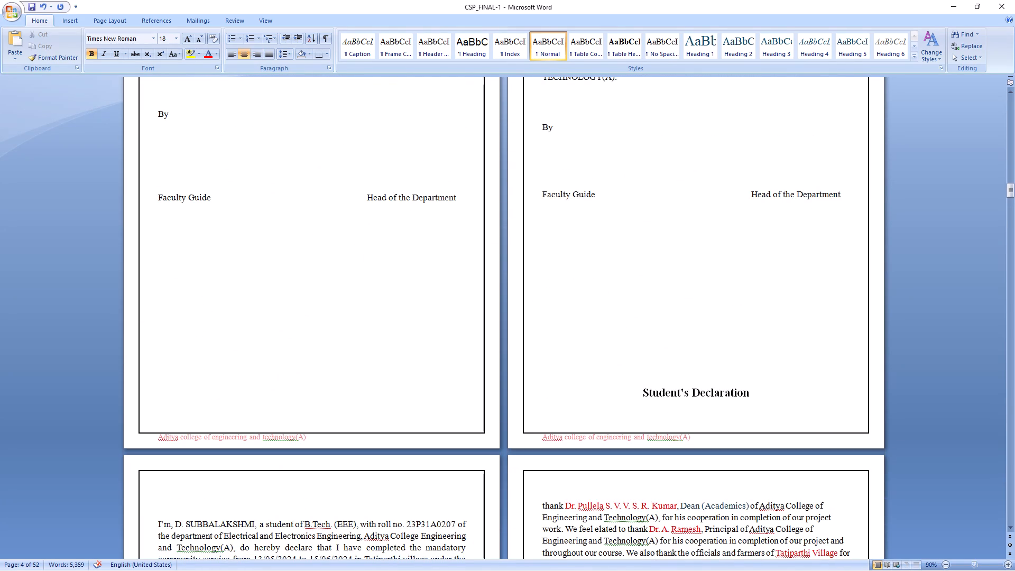
{"action": "key", "text": "Return"}
Add blank lines before the ACKNOWLEDGEMENT heading so that it starts at the top of the following page.
{"action": "scroll", "coordinate": [625, 407], "scroll_direction": "down", "scroll_amount": 6}
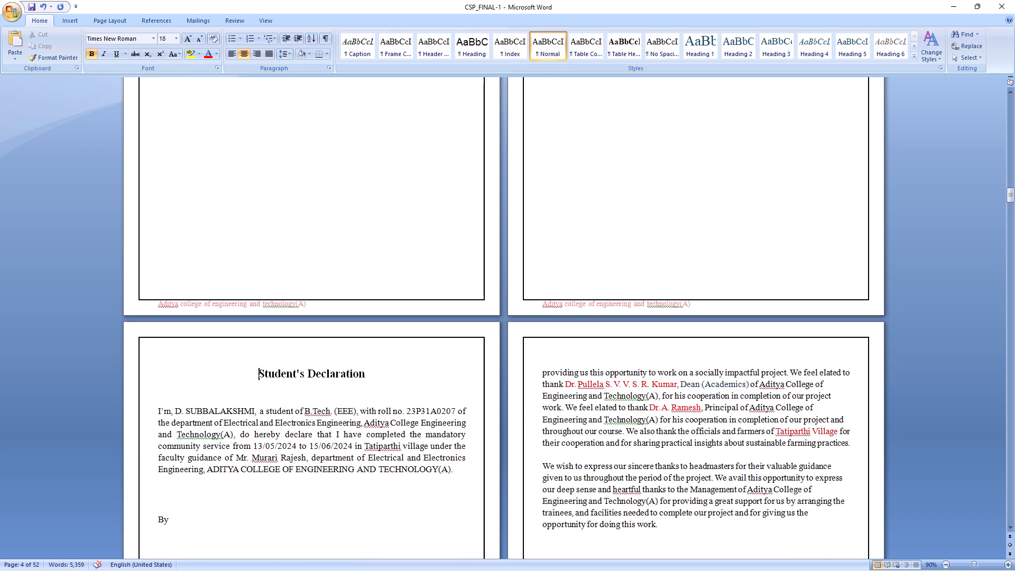
{"action": "scroll", "coordinate": [624, 405], "scroll_direction": "down", "scroll_amount": 14}
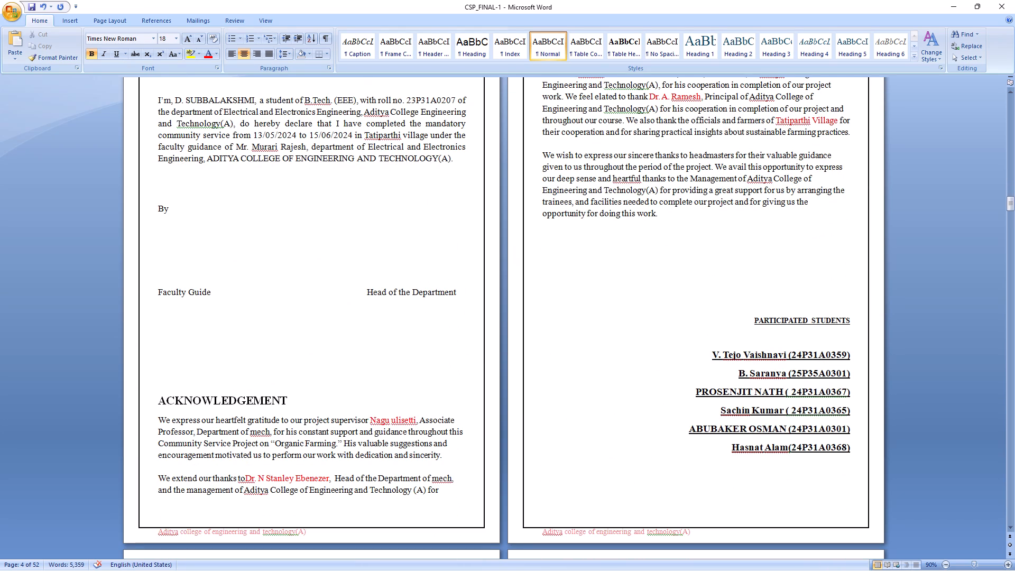
{"action": "left_click", "coordinate": [153, 399]}
{"action": "key", "text": "BackSpace"}
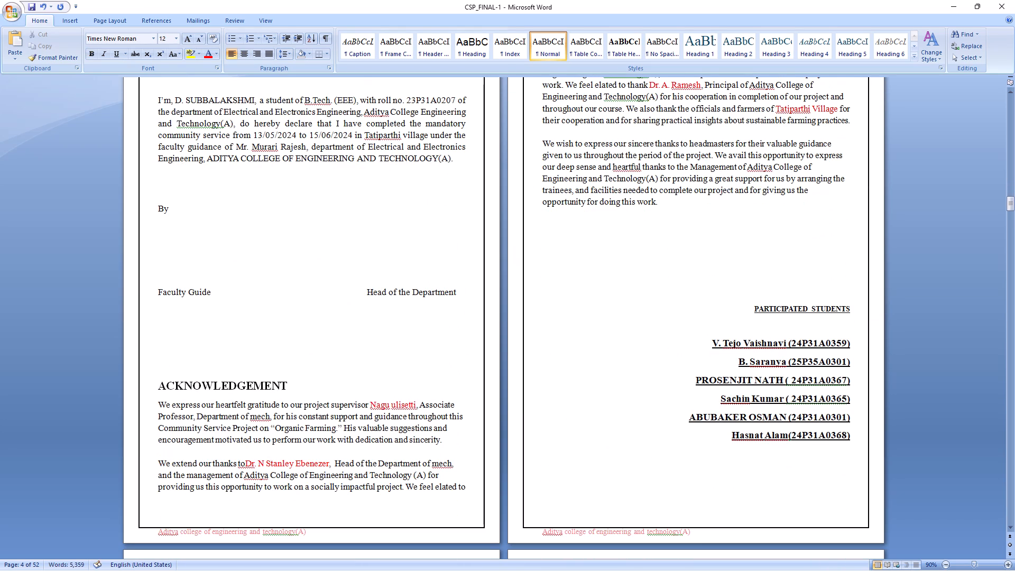
{"action": "key", "text": "Return"}
{"action": "key", "text": "Return"}
{"action": "key", "text": "Return"}
{"action": "key", "text": "Return"}
{"action": "key", "text": "Return"}
{"action": "key", "text": "Return"}
{"action": "key", "text": "Return"}
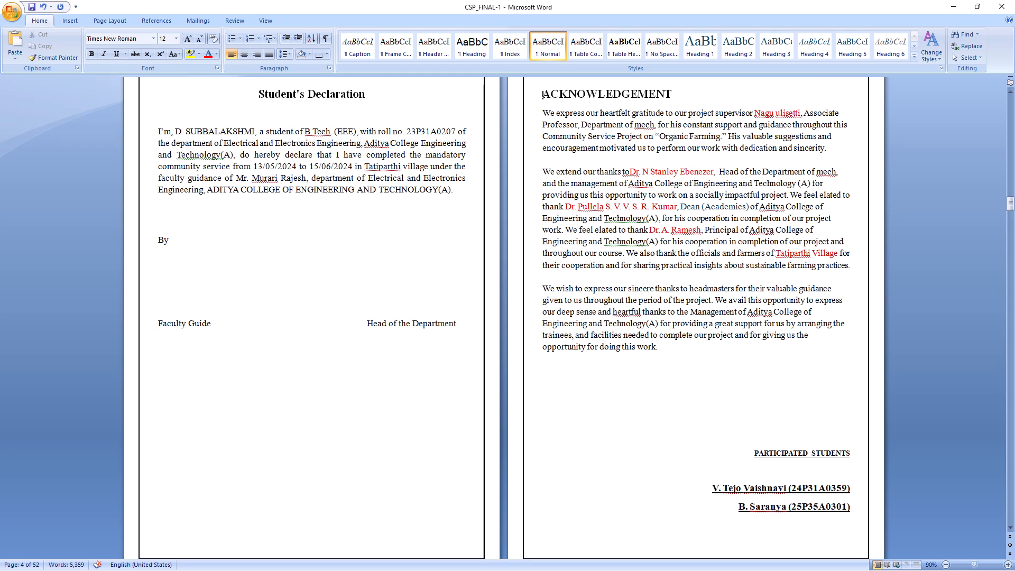
Remove five blank lines above the PARTICIPATED STUDENTS heading so the whole student list fits on the acknowledgement page.
{"action": "scroll", "coordinate": [597, 439], "scroll_direction": "down", "scroll_amount": 2}
{"action": "left_click", "coordinate": [728, 377]}
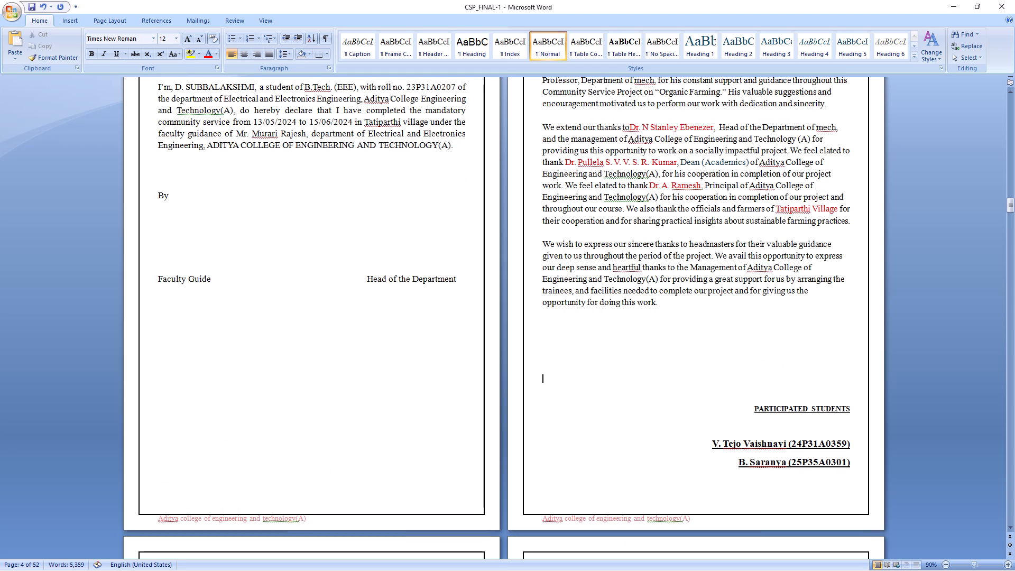
{"action": "key", "text": "BackSpace"}
{"action": "key", "text": "BackSpace"}
{"action": "key", "text": "BackSpace"}
{"action": "key", "text": "BackSpace"}
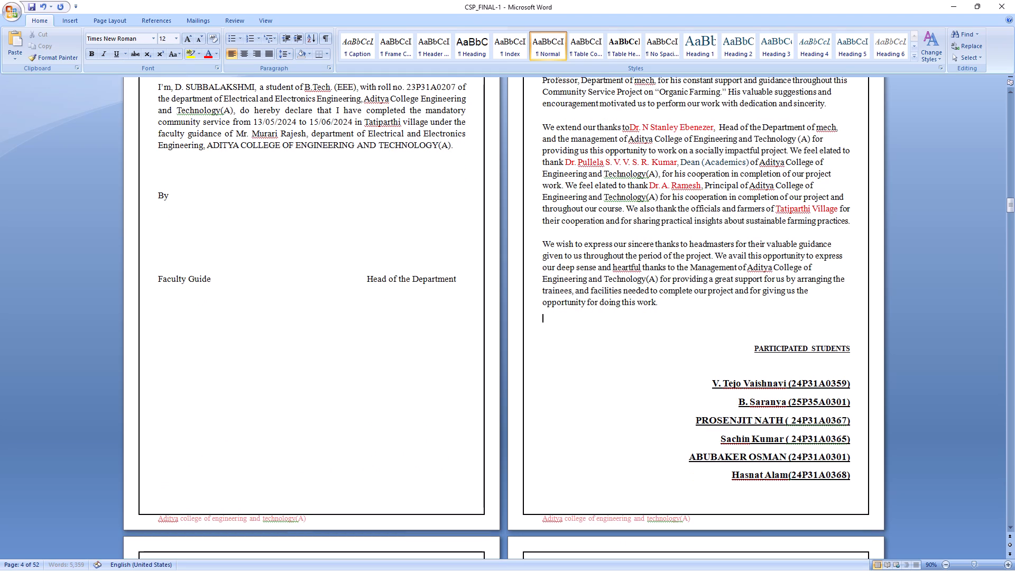
{"action": "key", "text": "BackSpace"}
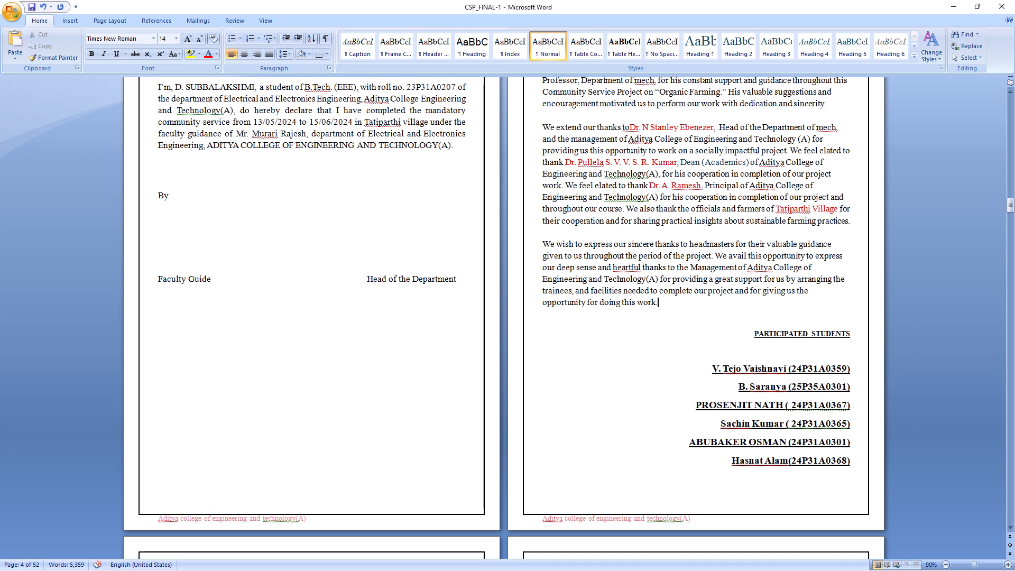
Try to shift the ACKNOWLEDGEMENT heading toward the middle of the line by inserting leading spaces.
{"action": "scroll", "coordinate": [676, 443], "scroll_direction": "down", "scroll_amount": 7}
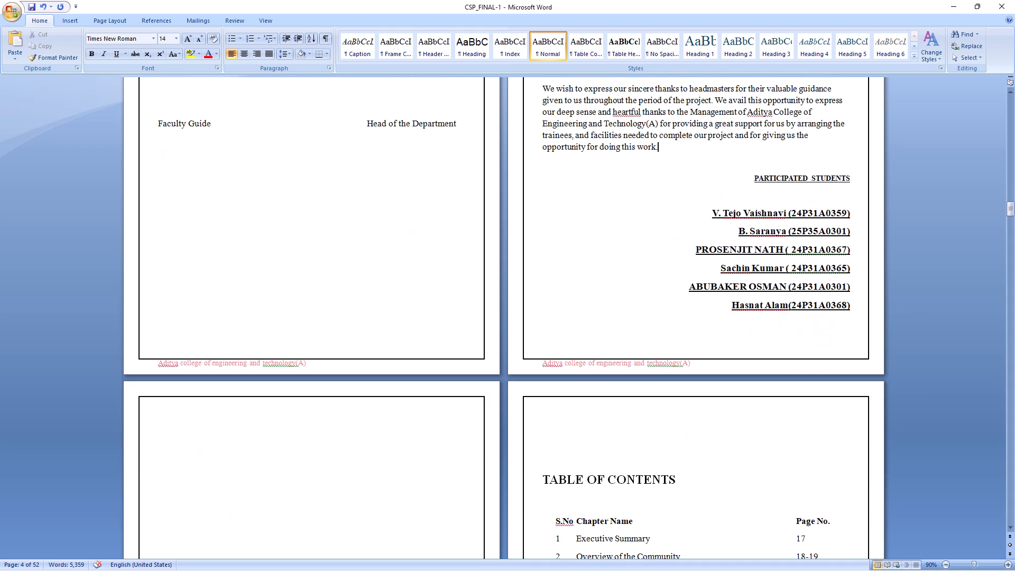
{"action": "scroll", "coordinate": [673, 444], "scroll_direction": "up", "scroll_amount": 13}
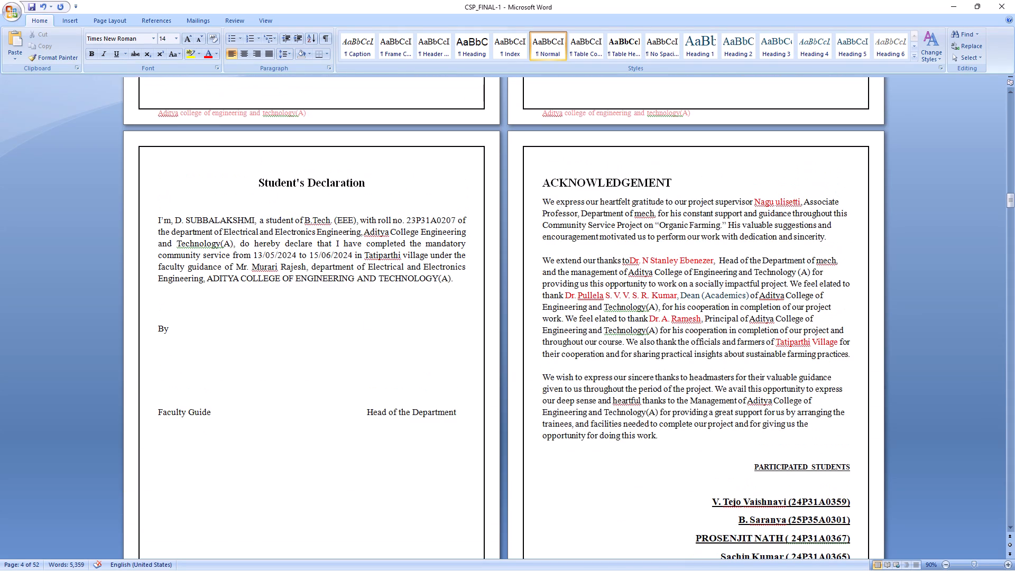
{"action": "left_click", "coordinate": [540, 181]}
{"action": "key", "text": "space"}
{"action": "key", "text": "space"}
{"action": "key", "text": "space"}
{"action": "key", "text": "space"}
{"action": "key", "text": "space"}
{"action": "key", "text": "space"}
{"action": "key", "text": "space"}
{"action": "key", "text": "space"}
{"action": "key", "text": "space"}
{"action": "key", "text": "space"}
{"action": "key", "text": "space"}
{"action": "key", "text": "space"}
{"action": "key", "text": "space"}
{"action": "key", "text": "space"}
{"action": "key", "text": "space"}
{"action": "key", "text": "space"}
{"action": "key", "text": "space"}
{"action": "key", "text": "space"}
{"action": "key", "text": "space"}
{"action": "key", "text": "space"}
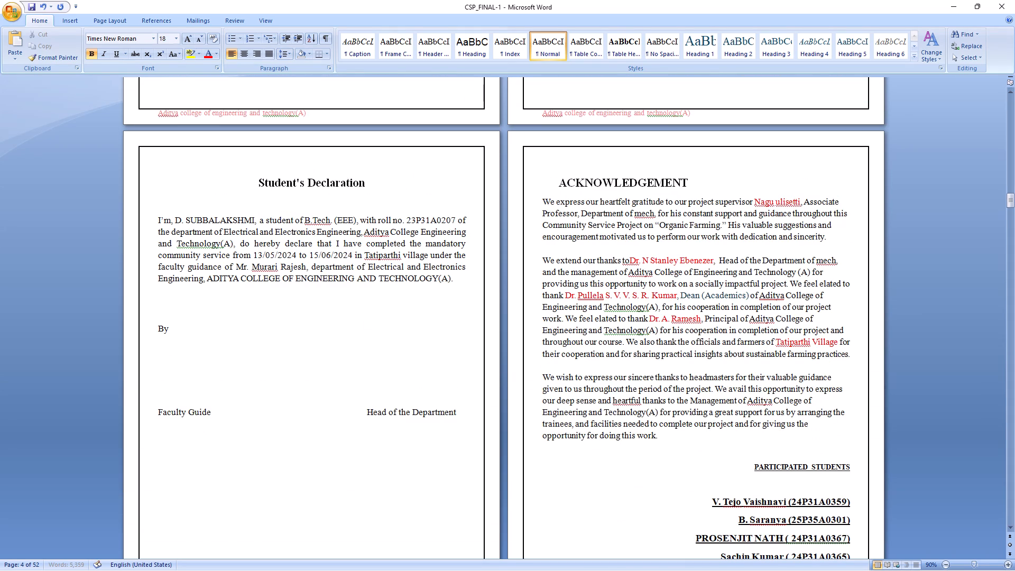
Center-align the ACKNOWLEDGEMENT heading.
{"action": "left_click_drag", "start_coordinate": [606, 188], "coordinate": [766, 160]}
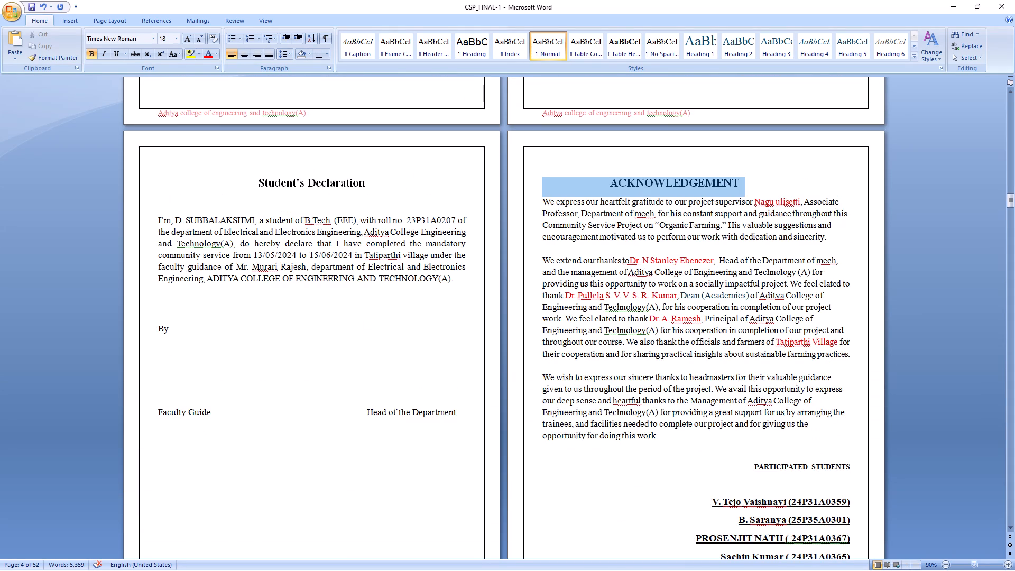
{"action": "left_click_drag", "start_coordinate": [766, 160], "coordinate": [768, 161]}
{"action": "left_click", "coordinate": [245, 56]}
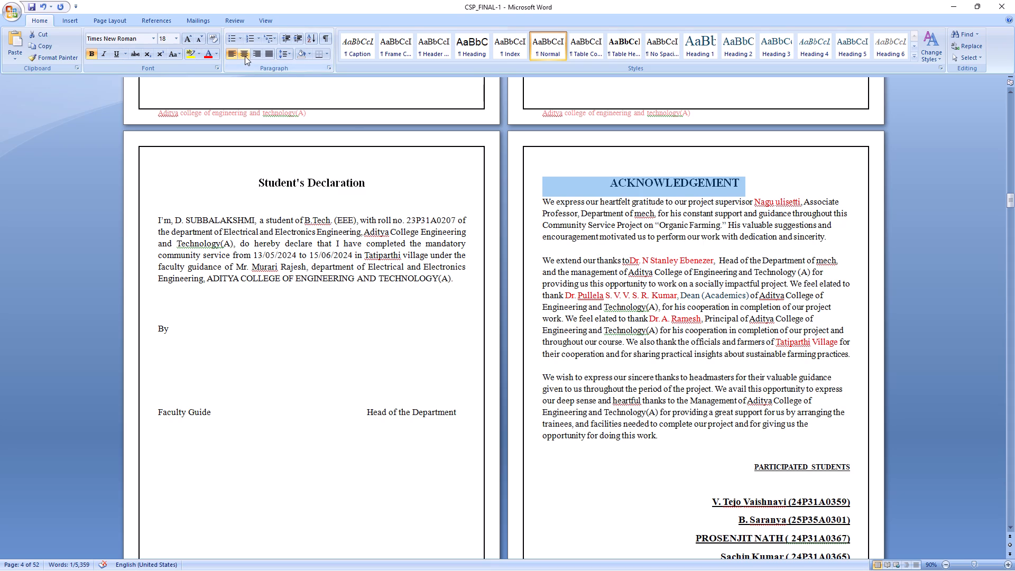
{"action": "left_click", "coordinate": [615, 494]}
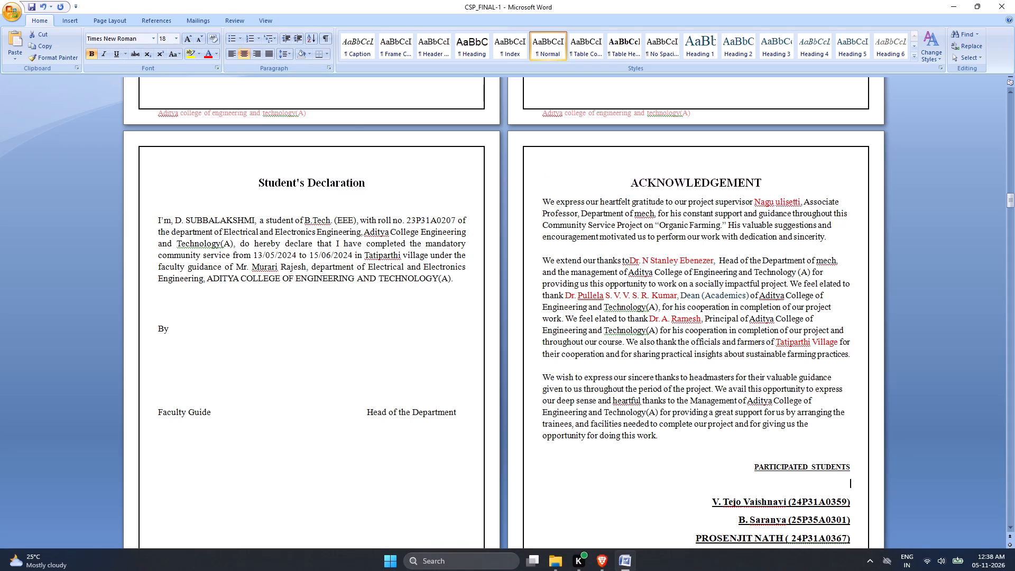
Center-align the PARTICIPATED STUDENTS heading together with the six student entries below it.
{"action": "scroll", "coordinate": [613, 486], "scroll_direction": "down", "scroll_amount": 3}
{"action": "scroll", "coordinate": [600, 431], "scroll_direction": "down", "scroll_amount": 4}
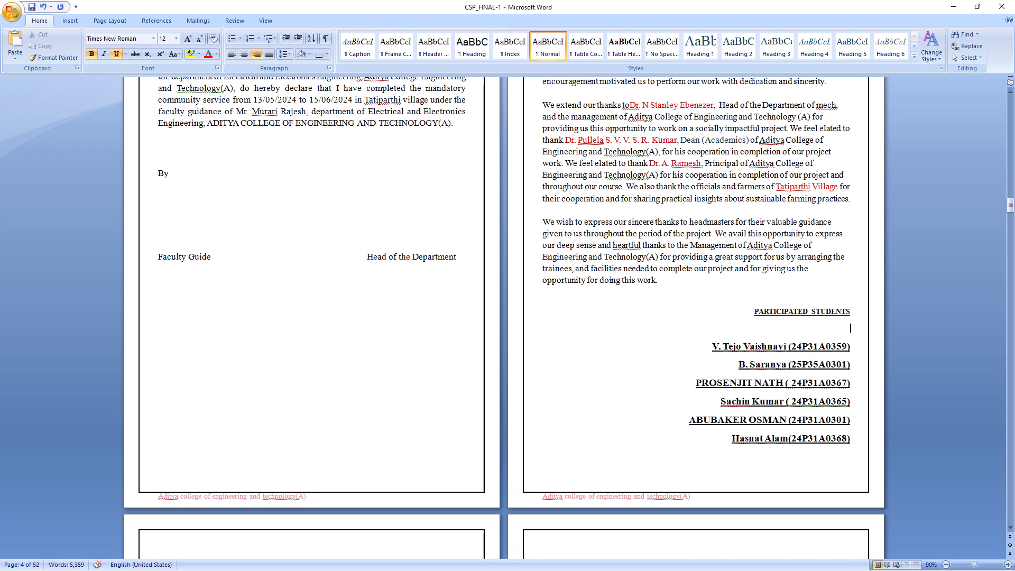
{"action": "left_click_drag", "start_coordinate": [743, 305], "coordinate": [842, 442]}
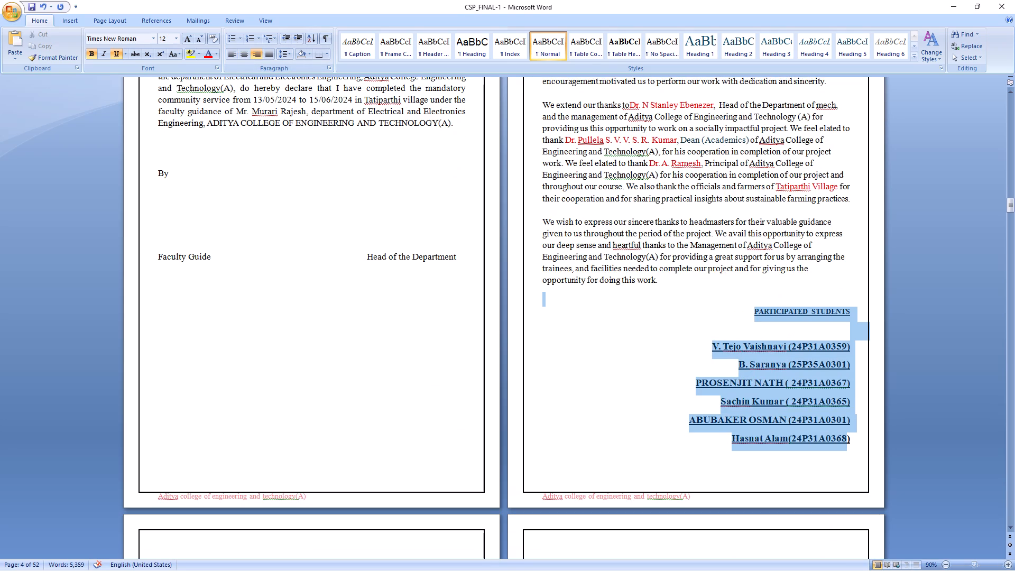
{"action": "left_click_drag", "start_coordinate": [842, 442], "coordinate": [854, 443]}
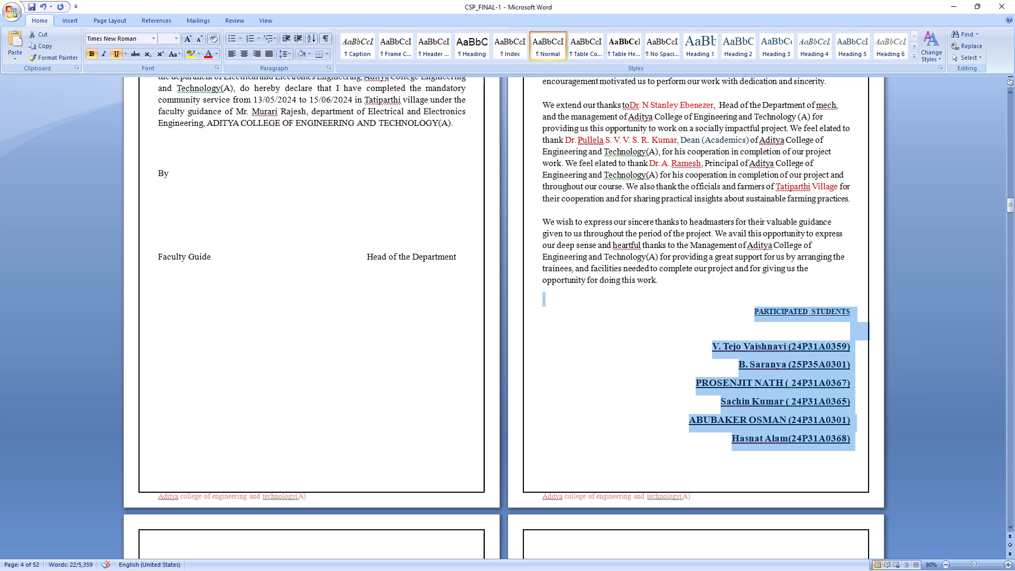
{"action": "left_click", "coordinate": [245, 52]}
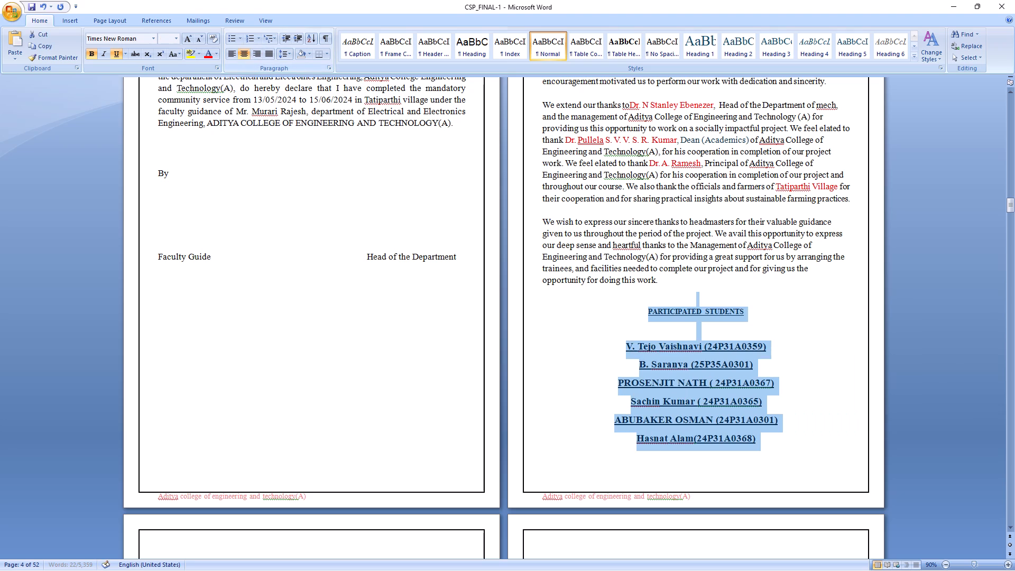
{"action": "left_click", "coordinate": [616, 389]}
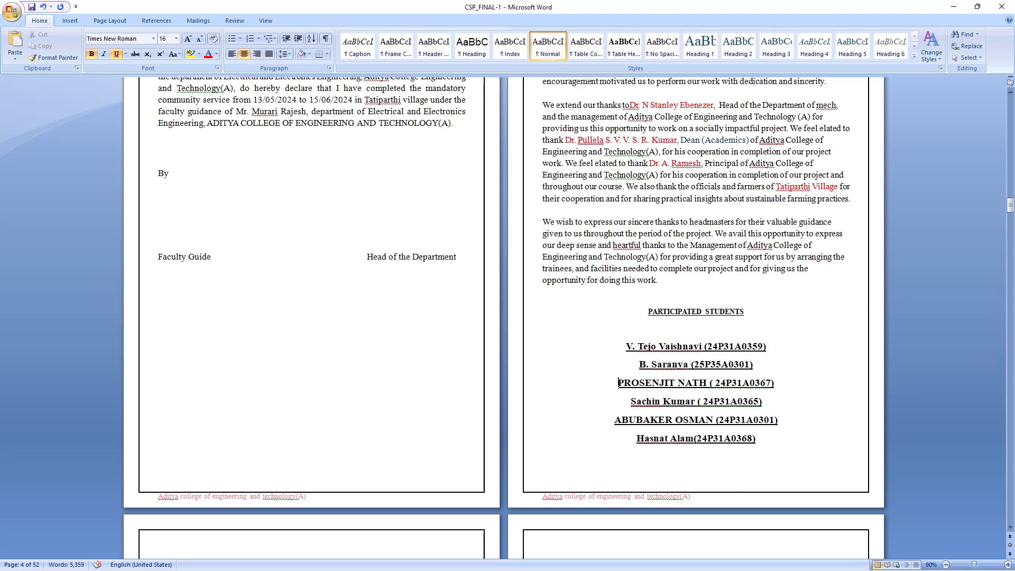
Delete the blank lines above the ABSTRACT heading so that it sits at the top of its page.
{"action": "scroll", "coordinate": [824, 348], "scroll_direction": "down", "scroll_amount": 16}
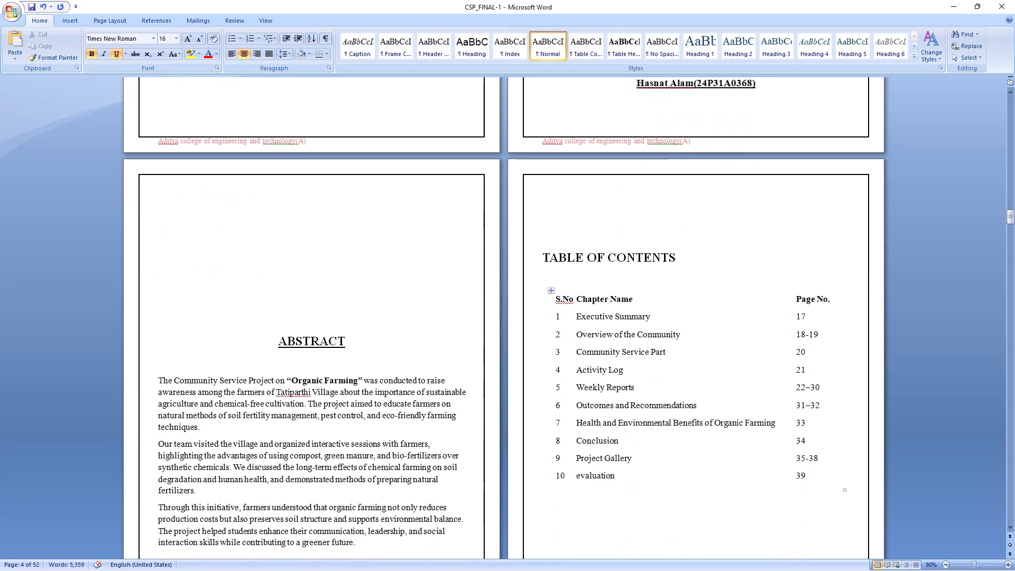
{"action": "scroll", "coordinate": [808, 346], "scroll_direction": "down", "scroll_amount": 4}
{"action": "left_click", "coordinate": [243, 236]}
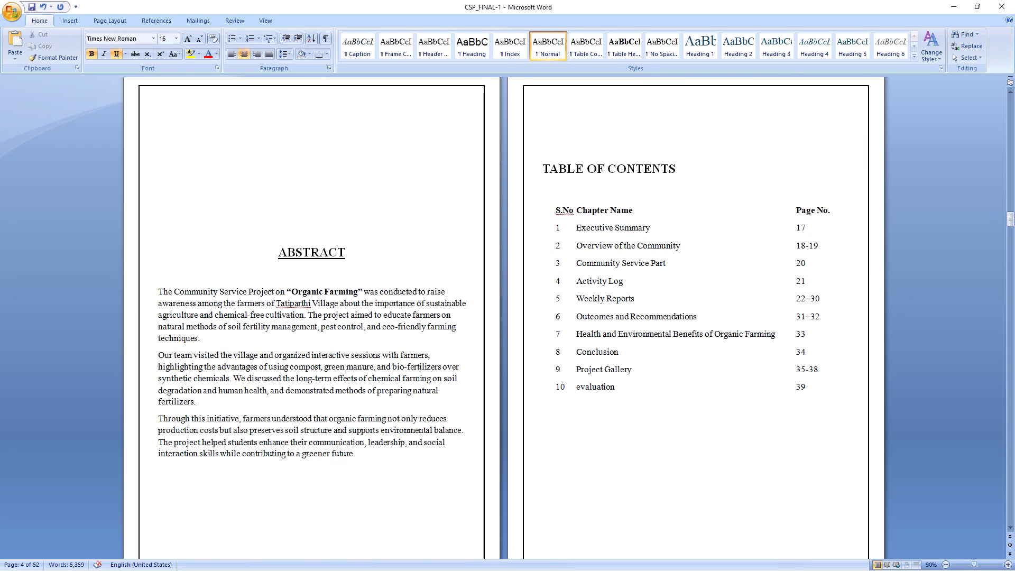
{"action": "key", "text": "BackSpace"}
{"action": "key", "text": "BackSpace"}
{"action": "key", "text": "BackSpace"}
{"action": "key", "text": "BackSpace"}
{"action": "key", "text": "BackSpace"}
{"action": "key", "text": "BackSpace"}
{"action": "key", "text": "BackSpace"}
{"action": "key", "text": "BackSpace"}
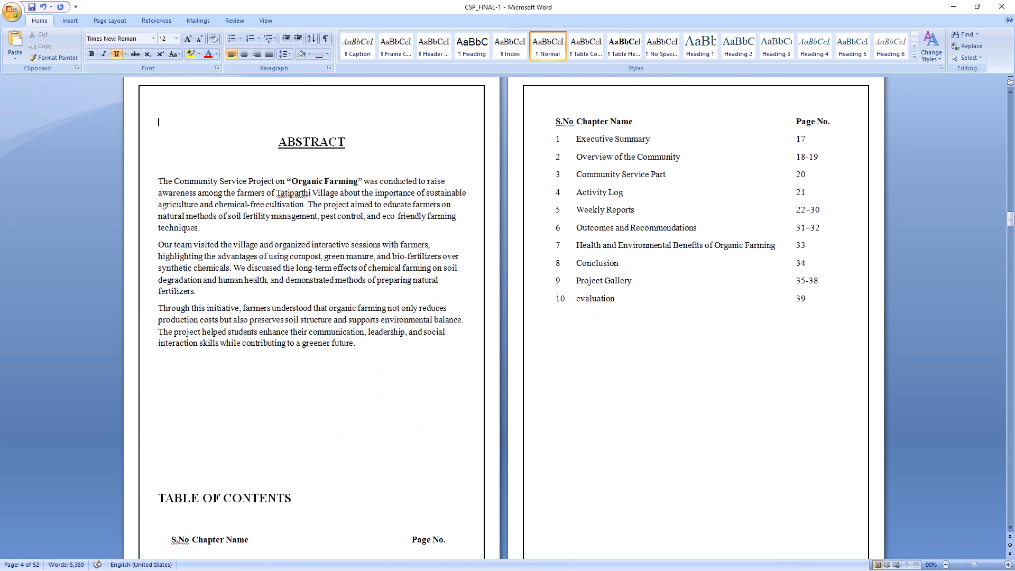
{"action": "key", "text": "BackSpace"}
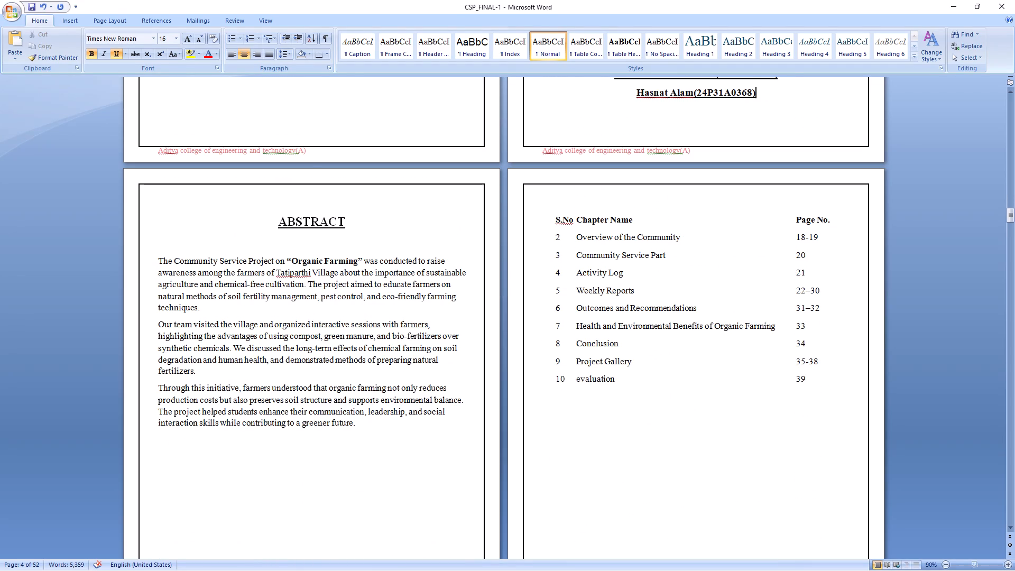
Insert five blank lines before the TABLE OF CONTENTS heading to move it and its table onto the following page.
{"action": "scroll", "coordinate": [449, 314], "scroll_direction": "down", "scroll_amount": 7}
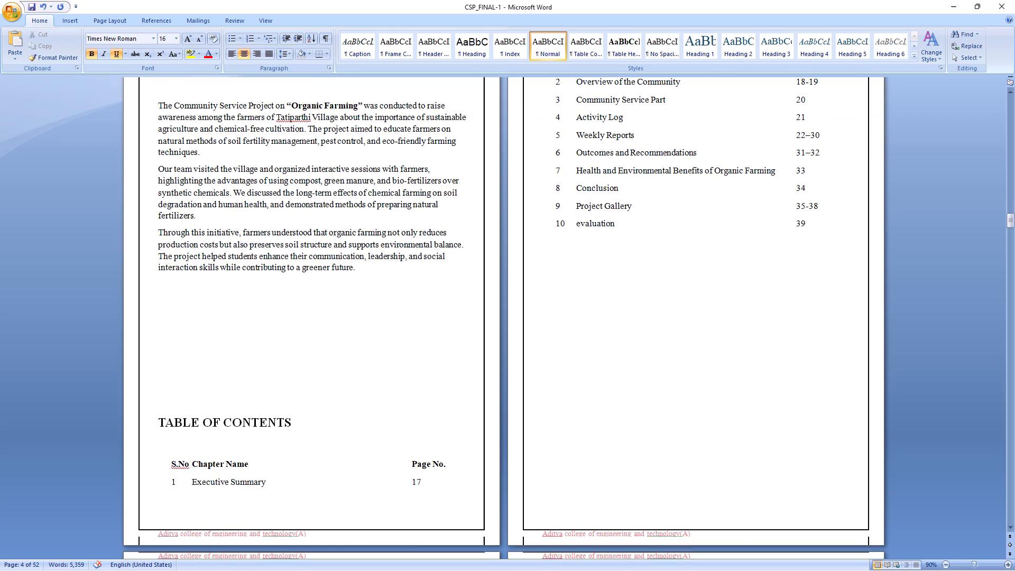
{"action": "left_click", "coordinate": [161, 407]}
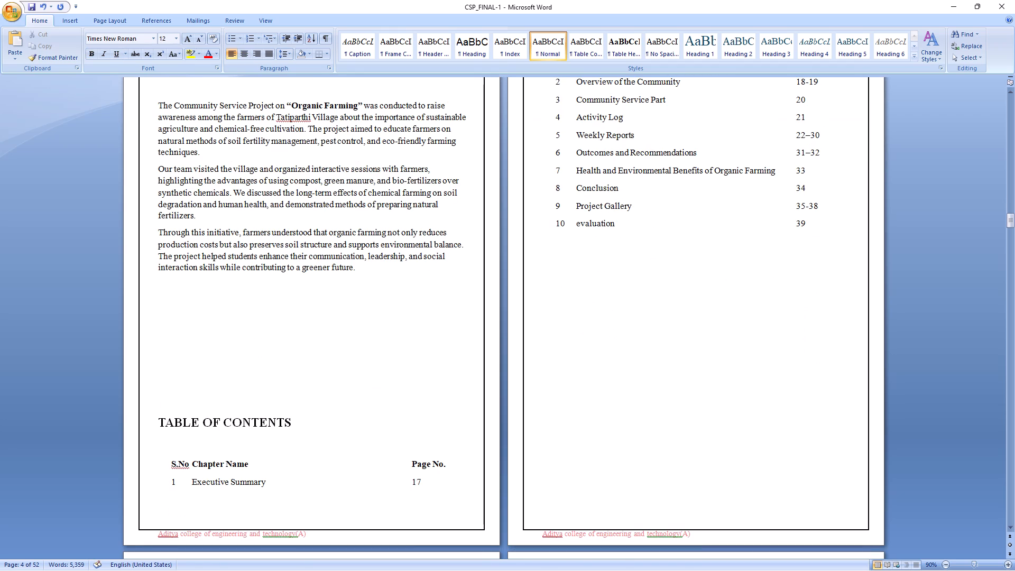
{"action": "key", "text": "Return"}
{"action": "key", "text": "Return"}
{"action": "key", "text": "Return"}
{"action": "key", "text": "Return"}
{"action": "key", "text": "Return"}
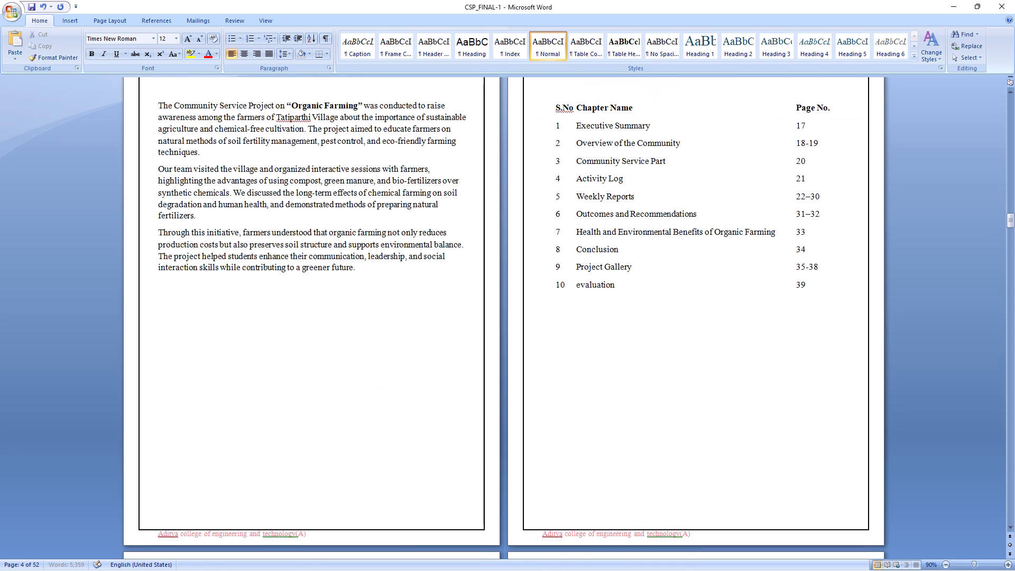
Push the CHAPTER 4 heading from the end of the Community Service Part page onto the following page with a blank line.
{"action": "scroll", "coordinate": [659, 411], "scroll_direction": "down", "scroll_amount": 3}
{"action": "scroll", "coordinate": [659, 411], "scroll_direction": "up", "scroll_amount": 7}
{"action": "scroll", "coordinate": [664, 409], "scroll_direction": "down", "scroll_amount": 6}
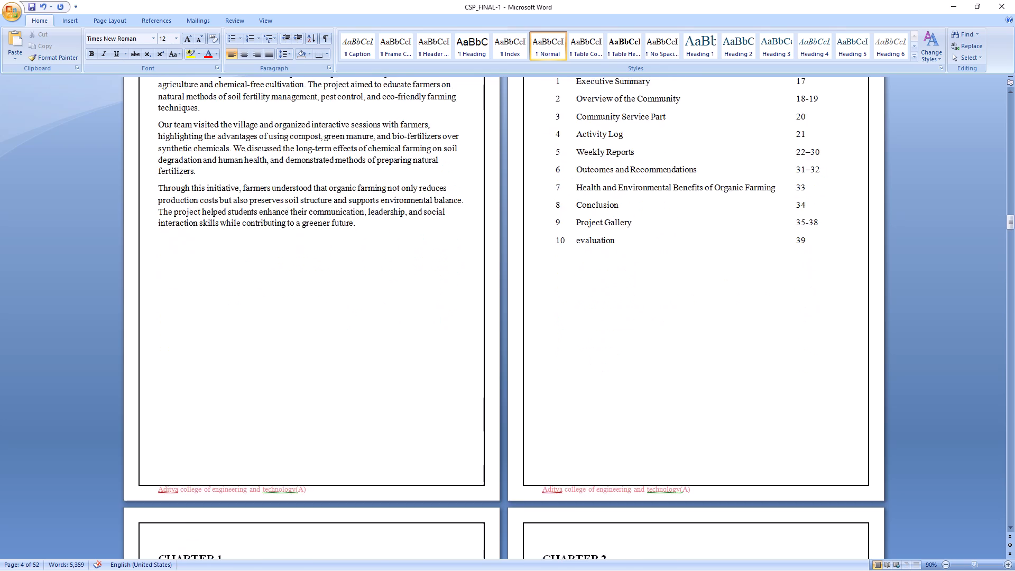
{"action": "scroll", "coordinate": [664, 409], "scroll_direction": "down", "scroll_amount": 18}
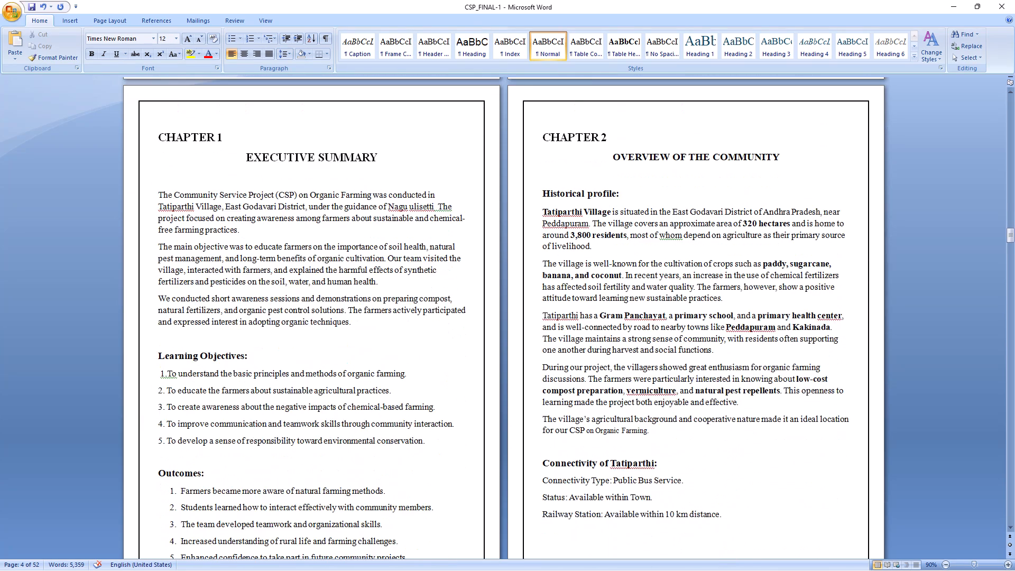
{"action": "scroll", "coordinate": [662, 408], "scroll_direction": "down", "scroll_amount": 10}
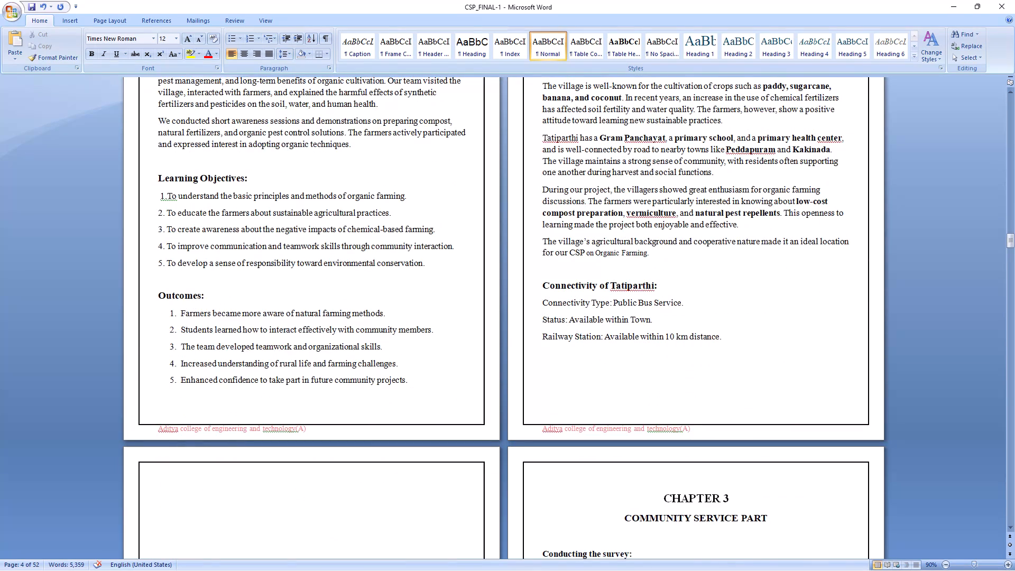
{"action": "scroll", "coordinate": [662, 408], "scroll_direction": "down", "scroll_amount": 18}
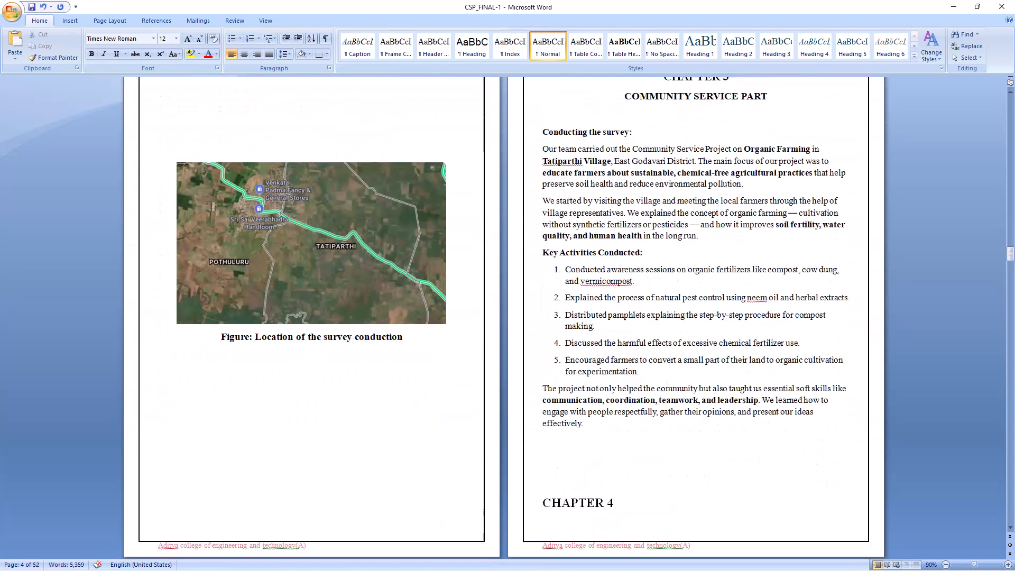
{"action": "scroll", "coordinate": [662, 408], "scroll_direction": "down", "scroll_amount": 9}
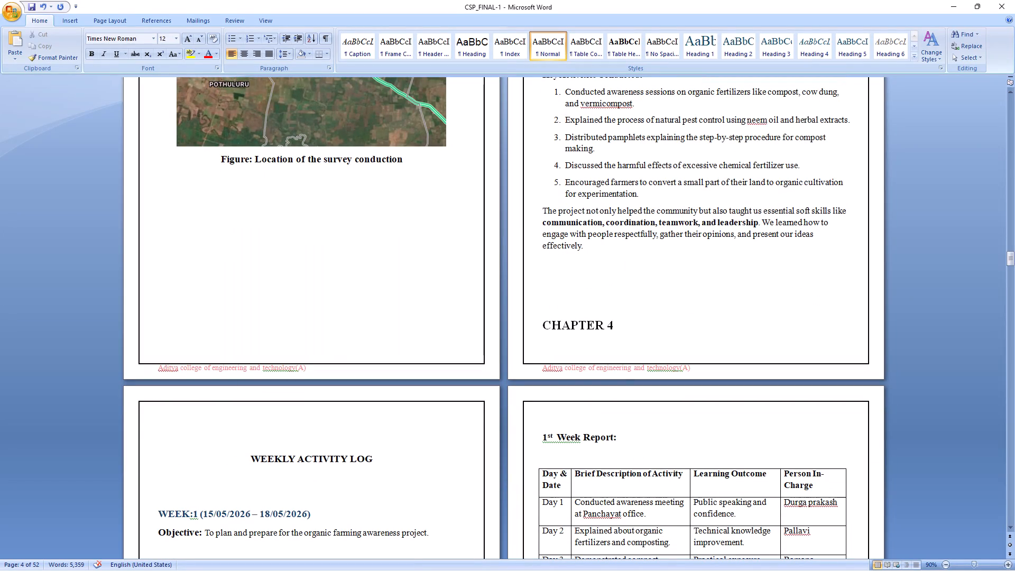
{"action": "left_click", "coordinate": [540, 324]}
{"action": "key", "text": "Return"}
{"action": "scroll", "coordinate": [778, 339], "scroll_direction": "up", "scroll_amount": 5}
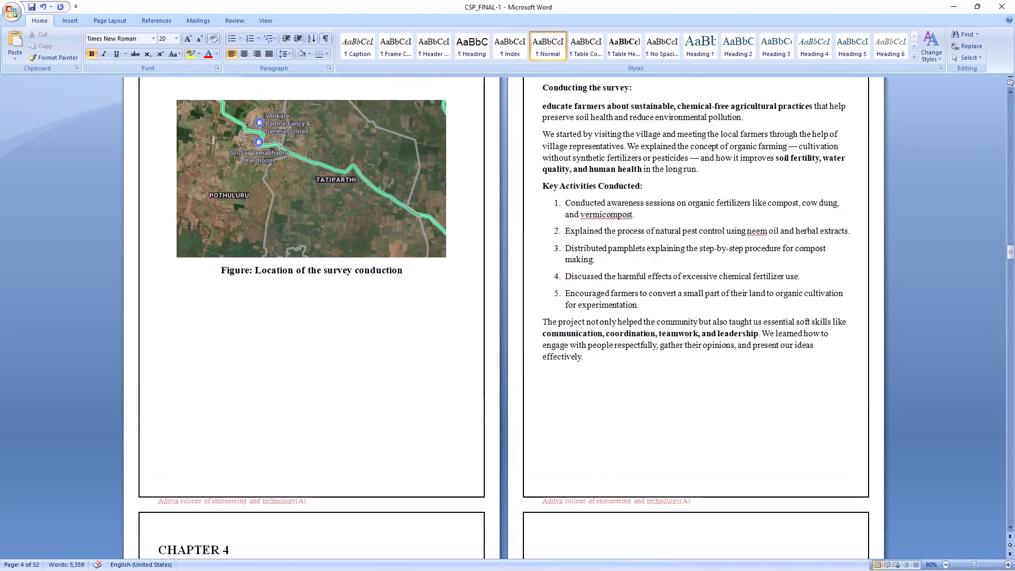
Center-align the CHAPTER 4 heading together with the WEEKLY ACTIVITY LOG title below it.
{"action": "scroll", "coordinate": [785, 336], "scroll_direction": "up", "scroll_amount": 7}
{"action": "scroll", "coordinate": [787, 335], "scroll_direction": "down", "scroll_amount": 19}
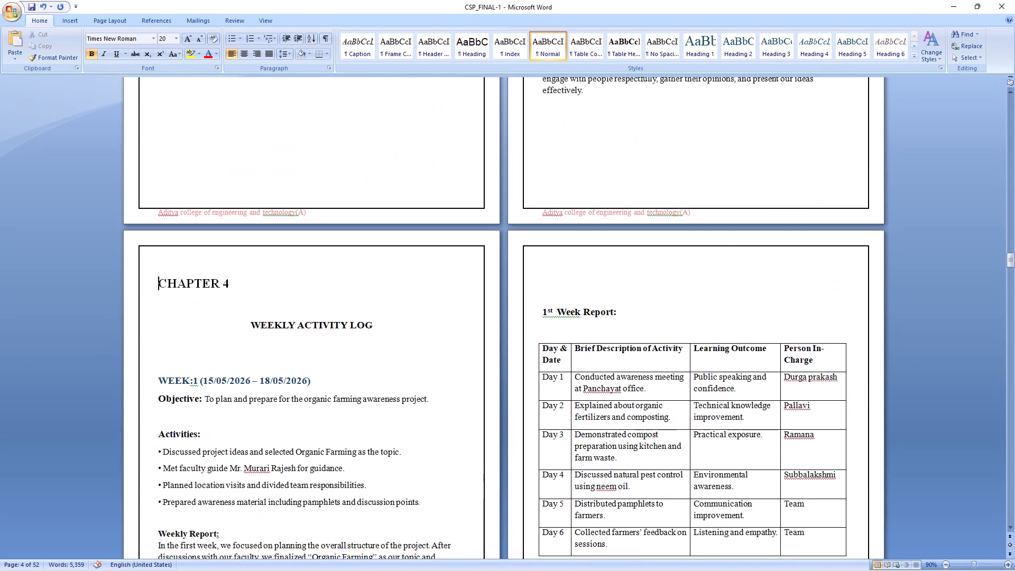
{"action": "left_click_drag", "start_coordinate": [153, 284], "coordinate": [406, 335]}
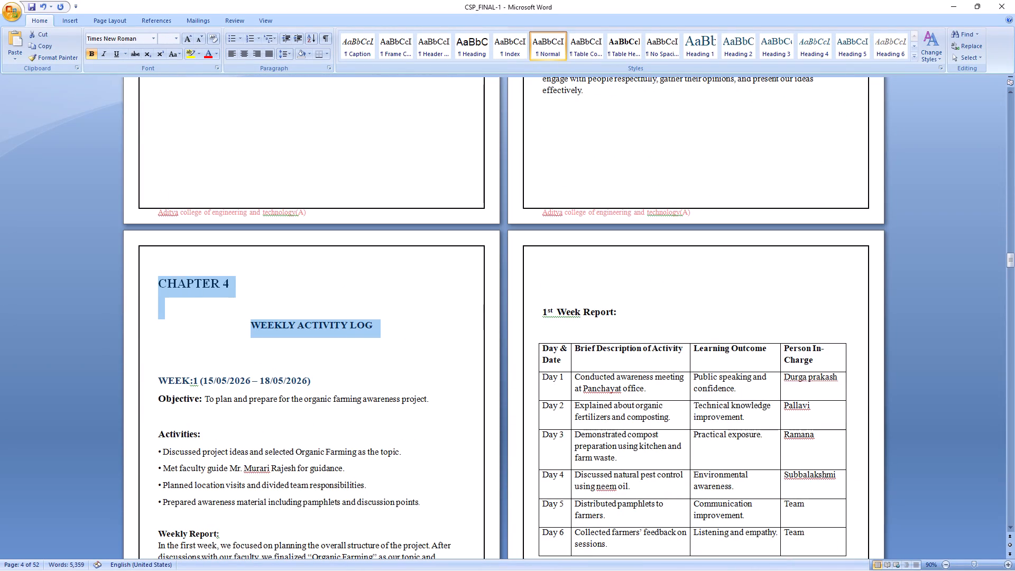
{"action": "left_click", "coordinate": [245, 56]}
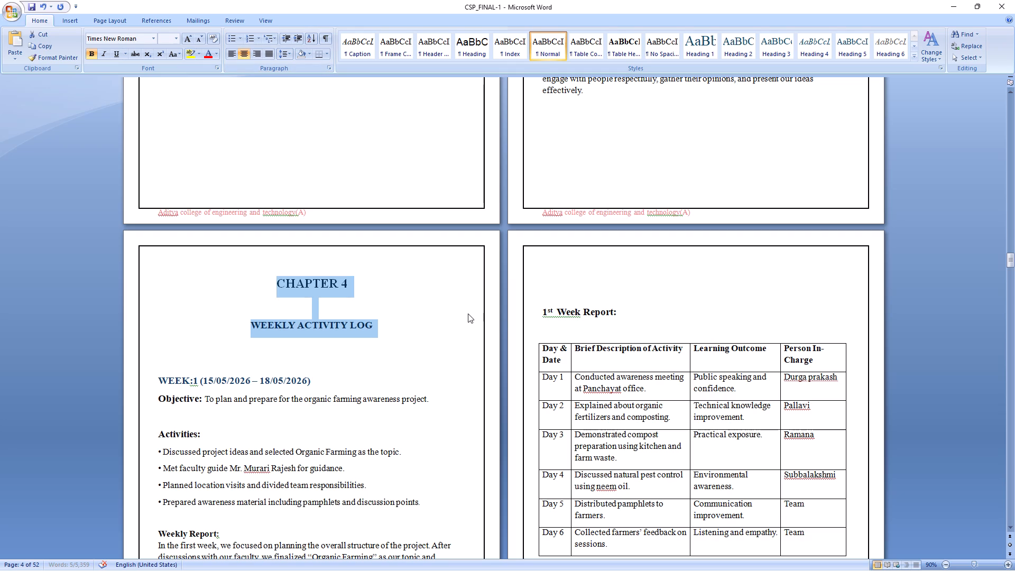
{"action": "left_click", "coordinate": [468, 314]}
{"action": "left_click", "coordinate": [48, 365]}
Tighten the Chapter 4 title block by deleting the blank line above and one blank line below WEEKLY ACTIVITY LOG.
{"action": "scroll", "coordinate": [541, 301], "scroll_direction": "up", "scroll_amount": 2}
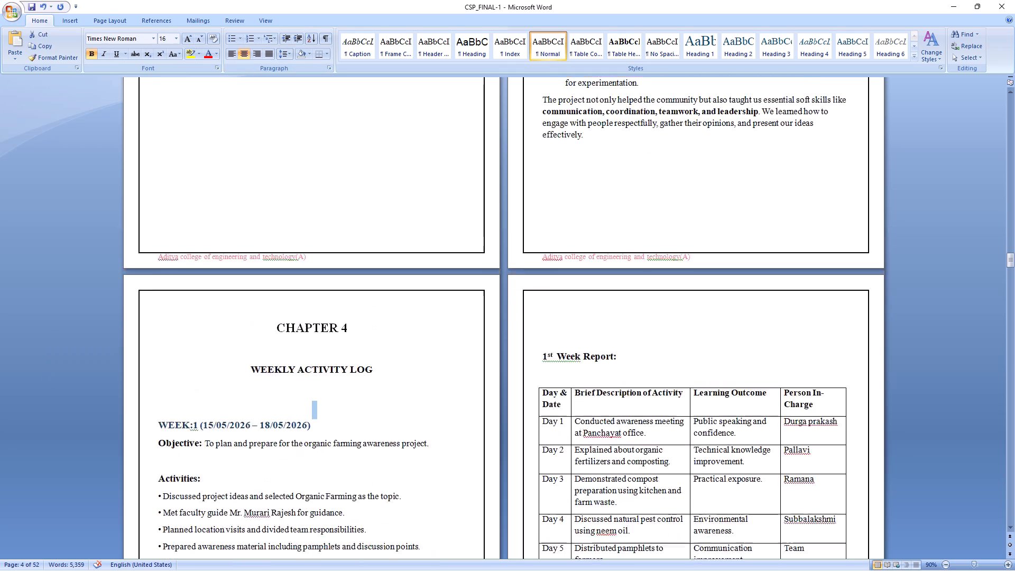
{"action": "scroll", "coordinate": [542, 300], "scroll_direction": "up", "scroll_amount": 18}
{"action": "scroll", "coordinate": [546, 298], "scroll_direction": "down", "scroll_amount": 16}
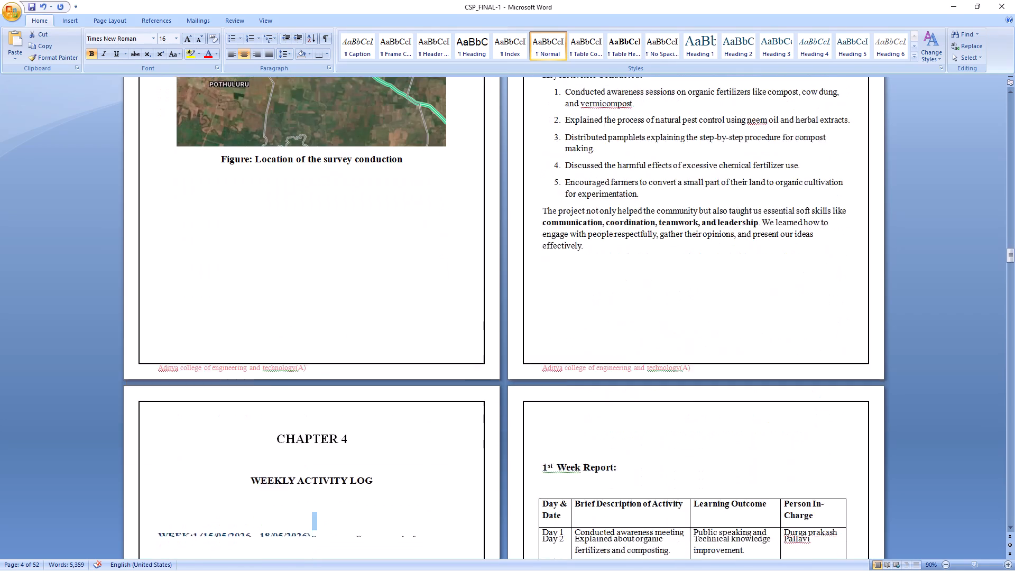
{"action": "scroll", "coordinate": [546, 298], "scroll_direction": "down", "scroll_amount": 2}
{"action": "left_click", "coordinate": [330, 353]}
{"action": "key", "text": "BackSpace"}
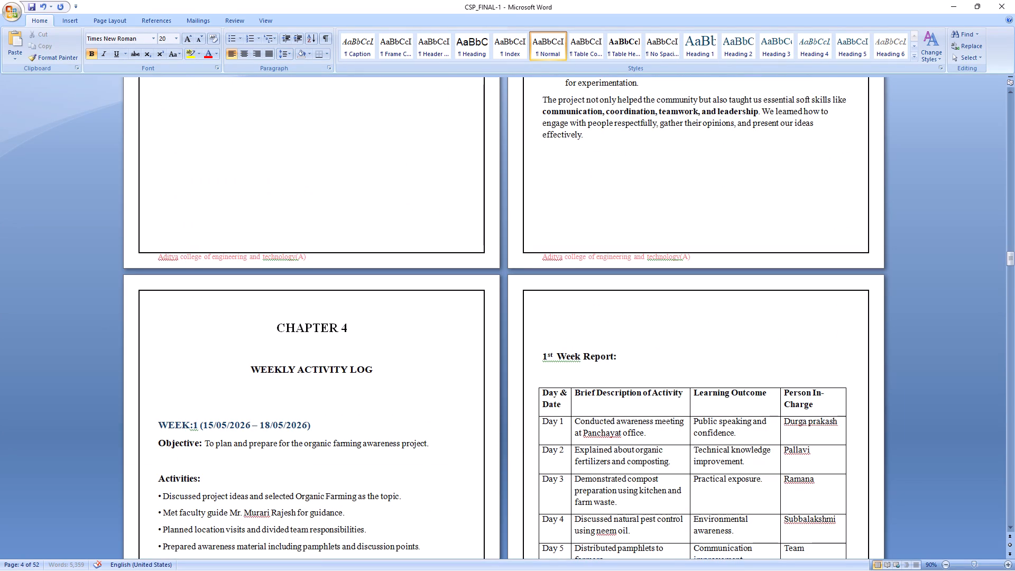
{"action": "key", "text": "BackSpace"}
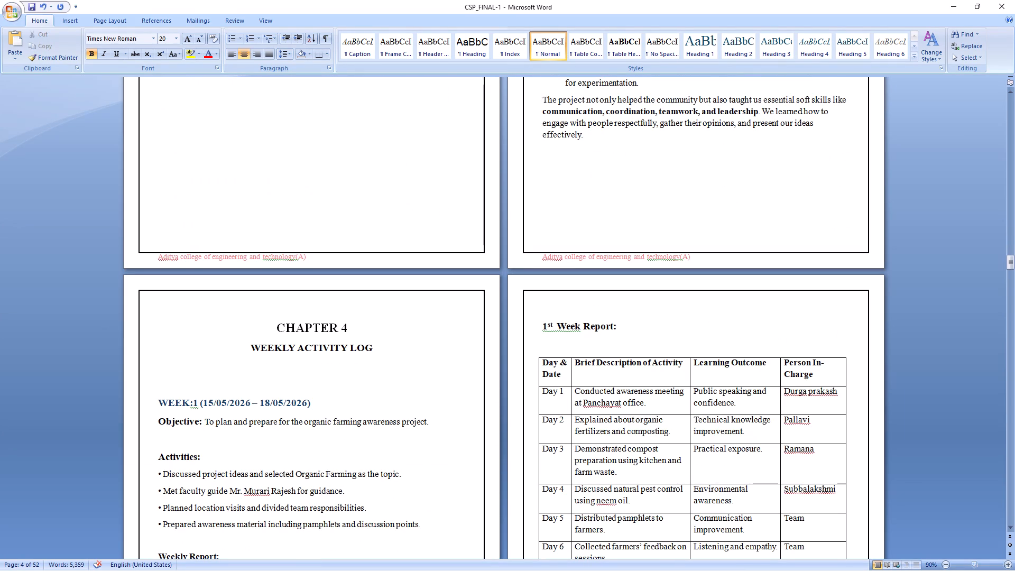
{"action": "left_click", "coordinate": [241, 372]}
{"action": "key", "text": "BackSpace"}
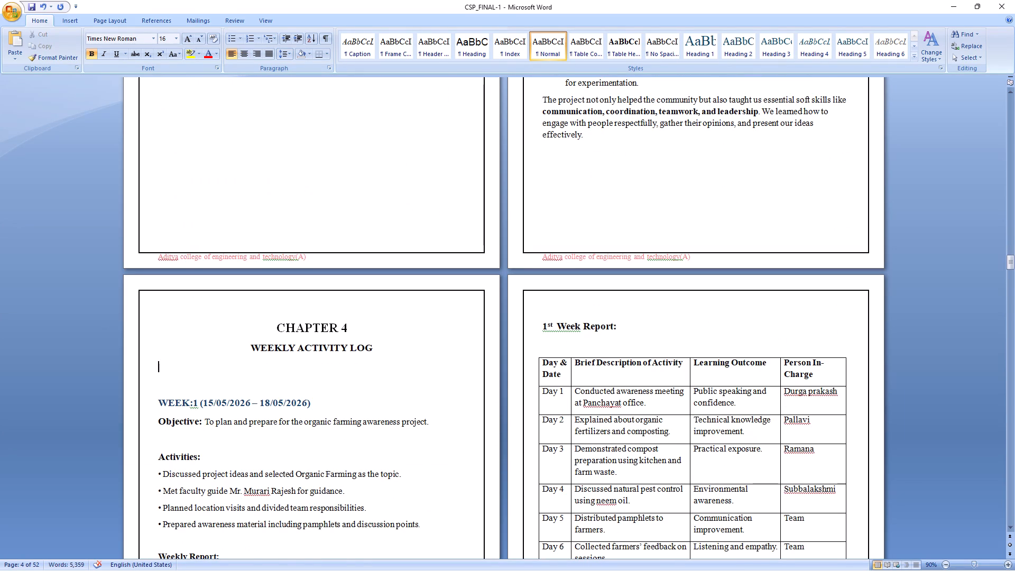
{"action": "key", "text": "BackSpace"}
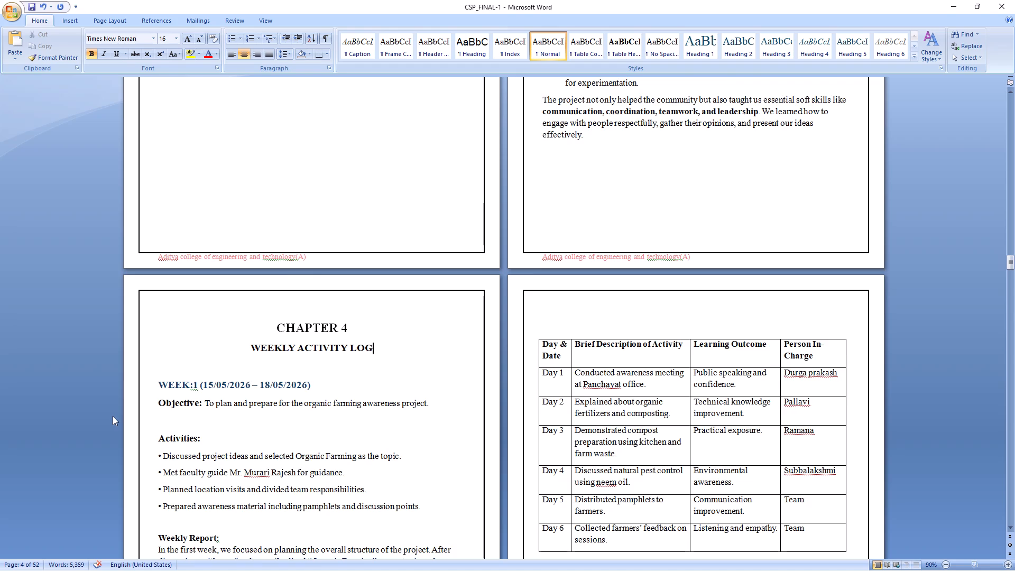
Push the 1st Week Report heading onto the following page with its table by inserting a blank line before it.
{"action": "scroll", "coordinate": [113, 416], "scroll_direction": "down", "scroll_amount": 12}
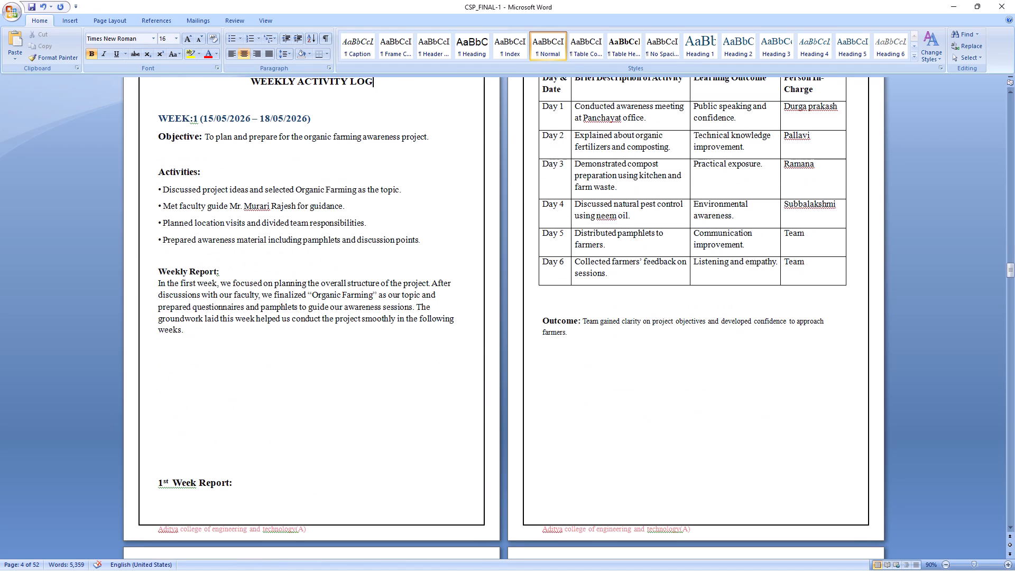
{"action": "left_click", "coordinate": [158, 485]}
{"action": "key", "text": "Return"}
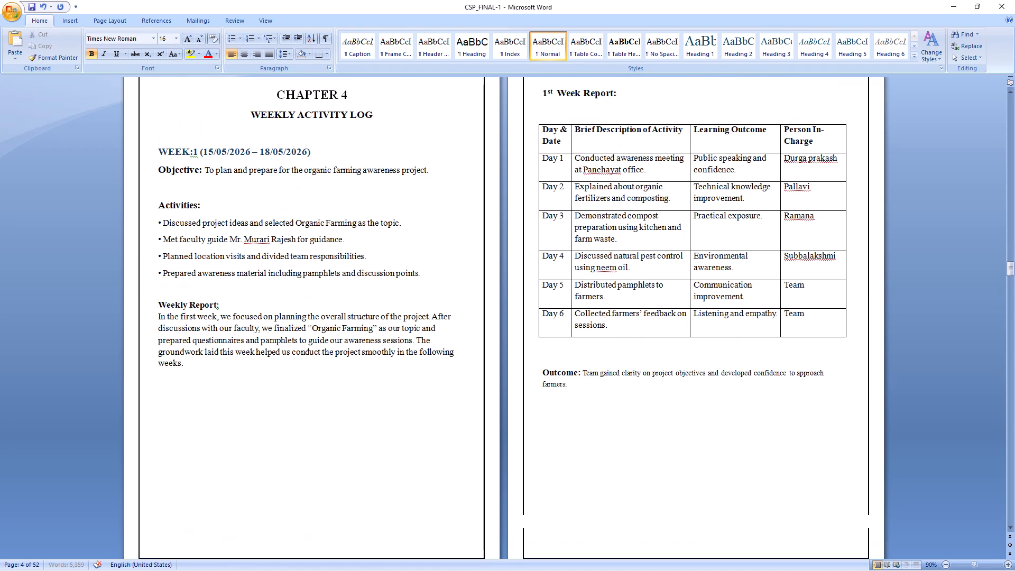
{"action": "scroll", "coordinate": [479, 417], "scroll_direction": "up", "scroll_amount": 2}
{"action": "scroll", "coordinate": [481, 417], "scroll_direction": "down", "scroll_amount": 5}
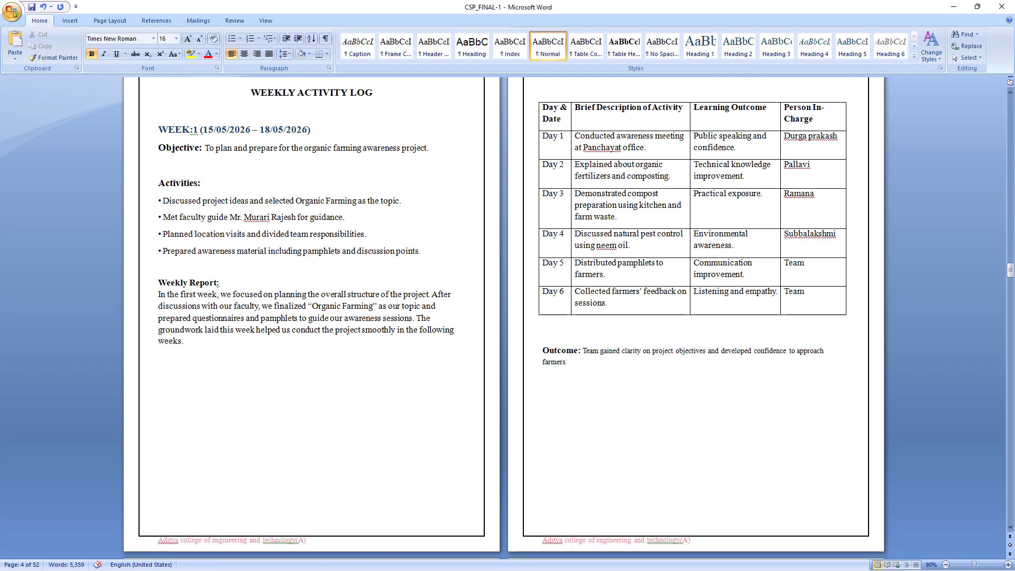
Push the 2nd week report heading onto the following page with its table by inserting a blank line before it.
{"action": "scroll", "coordinate": [481, 417], "scroll_direction": "down", "scroll_amount": 17}
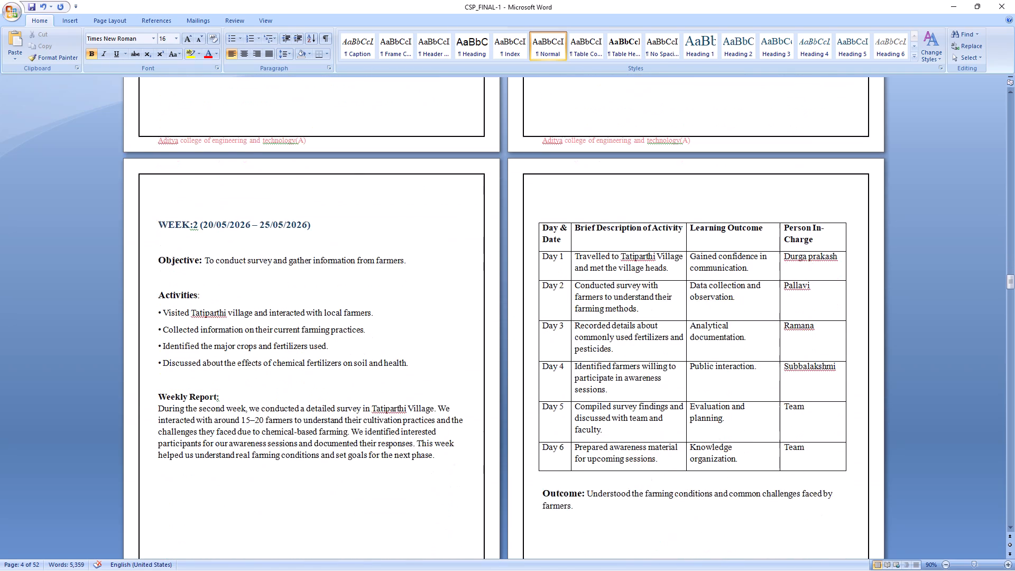
{"action": "scroll", "coordinate": [481, 416], "scroll_direction": "down", "scroll_amount": 5}
{"action": "left_click", "coordinate": [156, 491]}
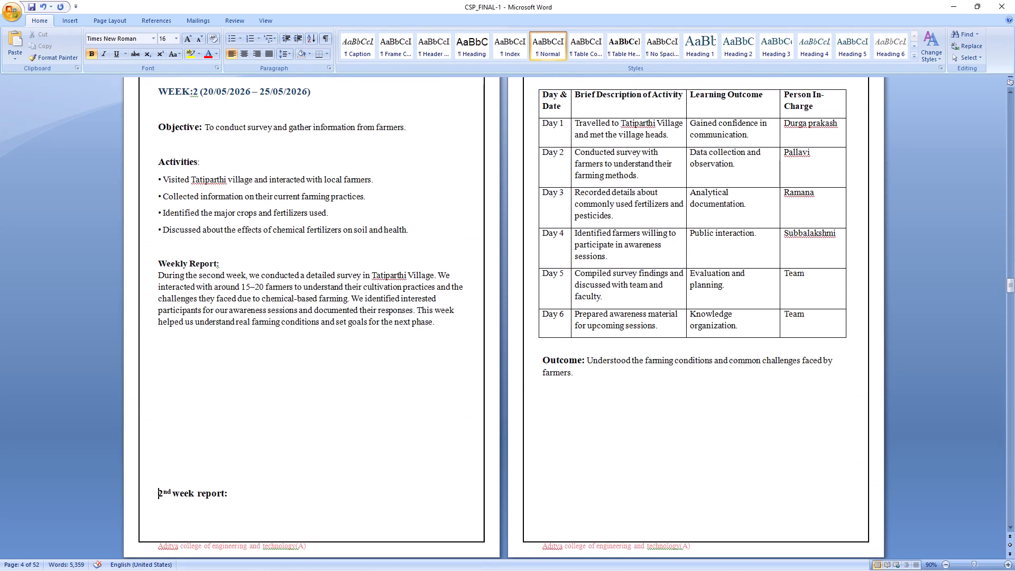
{"action": "key", "text": "Return"}
Review the WEEK 3, WEEK 4 and WEEK 5 pages for heading placement and surplus blank lines at the page tops.
{"action": "scroll", "coordinate": [335, 495], "scroll_direction": "down", "scroll_amount": 7}
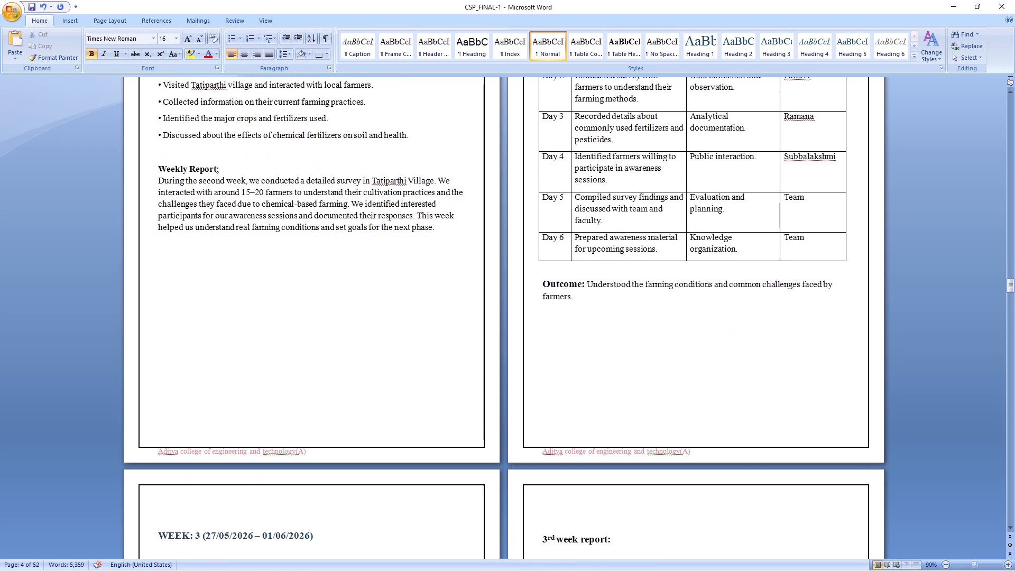
{"action": "scroll", "coordinate": [335, 495], "scroll_direction": "down", "scroll_amount": 11}
{"action": "scroll", "coordinate": [335, 494], "scroll_direction": "down", "scroll_amount": 12}
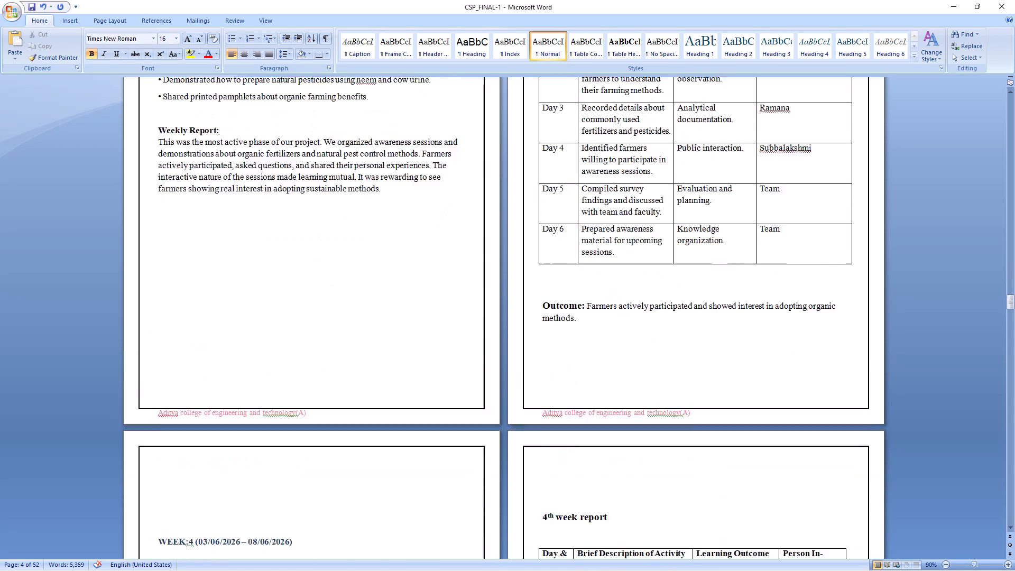
{"action": "scroll", "coordinate": [335, 494], "scroll_direction": "down", "scroll_amount": 15}
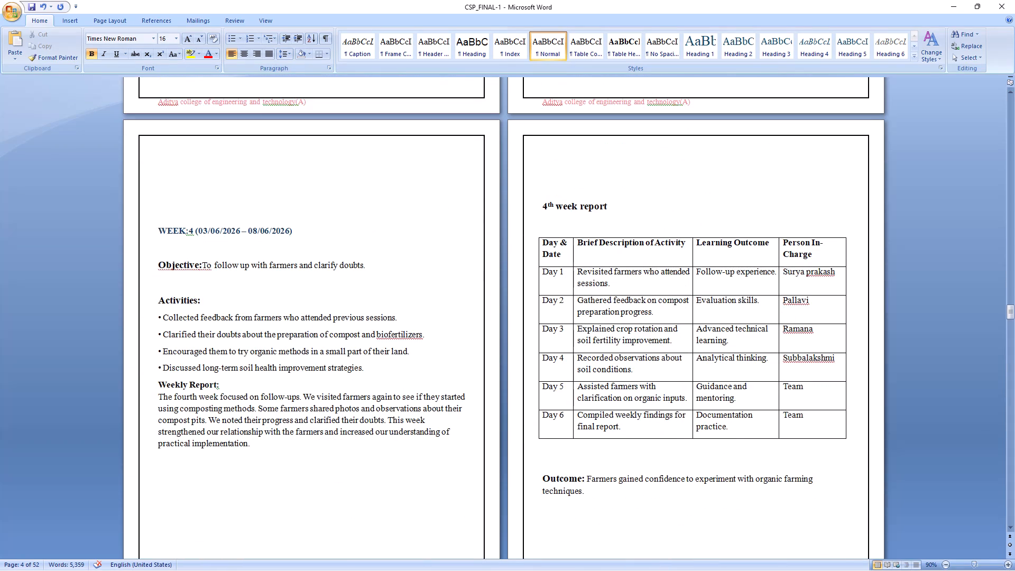
{"action": "scroll", "coordinate": [335, 493], "scroll_direction": "up", "scroll_amount": 5}
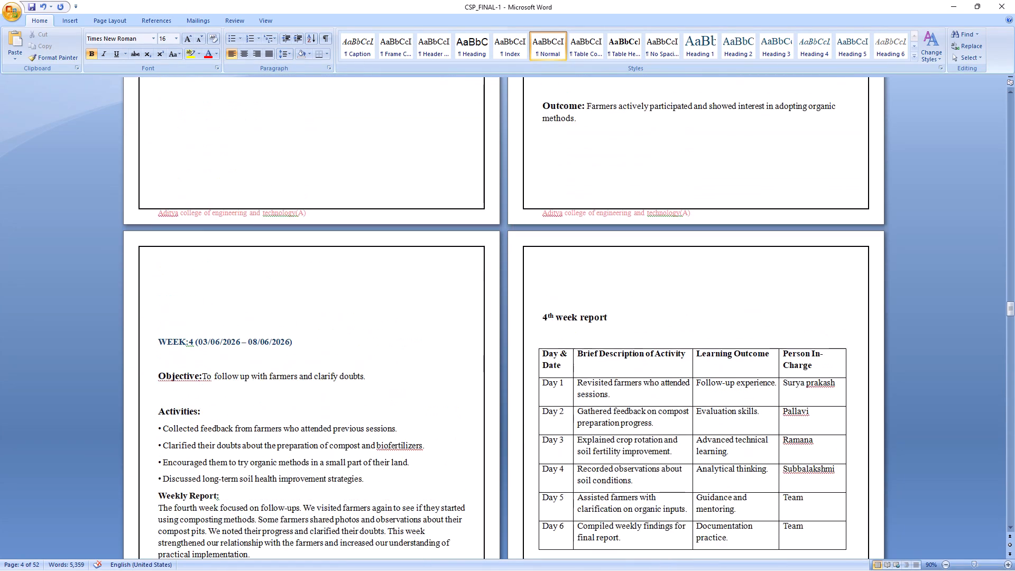
{"action": "scroll", "coordinate": [335, 492], "scroll_direction": "up", "scroll_amount": 19}
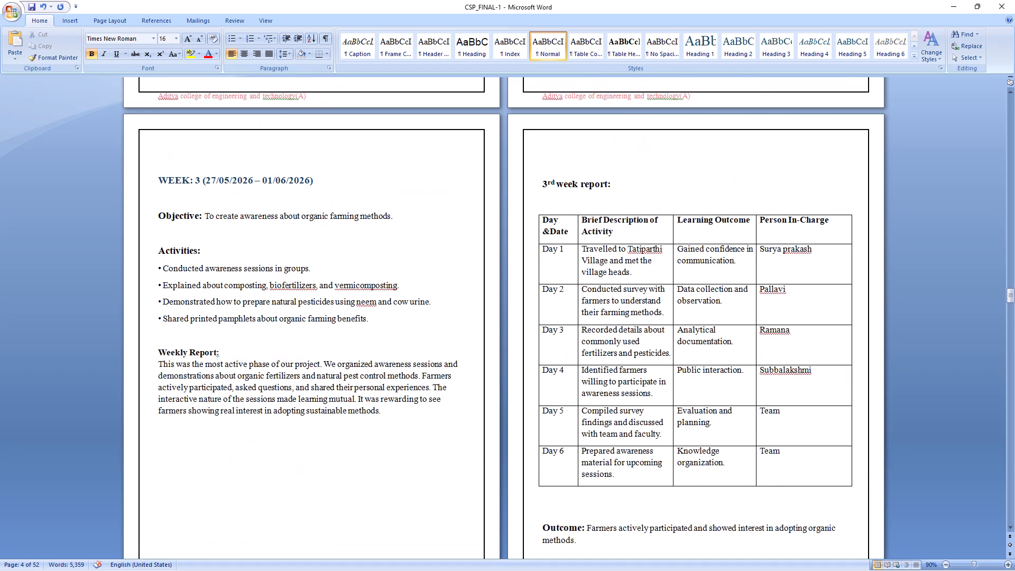
{"action": "scroll", "coordinate": [335, 492], "scroll_direction": "down", "scroll_amount": 16}
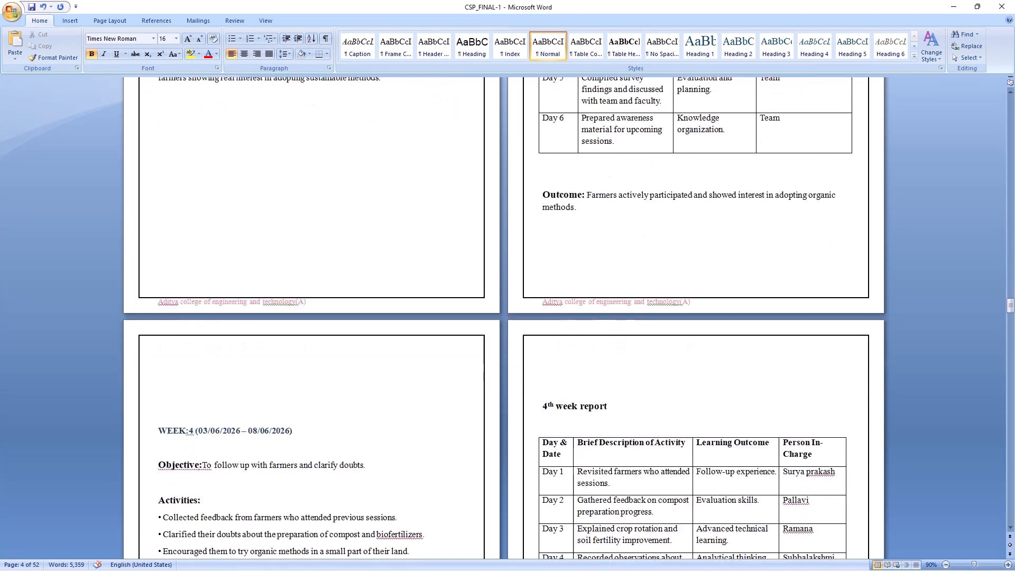
{"action": "scroll", "coordinate": [335, 492], "scroll_direction": "down", "scroll_amount": 8}
{"action": "scroll", "coordinate": [335, 492], "scroll_direction": "up", "scroll_amount": 1}
{"action": "scroll", "coordinate": [335, 492], "scroll_direction": "down", "scroll_amount": 16}
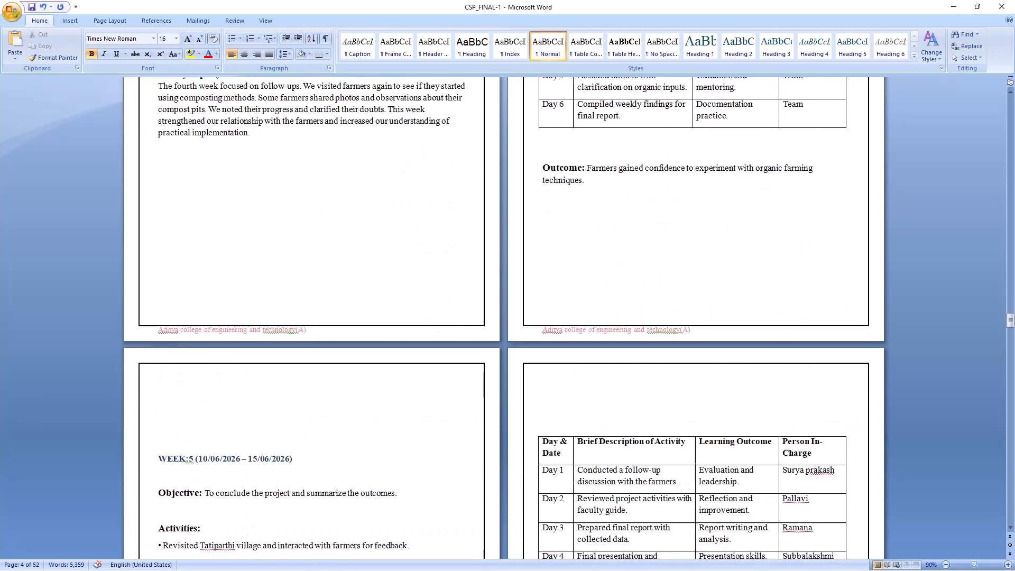
Delete the extra blank lines above the WEEK:5 heading so that it sits at the top of its page.
{"action": "scroll", "coordinate": [335, 492], "scroll_direction": "down", "scroll_amount": 7}
{"action": "scroll", "coordinate": [275, 426], "scroll_direction": "up", "scroll_amount": 3}
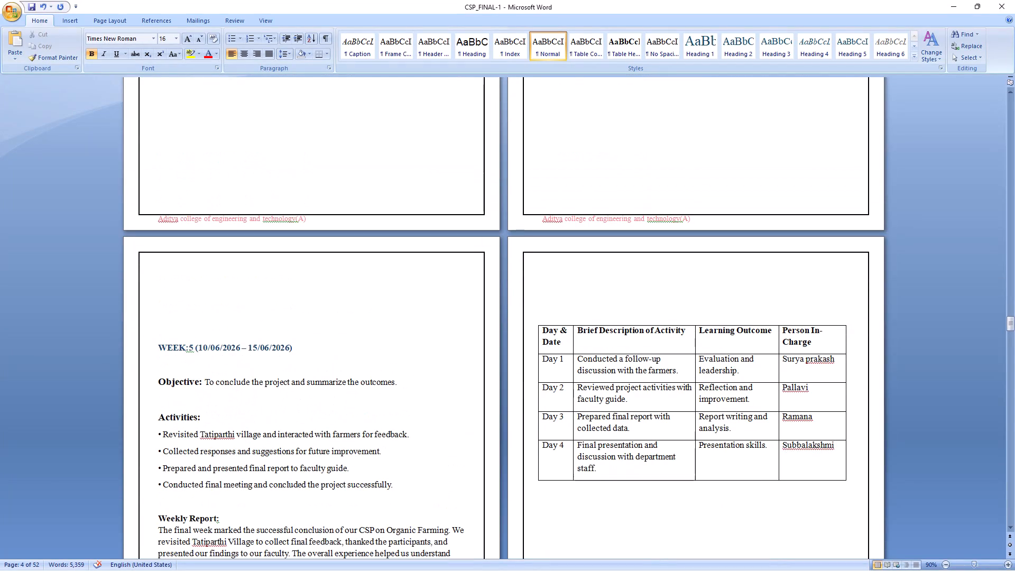
{"action": "left_click_drag", "start_coordinate": [201, 319], "coordinate": [169, 286]}
{"action": "key", "text": "BackSpace"}
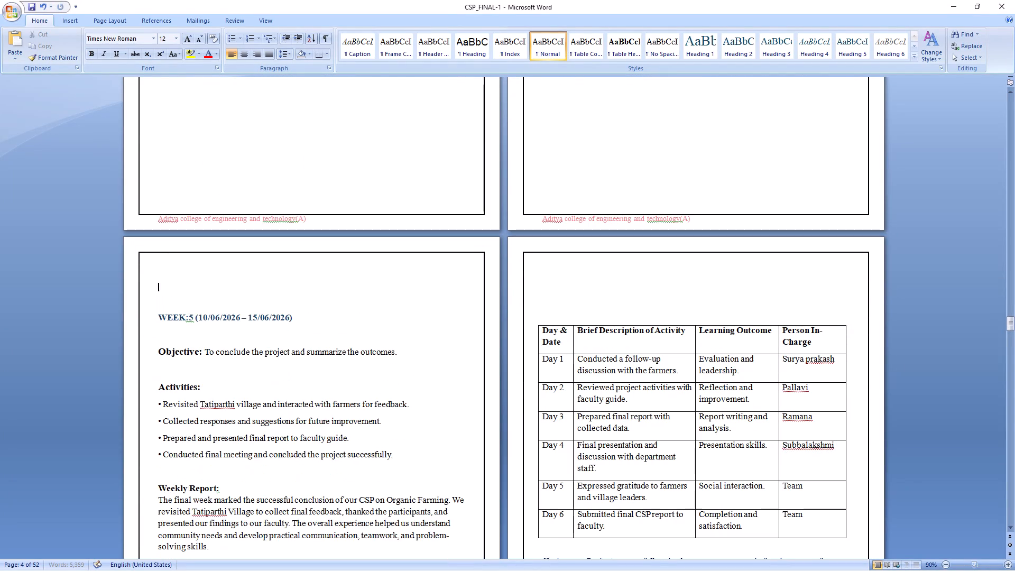
{"action": "key", "text": "BackSpace"}
Delete the blank lines above the WEEK:4 heading so that it sits at the top of its page.
{"action": "scroll", "coordinate": [427, 455], "scroll_direction": "up", "scroll_amount": 5}
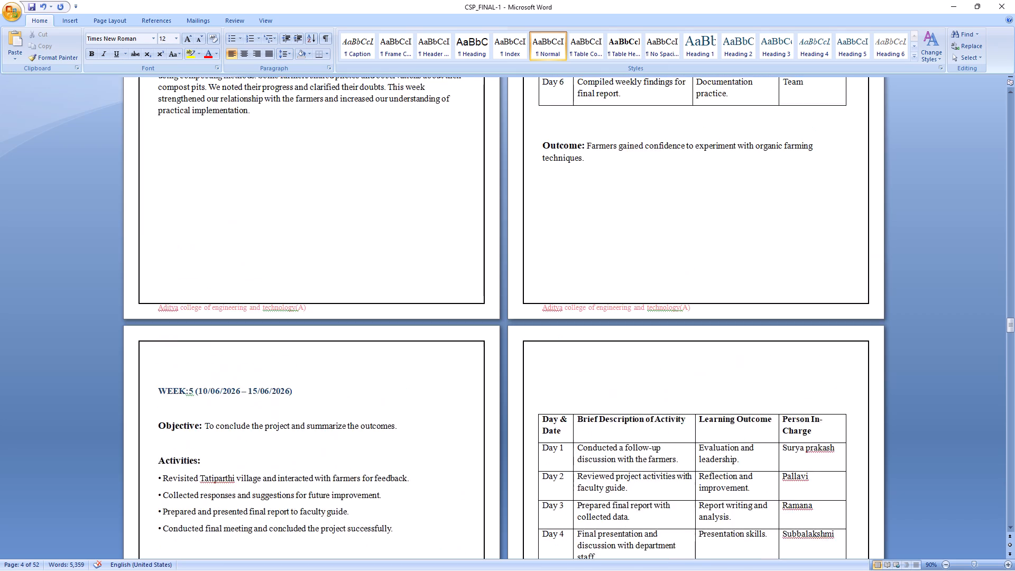
{"action": "scroll", "coordinate": [427, 451], "scroll_direction": "up", "scroll_amount": 19}
{"action": "left_click_drag", "start_coordinate": [197, 302], "coordinate": [190, 287]}
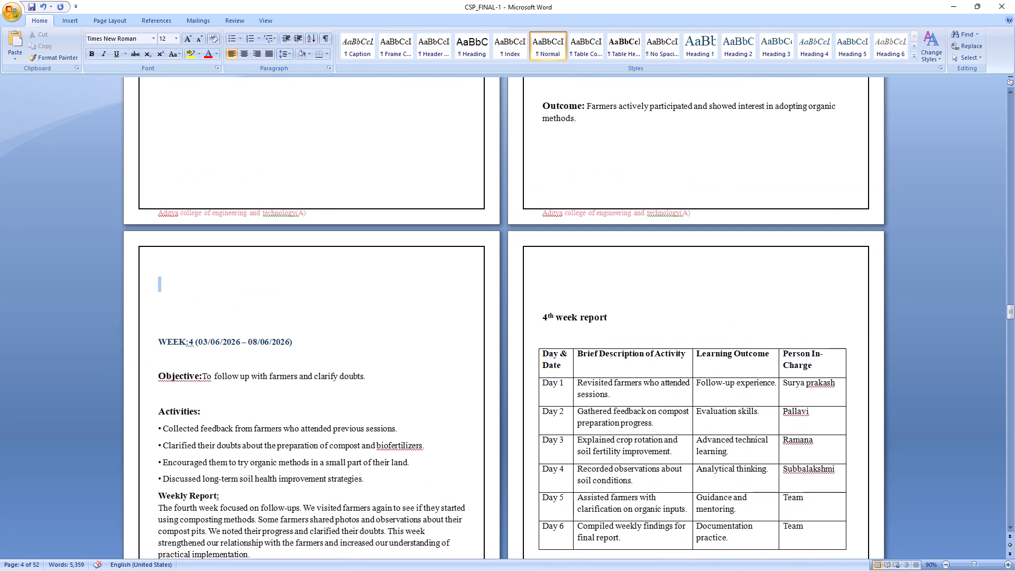
{"action": "left_click_drag", "start_coordinate": [190, 287], "coordinate": [179, 236]}
{"action": "key", "text": "BackSpace"}
{"action": "key", "text": "BackSpace"}
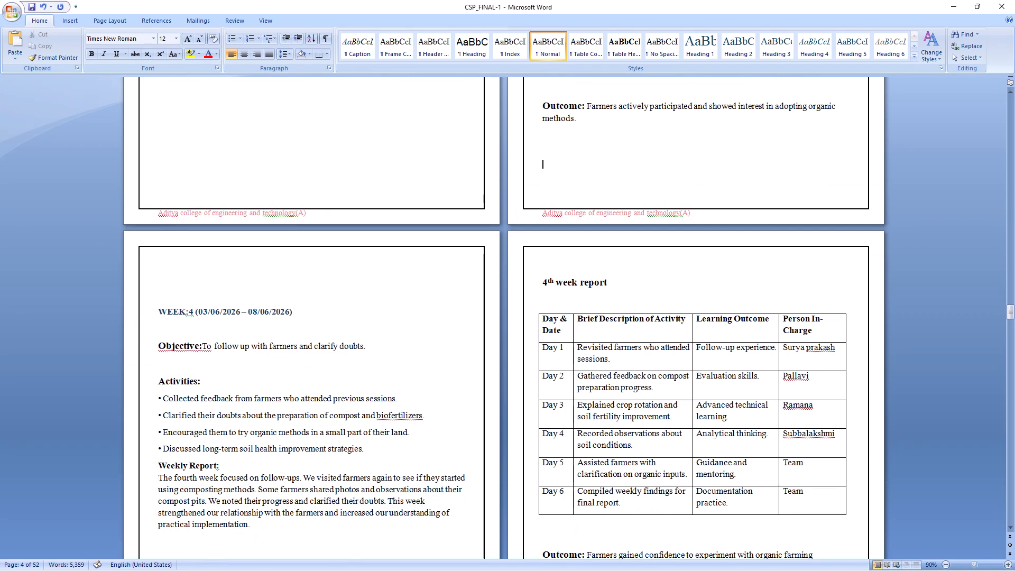
{"action": "left_click", "coordinate": [168, 288]}
{"action": "key", "text": "BackSpace"}
{"action": "left_click", "coordinate": [171, 273]}
{"action": "key", "text": "BackSpace"}
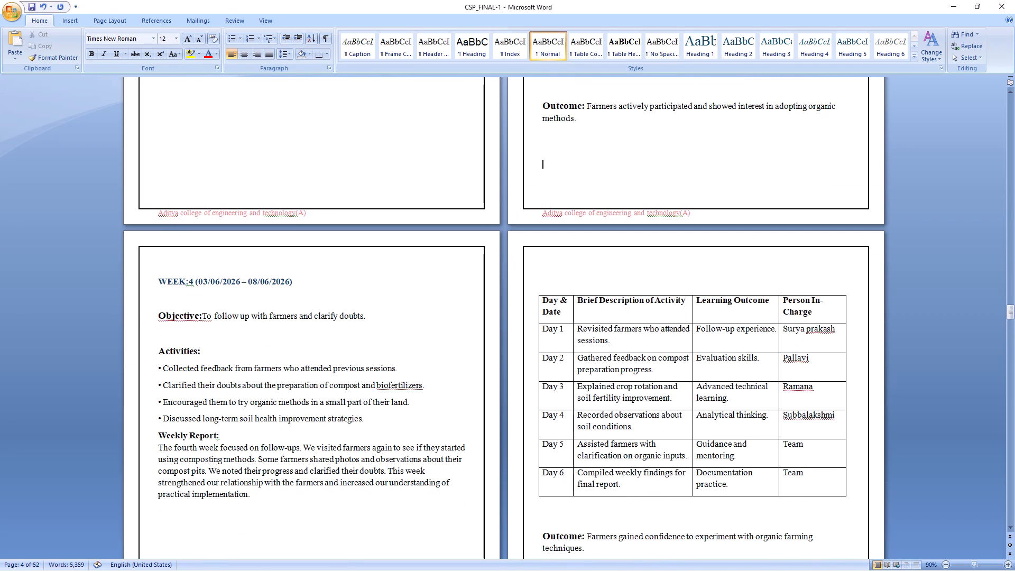
Delete the blank lines above the WEEK: 3 heading and put one back to start the heading on its own page.
{"action": "scroll", "coordinate": [370, 273], "scroll_direction": "up", "scroll_amount": 16}
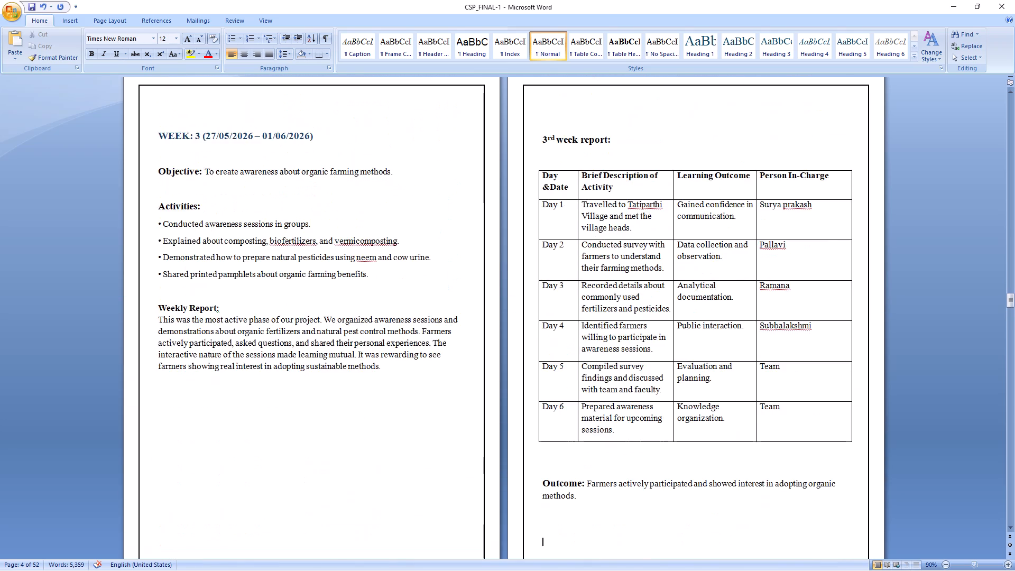
{"action": "scroll", "coordinate": [375, 268], "scroll_direction": "up", "scroll_amount": 10}
{"action": "left_click", "coordinate": [220, 317]}
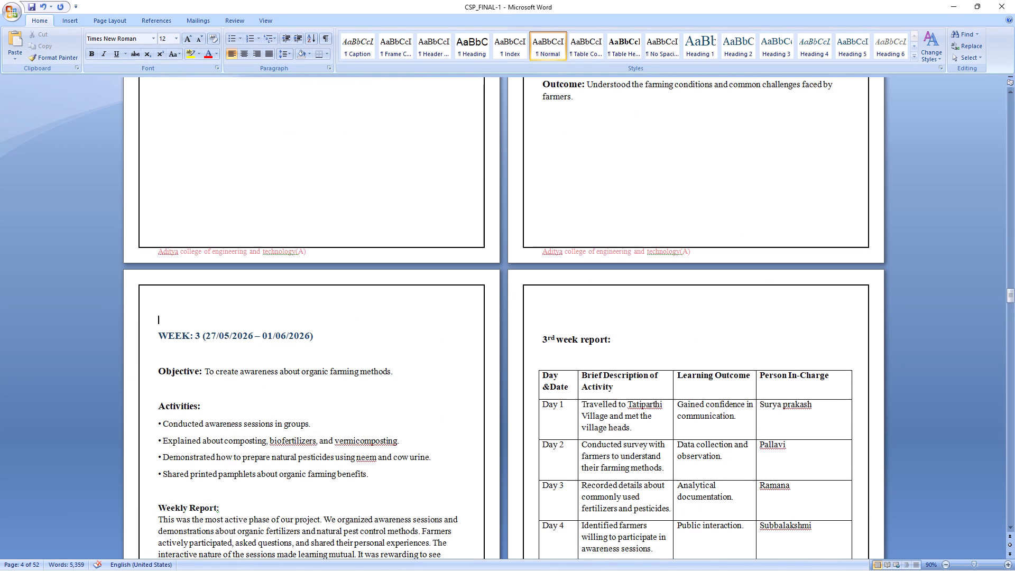
{"action": "key", "text": "BackSpace"}
{"action": "key", "text": "BackSpace"}
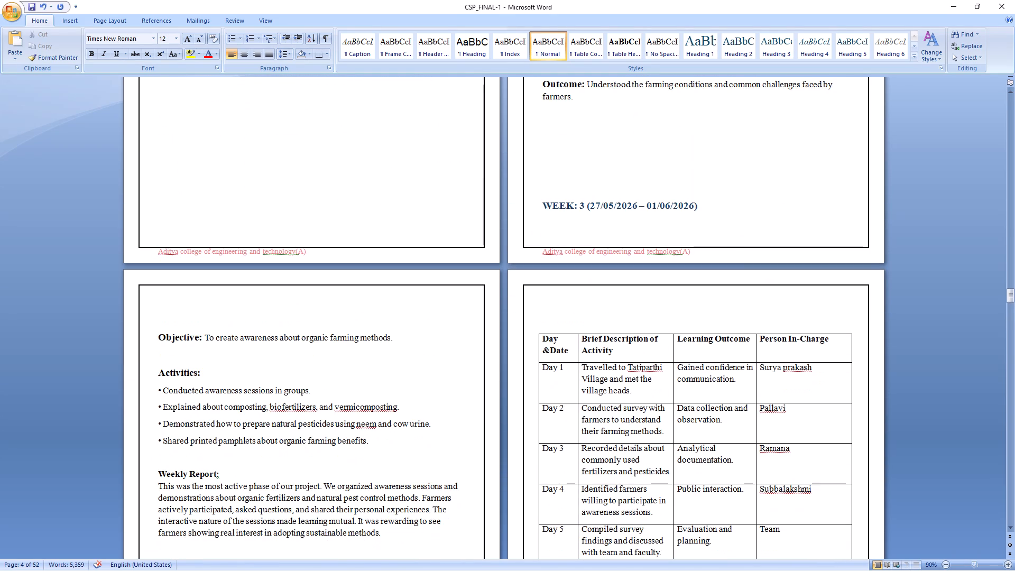
{"action": "key", "text": "Return"}
Delete the blank line above the WEEK:2 heading so that it sits at the top of its page.
{"action": "scroll", "coordinate": [213, 311], "scroll_direction": "up", "scroll_amount": 19}
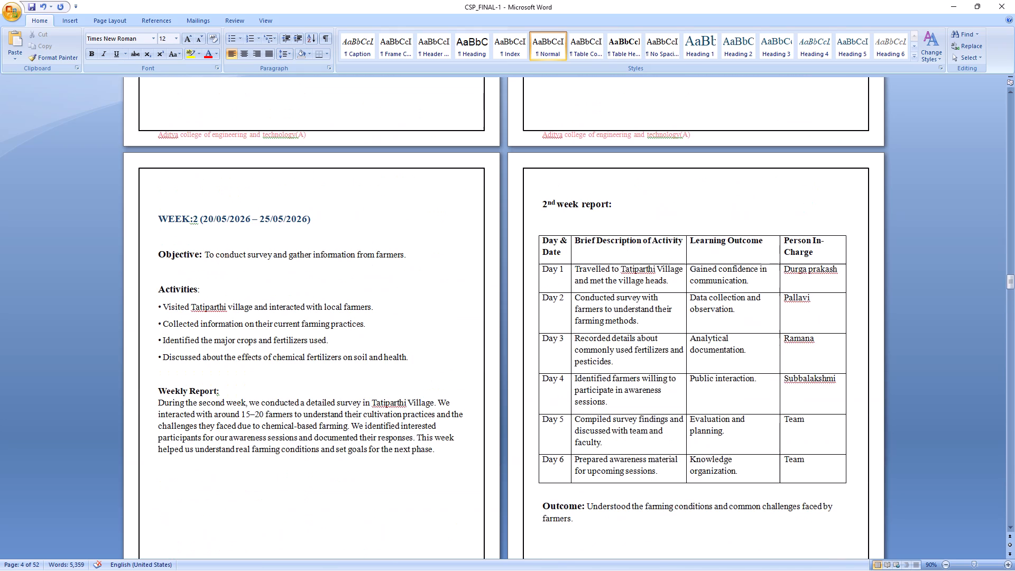
{"action": "left_click", "coordinate": [177, 186]}
{"action": "key", "text": "BackSpace"}
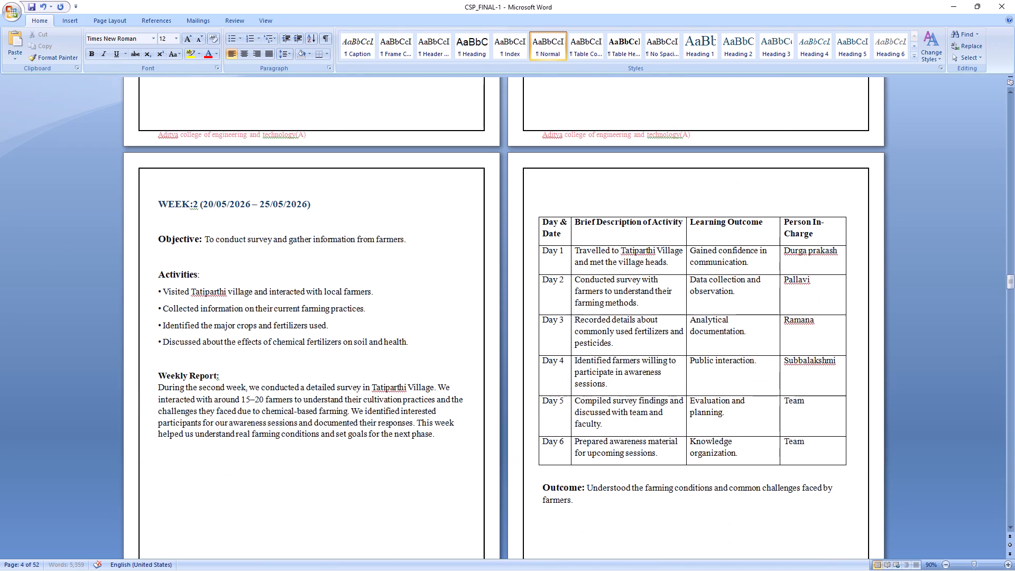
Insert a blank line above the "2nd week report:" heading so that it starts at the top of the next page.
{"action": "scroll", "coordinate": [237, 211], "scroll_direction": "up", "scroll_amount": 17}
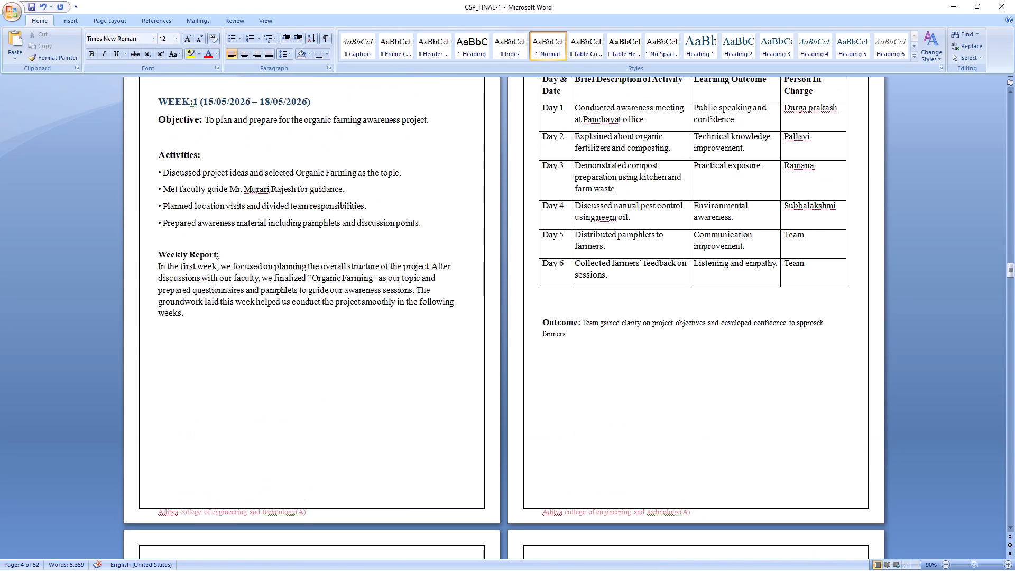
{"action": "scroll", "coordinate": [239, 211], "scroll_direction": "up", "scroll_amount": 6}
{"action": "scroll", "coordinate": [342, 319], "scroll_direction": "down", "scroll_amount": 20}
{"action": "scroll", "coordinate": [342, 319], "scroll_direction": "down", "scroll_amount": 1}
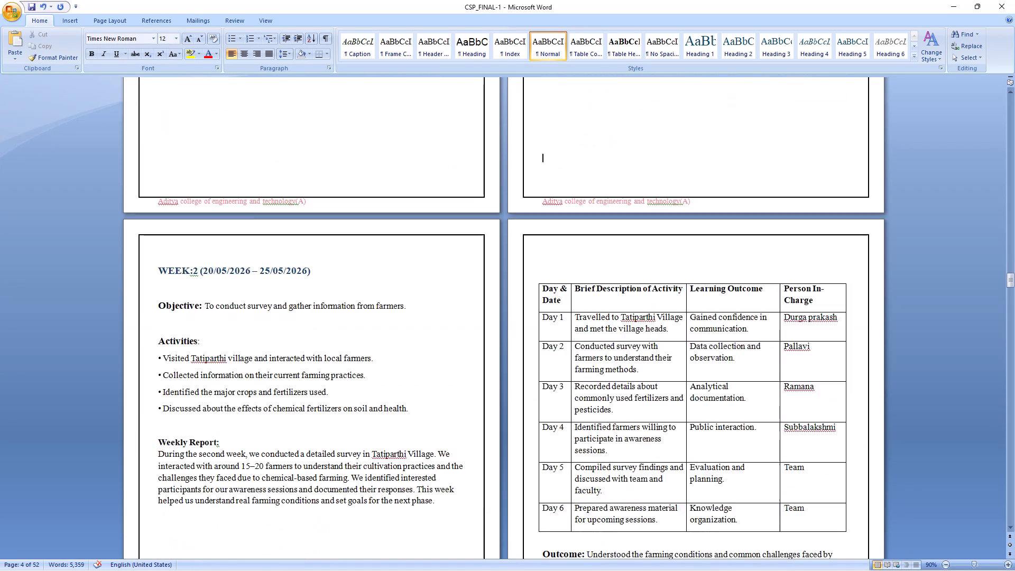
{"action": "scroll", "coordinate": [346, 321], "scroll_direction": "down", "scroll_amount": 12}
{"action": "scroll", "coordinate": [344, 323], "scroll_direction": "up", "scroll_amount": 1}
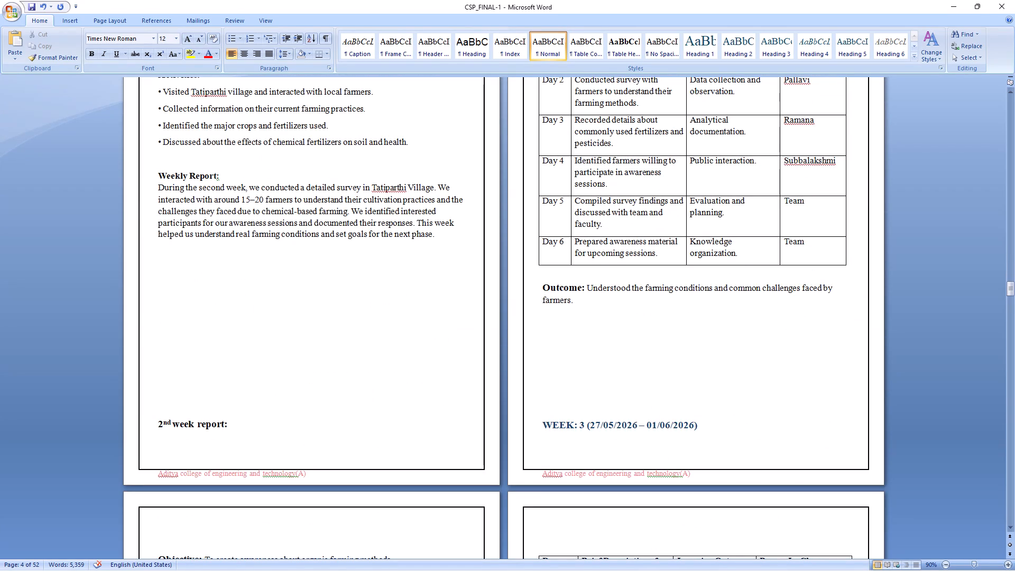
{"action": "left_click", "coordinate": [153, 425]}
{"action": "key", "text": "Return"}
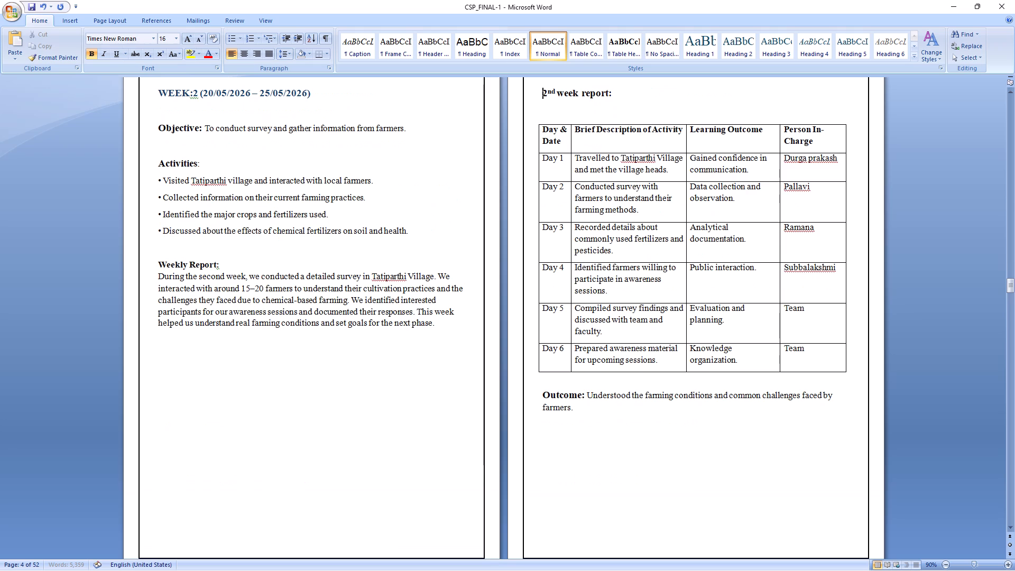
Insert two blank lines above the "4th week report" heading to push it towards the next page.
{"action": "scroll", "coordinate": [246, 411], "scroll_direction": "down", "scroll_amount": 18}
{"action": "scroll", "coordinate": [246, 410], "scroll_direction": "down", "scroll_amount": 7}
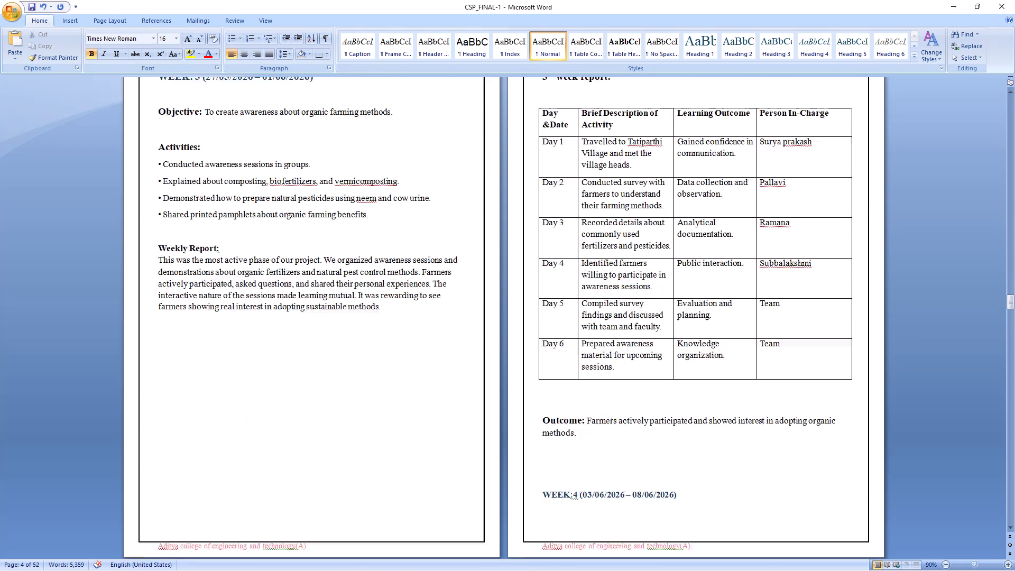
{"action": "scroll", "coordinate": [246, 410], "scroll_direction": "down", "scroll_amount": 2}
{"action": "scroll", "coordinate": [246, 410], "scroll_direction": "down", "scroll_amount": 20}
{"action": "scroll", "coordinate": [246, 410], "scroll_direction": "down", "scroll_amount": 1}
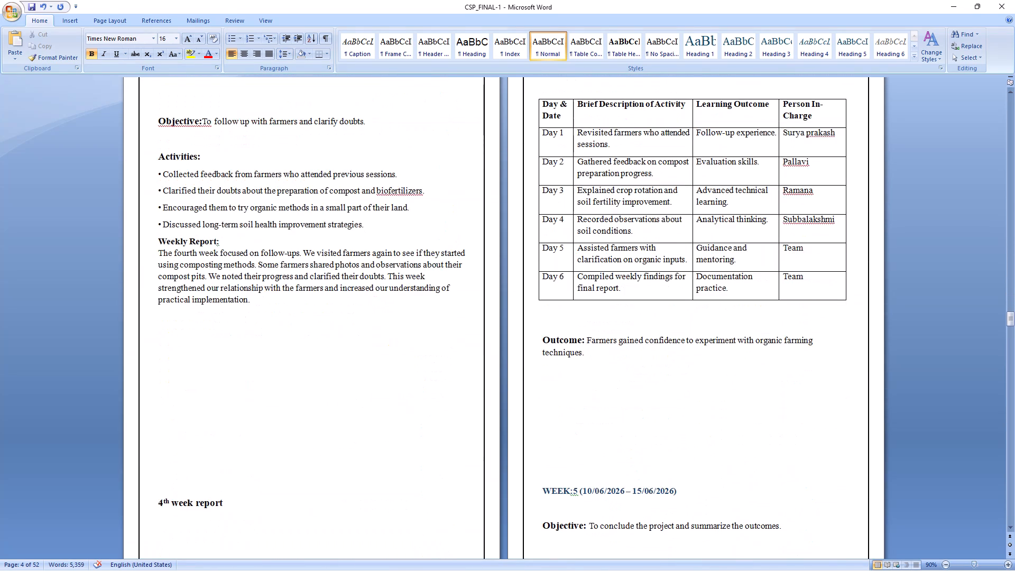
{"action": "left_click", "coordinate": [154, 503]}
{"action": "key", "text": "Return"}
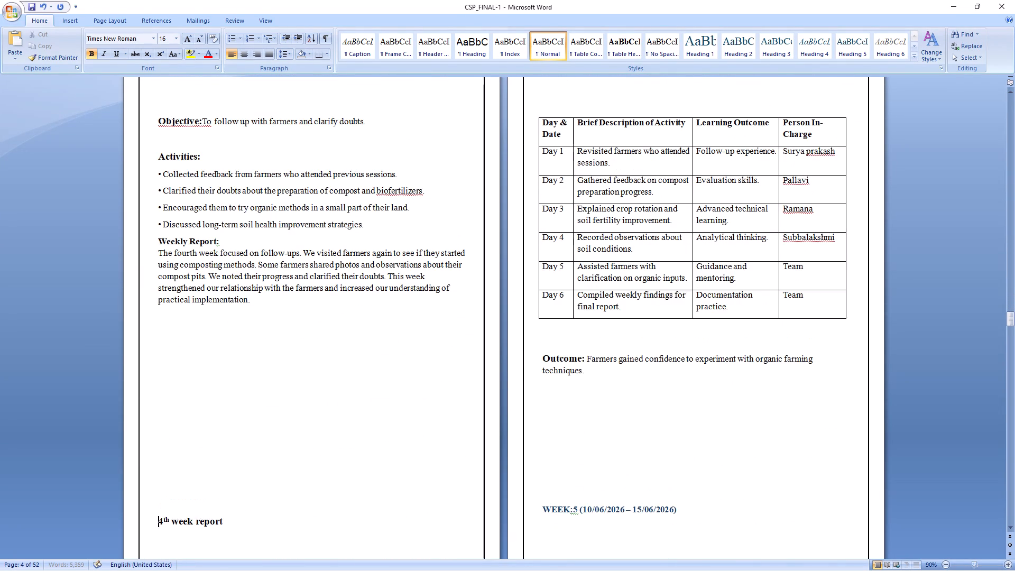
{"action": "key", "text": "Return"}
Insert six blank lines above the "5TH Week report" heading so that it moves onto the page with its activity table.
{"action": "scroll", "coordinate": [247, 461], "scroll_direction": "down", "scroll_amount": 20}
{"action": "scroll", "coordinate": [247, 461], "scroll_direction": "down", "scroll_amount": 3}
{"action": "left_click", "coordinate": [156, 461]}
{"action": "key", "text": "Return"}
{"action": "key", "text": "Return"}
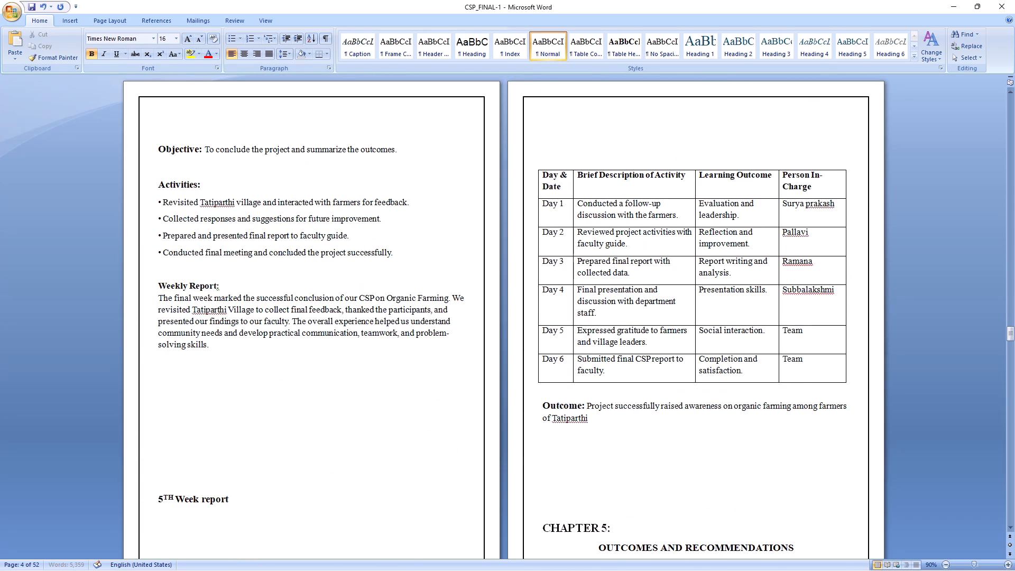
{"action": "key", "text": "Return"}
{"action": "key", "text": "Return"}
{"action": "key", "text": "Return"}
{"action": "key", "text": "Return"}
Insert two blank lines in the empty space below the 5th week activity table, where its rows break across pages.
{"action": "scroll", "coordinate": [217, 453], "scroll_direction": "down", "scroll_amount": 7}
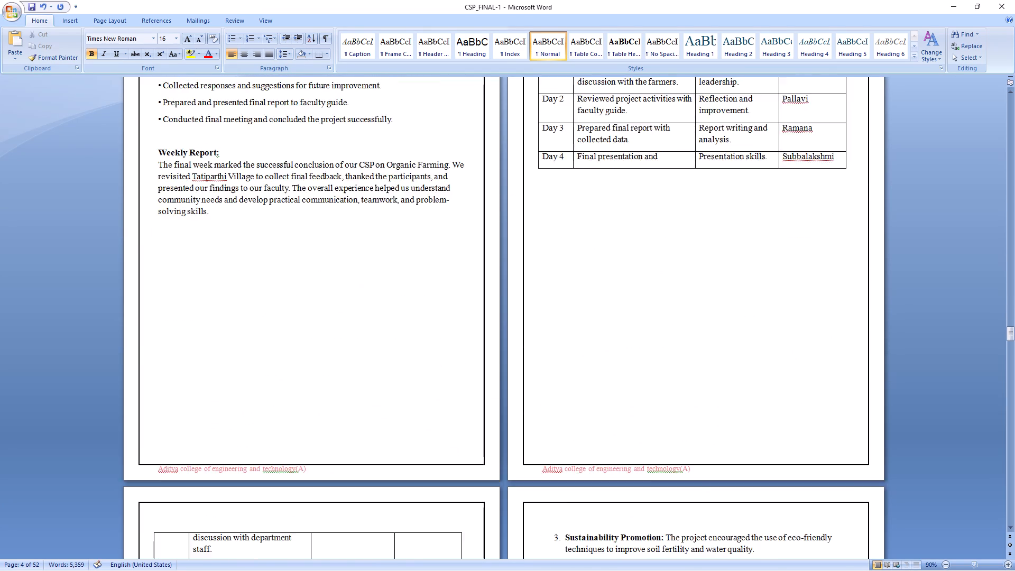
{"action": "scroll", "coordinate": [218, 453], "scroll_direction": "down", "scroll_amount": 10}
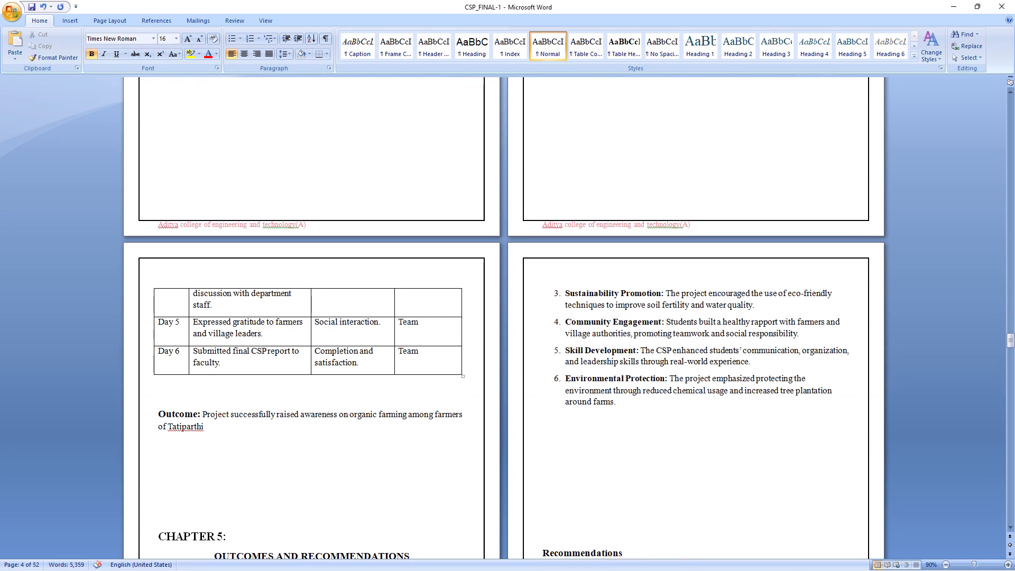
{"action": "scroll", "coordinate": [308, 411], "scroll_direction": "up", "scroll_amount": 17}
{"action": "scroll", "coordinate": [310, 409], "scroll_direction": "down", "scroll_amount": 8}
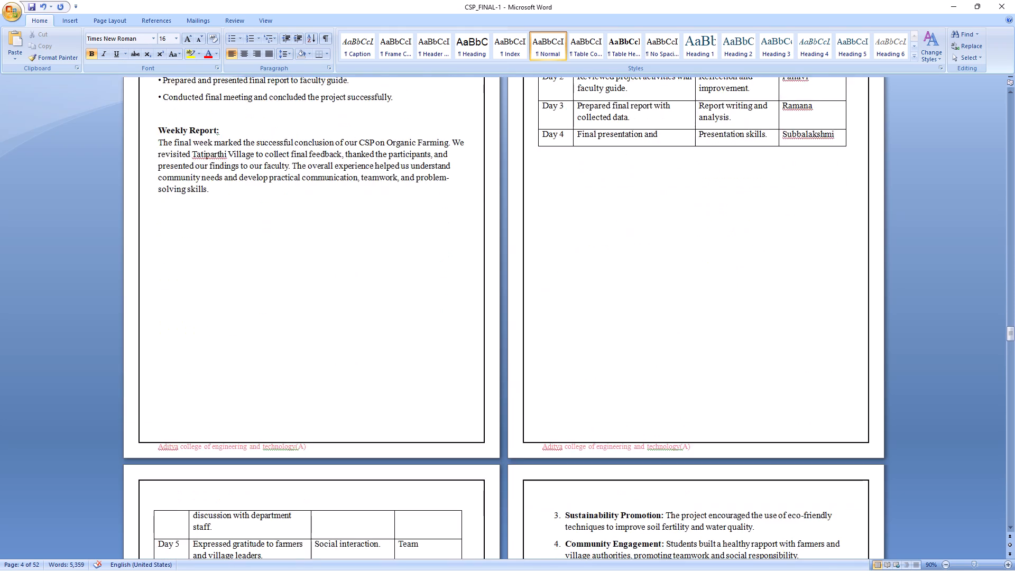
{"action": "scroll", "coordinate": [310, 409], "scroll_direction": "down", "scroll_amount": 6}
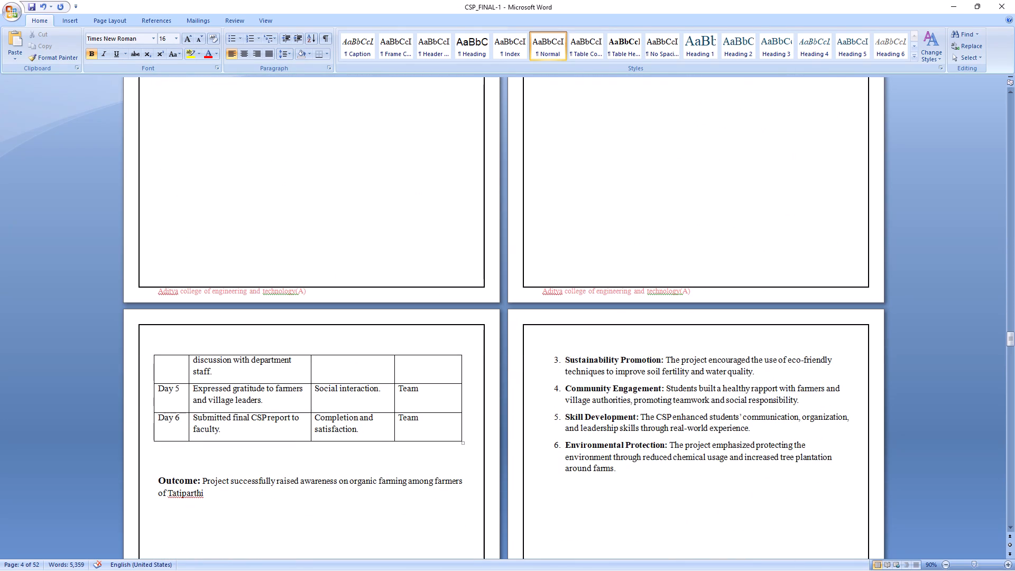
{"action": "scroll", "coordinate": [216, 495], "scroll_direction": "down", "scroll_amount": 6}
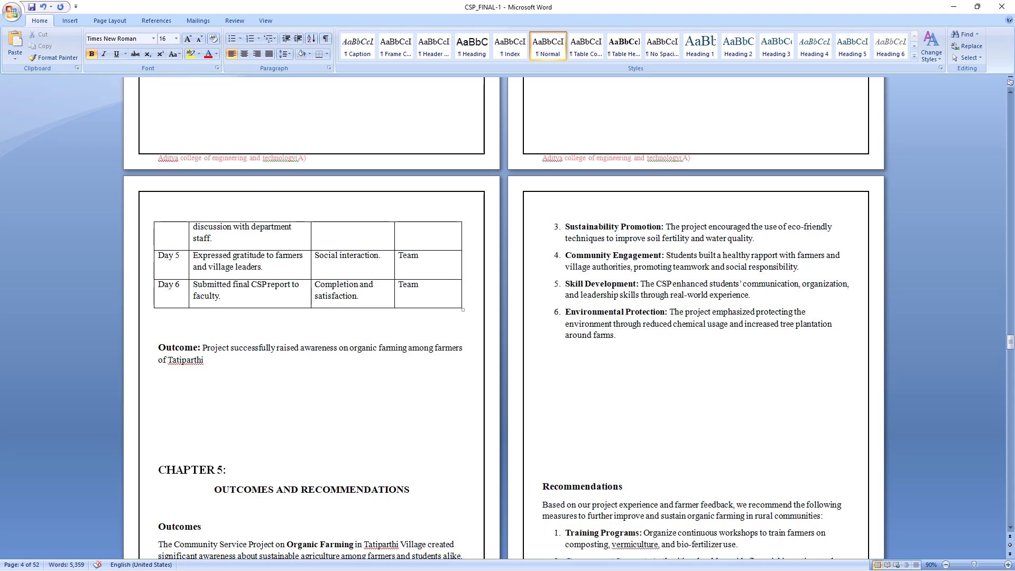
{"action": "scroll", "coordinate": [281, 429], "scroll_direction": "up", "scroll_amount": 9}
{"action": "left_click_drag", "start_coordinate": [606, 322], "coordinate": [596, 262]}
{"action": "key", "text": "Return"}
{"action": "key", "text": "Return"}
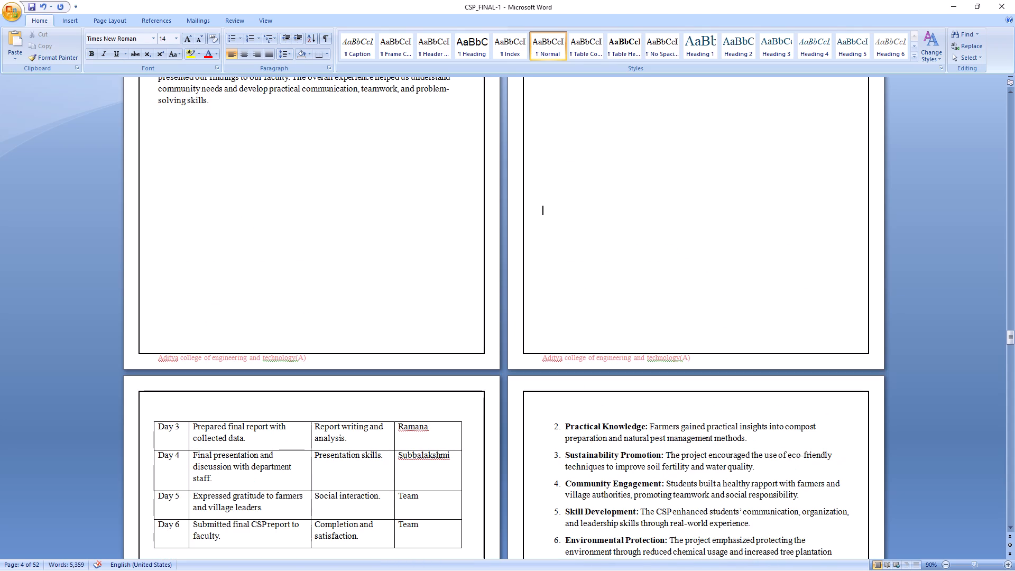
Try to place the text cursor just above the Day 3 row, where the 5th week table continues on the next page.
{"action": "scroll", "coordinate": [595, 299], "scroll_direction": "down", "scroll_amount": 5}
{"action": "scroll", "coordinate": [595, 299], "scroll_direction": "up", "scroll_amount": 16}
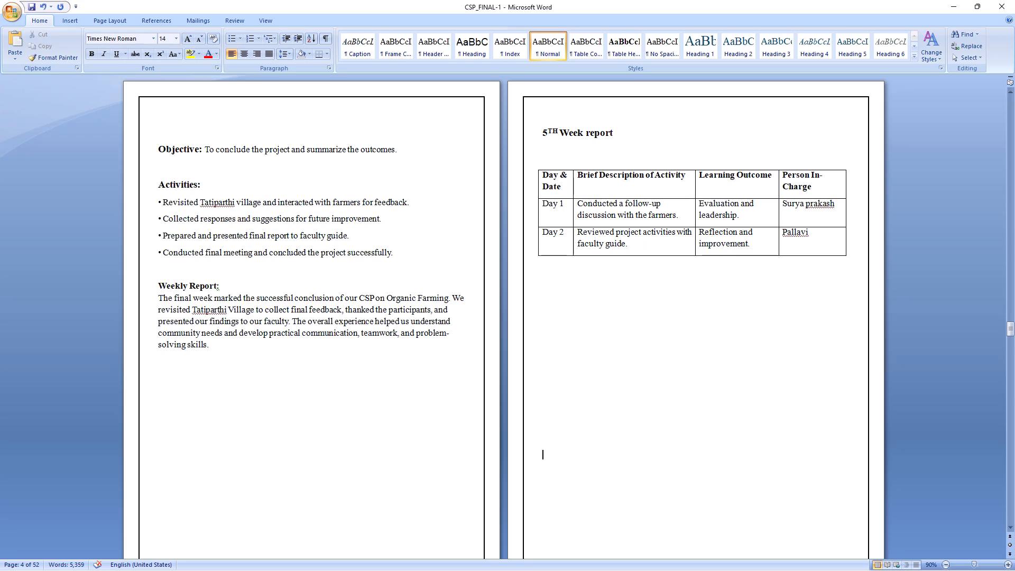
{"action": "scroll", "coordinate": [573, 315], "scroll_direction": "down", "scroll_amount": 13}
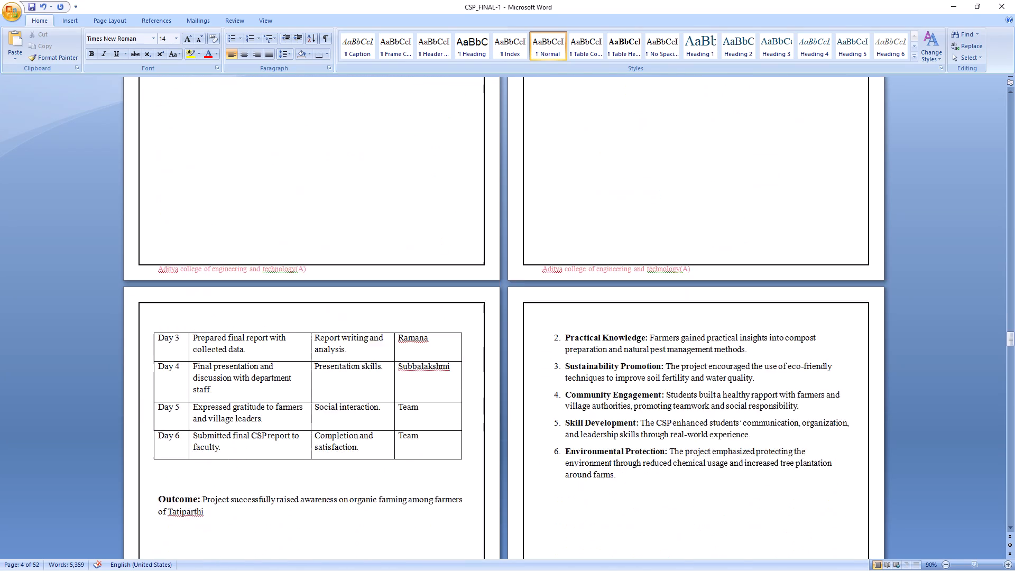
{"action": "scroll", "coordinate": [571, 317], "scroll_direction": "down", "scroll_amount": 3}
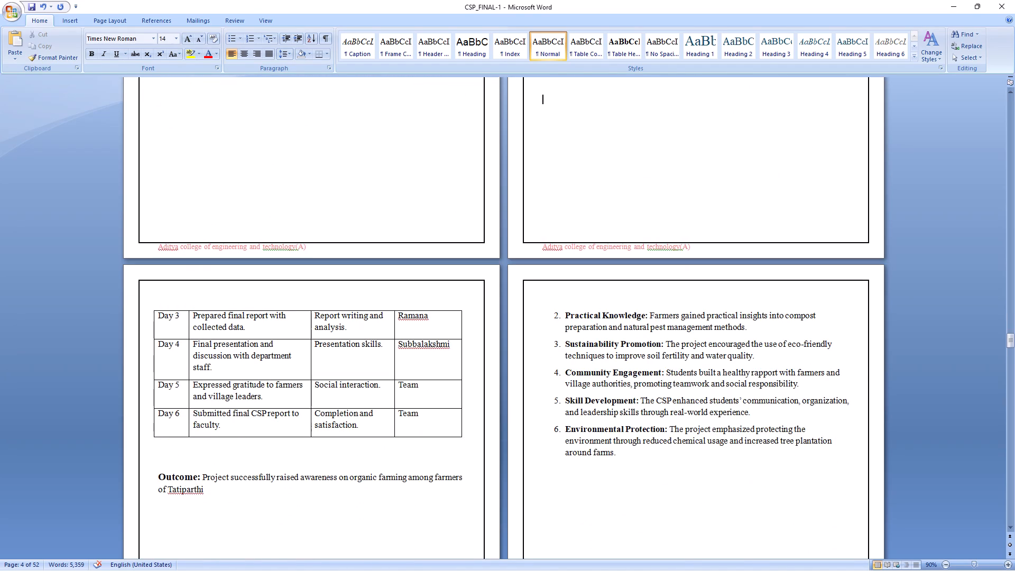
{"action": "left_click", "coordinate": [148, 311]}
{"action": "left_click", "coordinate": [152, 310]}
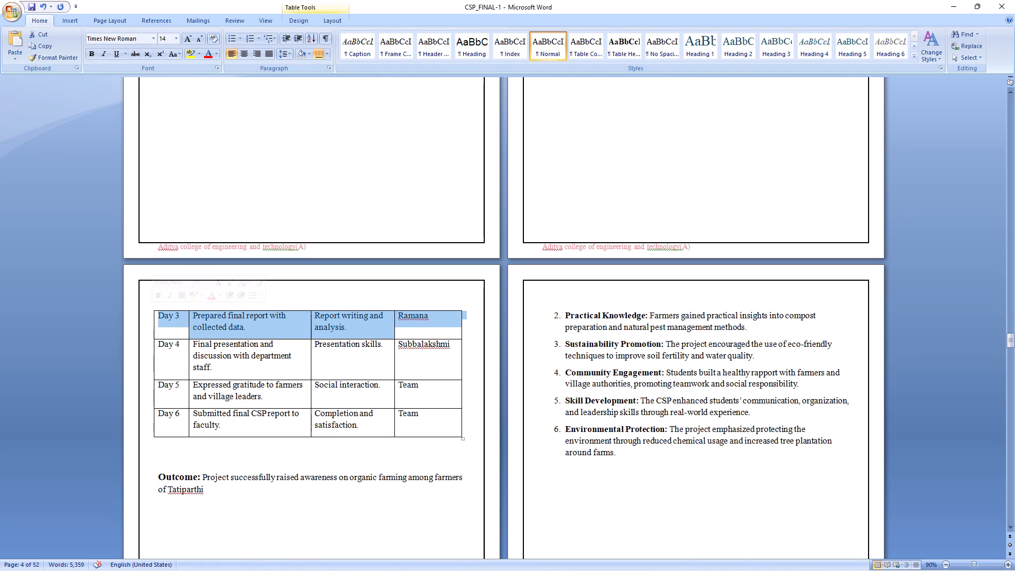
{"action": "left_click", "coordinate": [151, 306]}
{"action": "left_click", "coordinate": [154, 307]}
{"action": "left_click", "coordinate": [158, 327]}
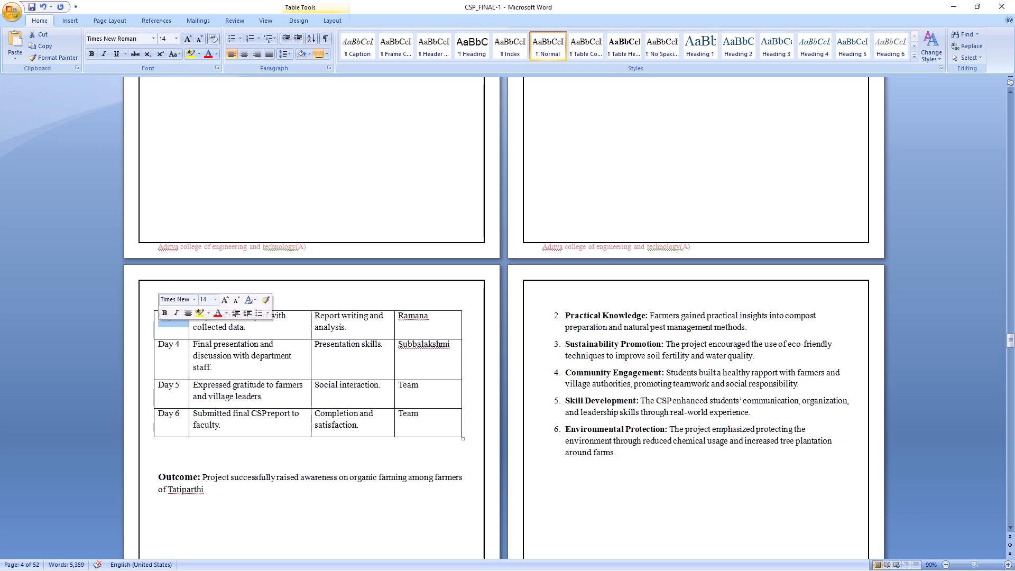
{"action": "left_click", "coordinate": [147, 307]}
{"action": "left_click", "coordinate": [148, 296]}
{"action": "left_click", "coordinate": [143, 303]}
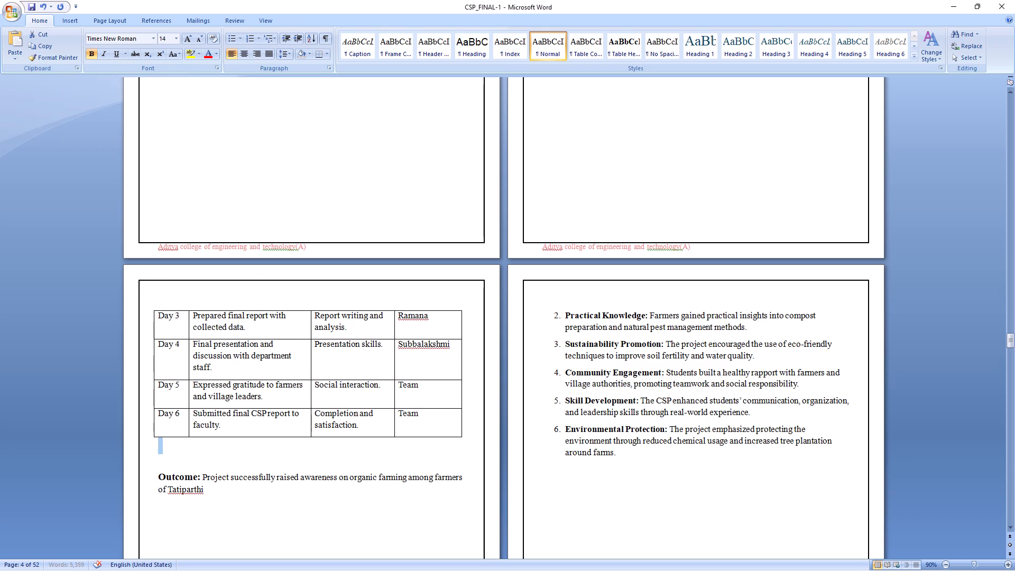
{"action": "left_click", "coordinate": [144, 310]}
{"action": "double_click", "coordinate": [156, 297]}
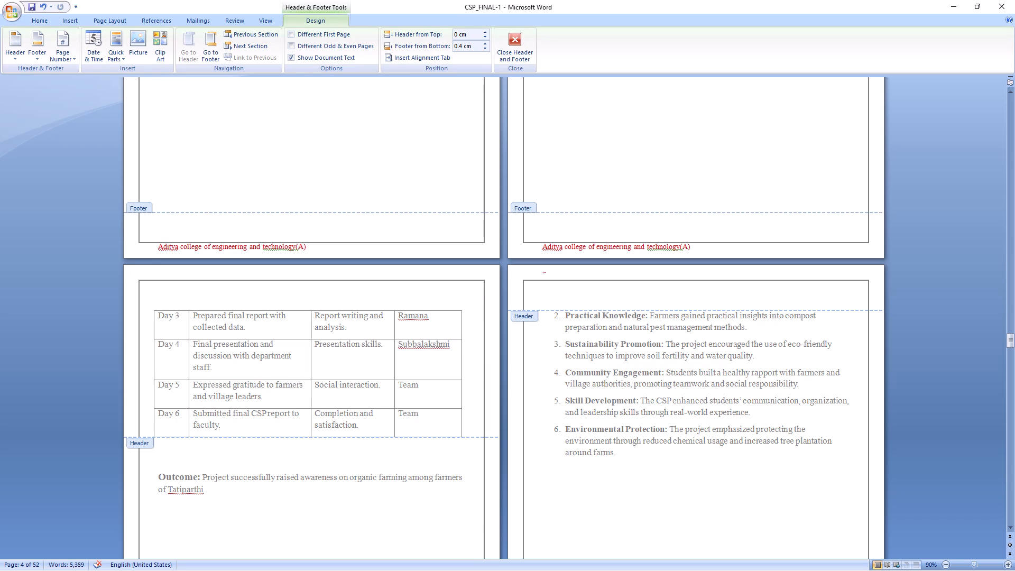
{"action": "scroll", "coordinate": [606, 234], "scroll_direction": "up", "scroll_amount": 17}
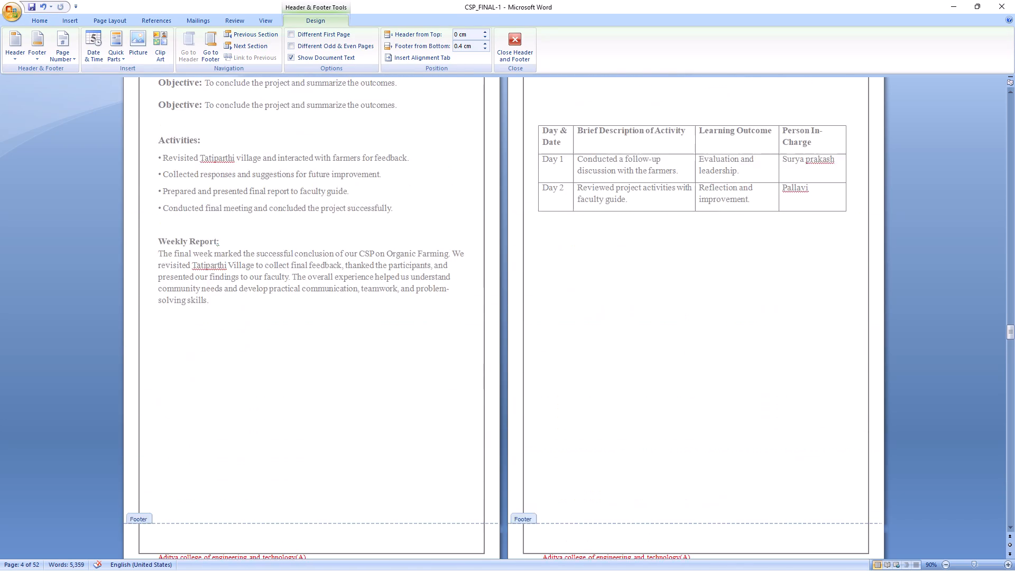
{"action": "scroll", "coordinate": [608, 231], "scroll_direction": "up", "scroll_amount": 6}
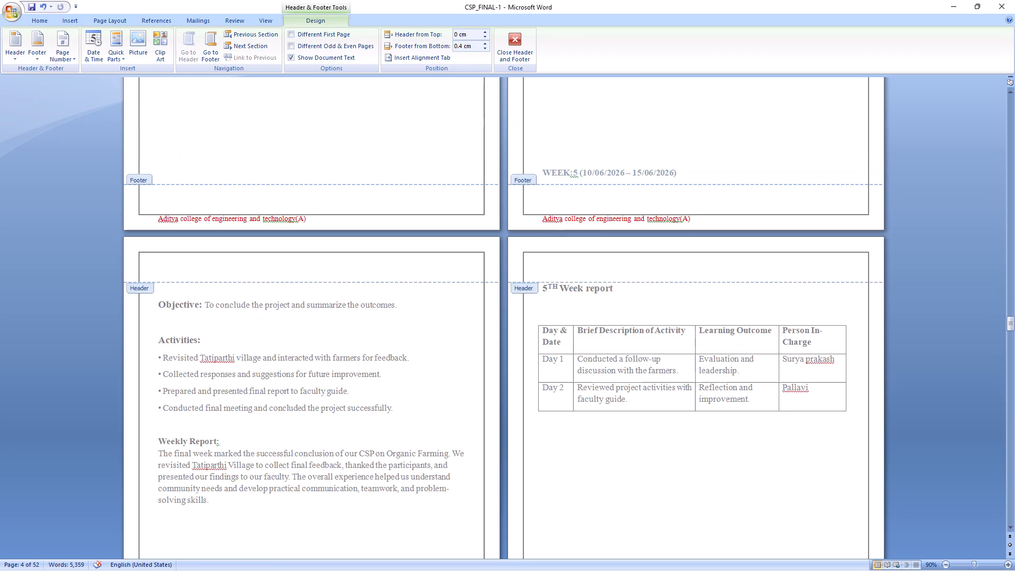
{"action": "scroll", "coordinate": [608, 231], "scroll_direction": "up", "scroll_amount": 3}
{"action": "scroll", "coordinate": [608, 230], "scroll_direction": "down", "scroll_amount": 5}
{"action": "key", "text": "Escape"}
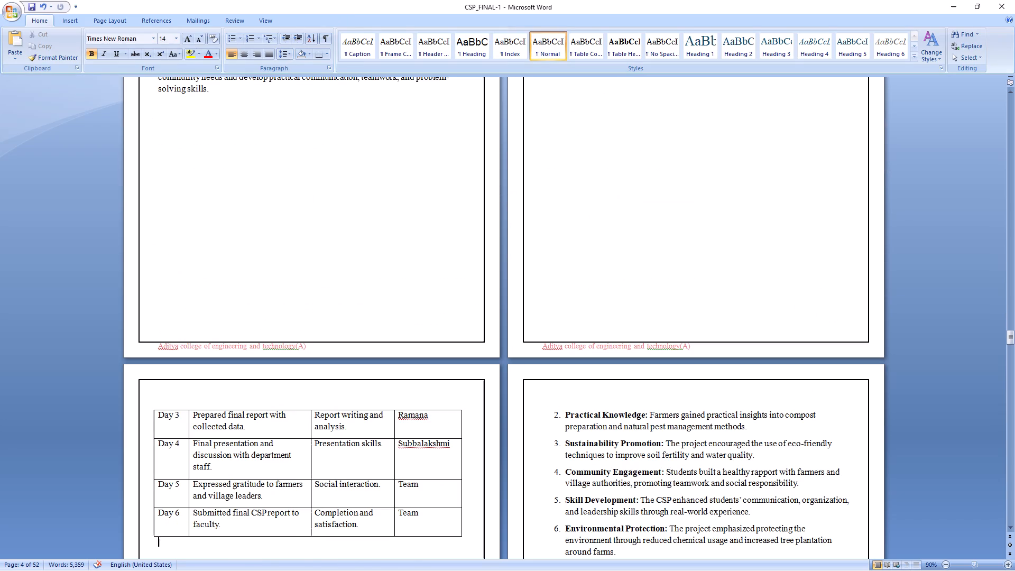
Undo the blank lines added around the 2nd, 4th and 5th week reports and the blank-line deletion above the WEEK:2 heading.
{"action": "left_click", "coordinate": [43, 7]}
{"action": "left_click", "coordinate": [43, 7]}
{"action": "triple_click", "coordinate": [43, 7]}
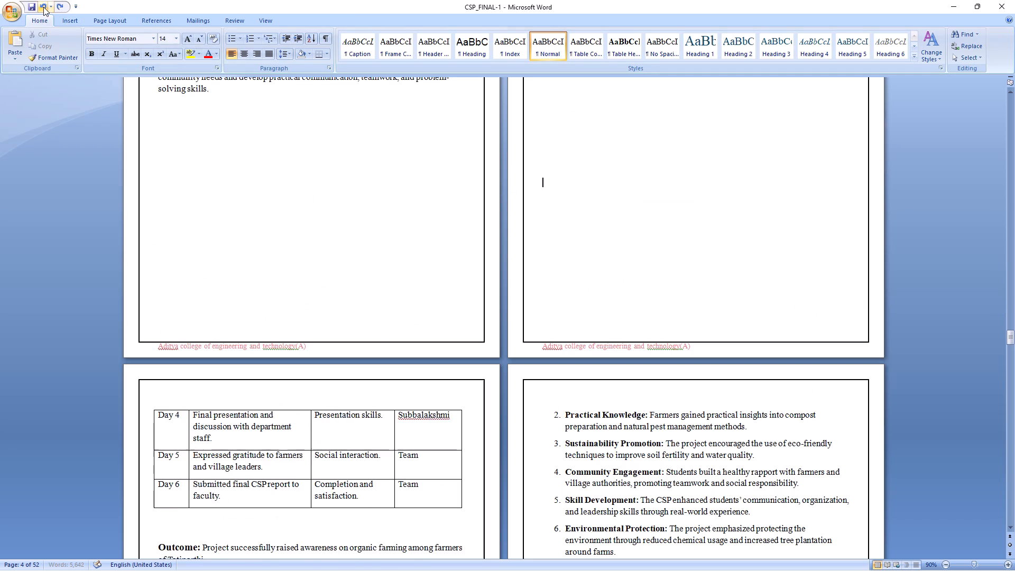
{"action": "triple_click", "coordinate": [43, 7]}
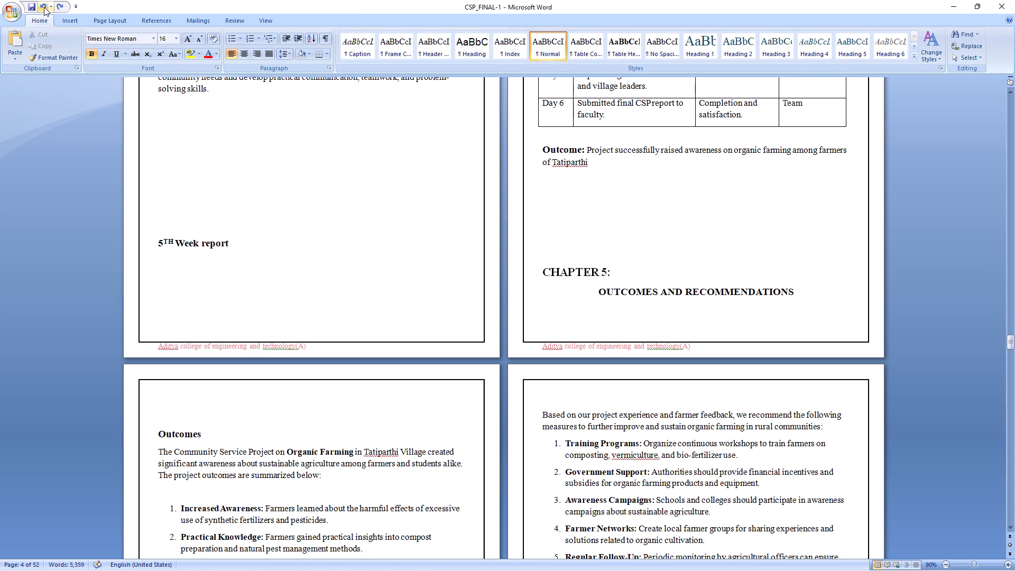
{"action": "left_click", "coordinate": [61, 8]}
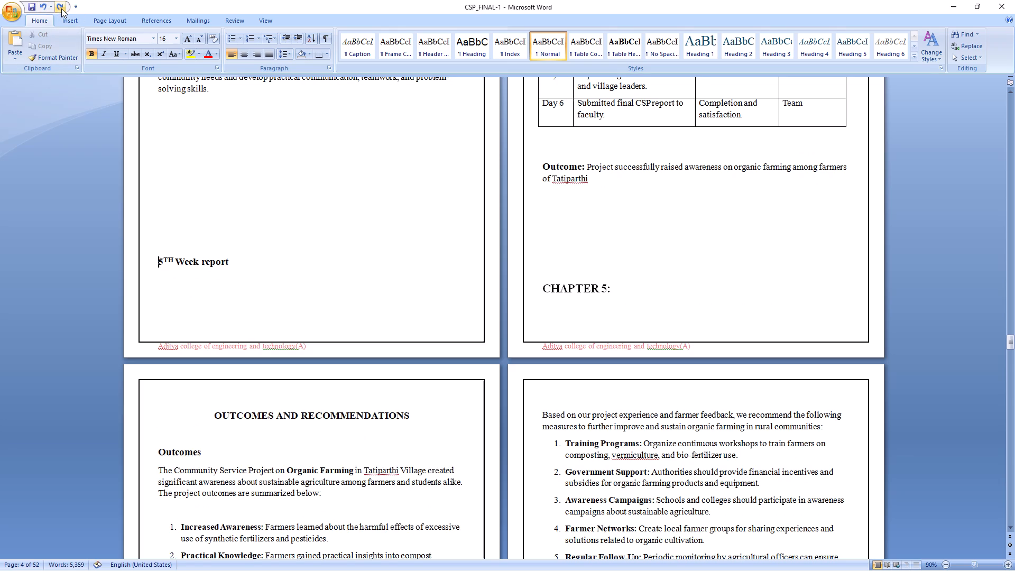
{"action": "left_click", "coordinate": [61, 8]}
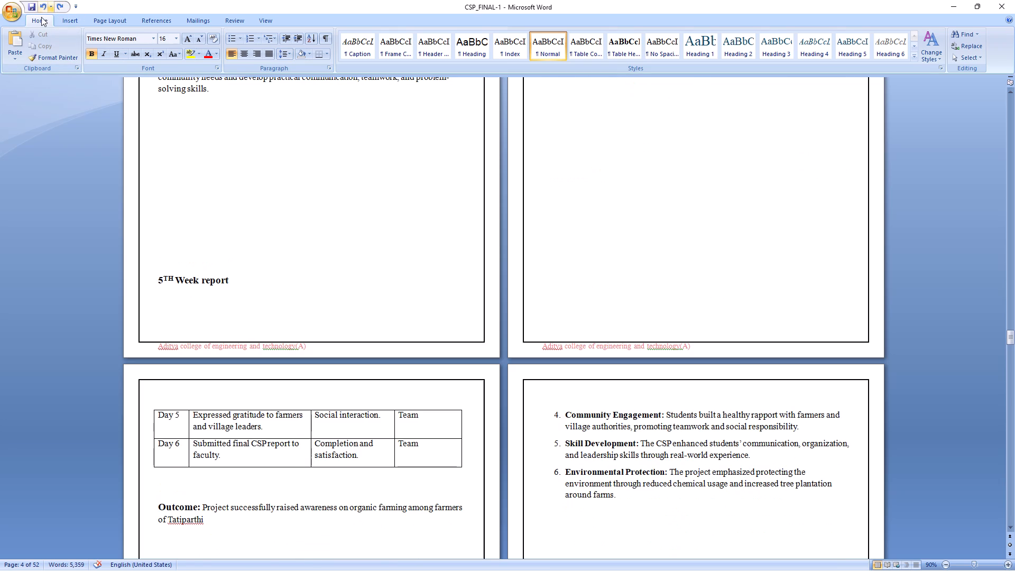
{"action": "triple_click", "coordinate": [39, 5]}
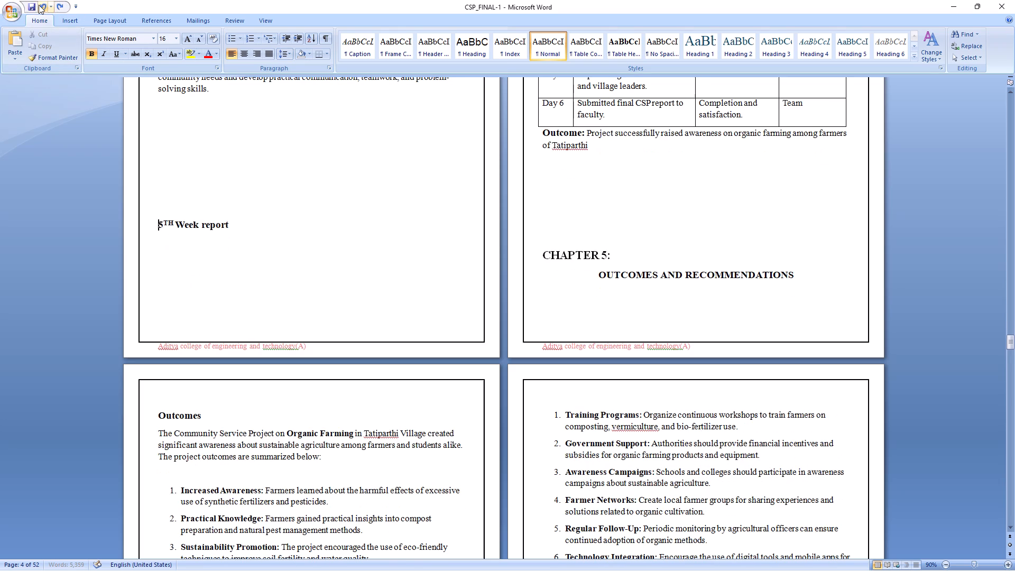
{"action": "triple_click", "coordinate": [39, 5]}
{"action": "left_click", "coordinate": [39, 5]}
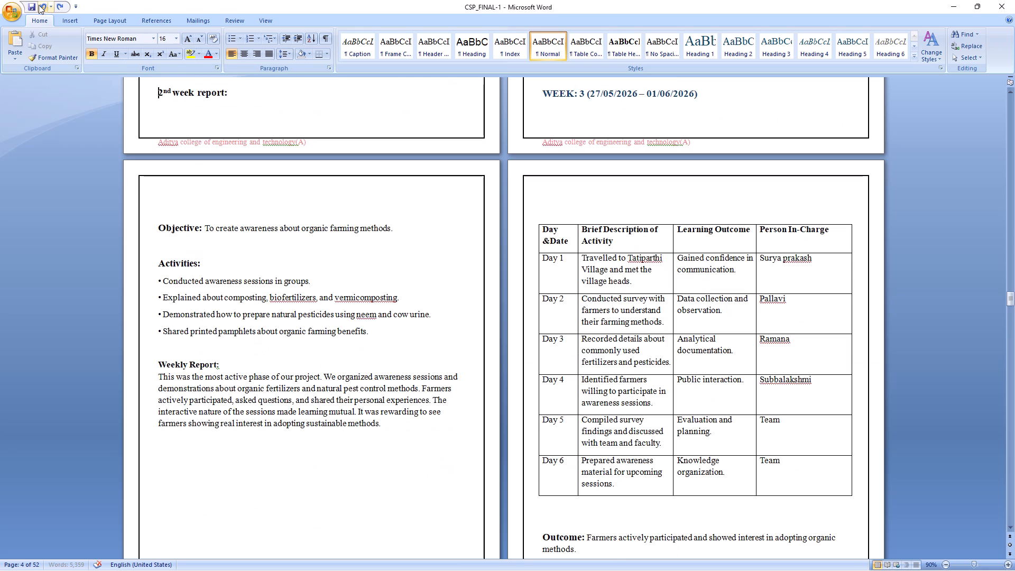
{"action": "left_click", "coordinate": [39, 5]}
{"action": "left_click", "coordinate": [39, 5]}
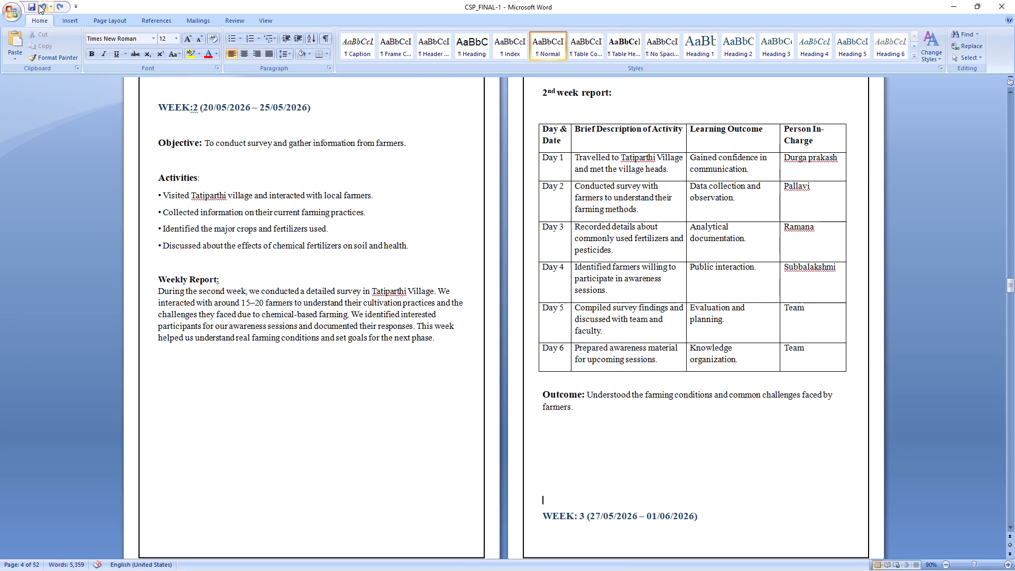
{"action": "left_click", "coordinate": [39, 5]}
{"action": "left_click", "coordinate": [39, 5]}
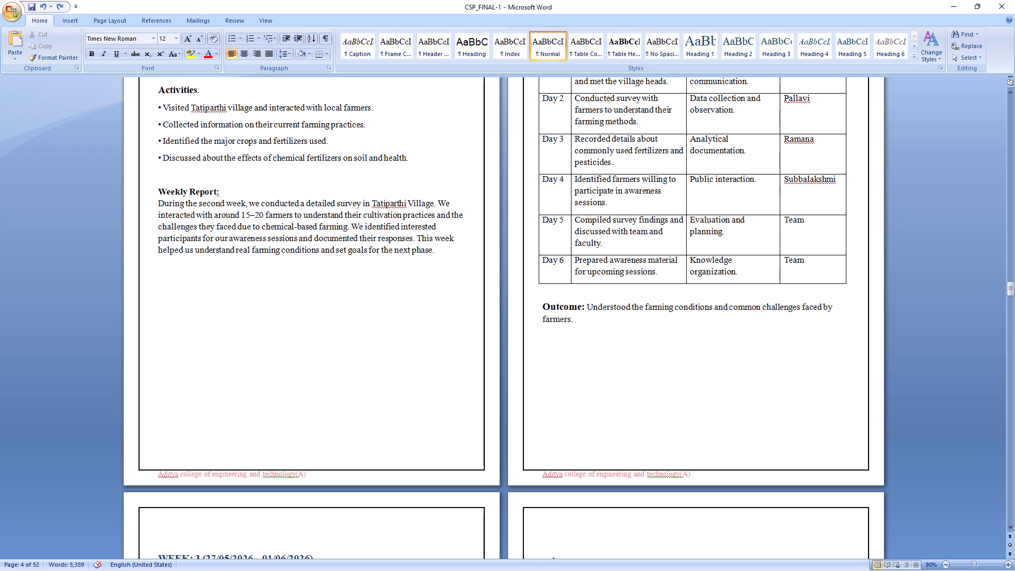
Check the page starts and spacing of the weekly log sections from WEEK:1 through WEEK:4.
{"action": "scroll", "coordinate": [574, 261], "scroll_direction": "up", "scroll_amount": 19}
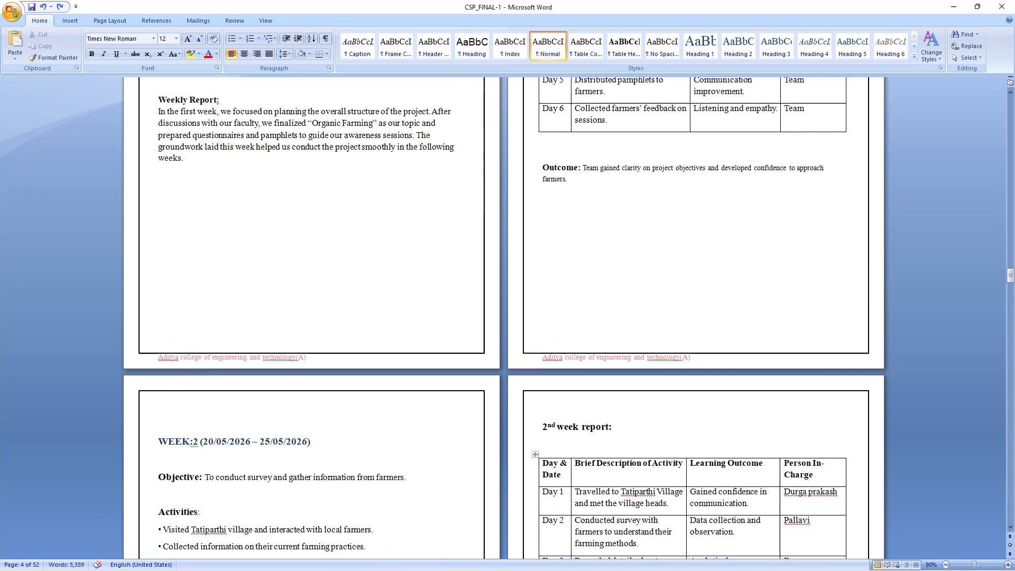
{"action": "scroll", "coordinate": [573, 259], "scroll_direction": "up", "scroll_amount": 16}
{"action": "scroll", "coordinate": [574, 259], "scroll_direction": "down", "scroll_amount": 20}
{"action": "scroll", "coordinate": [574, 259], "scroll_direction": "down", "scroll_amount": 2}
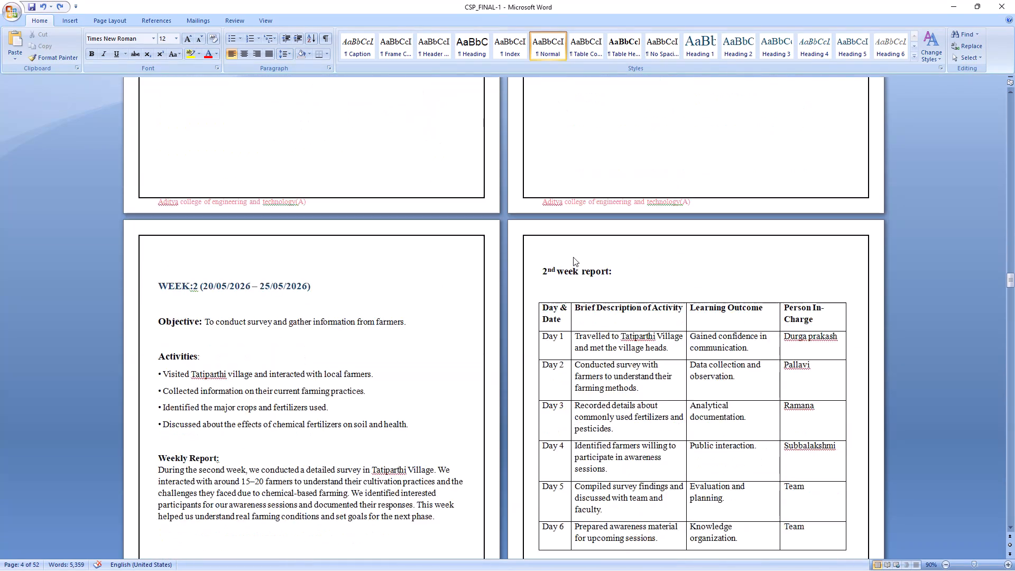
{"action": "scroll", "coordinate": [573, 257], "scroll_direction": "down", "scroll_amount": 20}
{"action": "scroll", "coordinate": [573, 257], "scroll_direction": "down", "scroll_amount": 20}
{"action": "scroll", "coordinate": [573, 257], "scroll_direction": "down", "scroll_amount": 3}
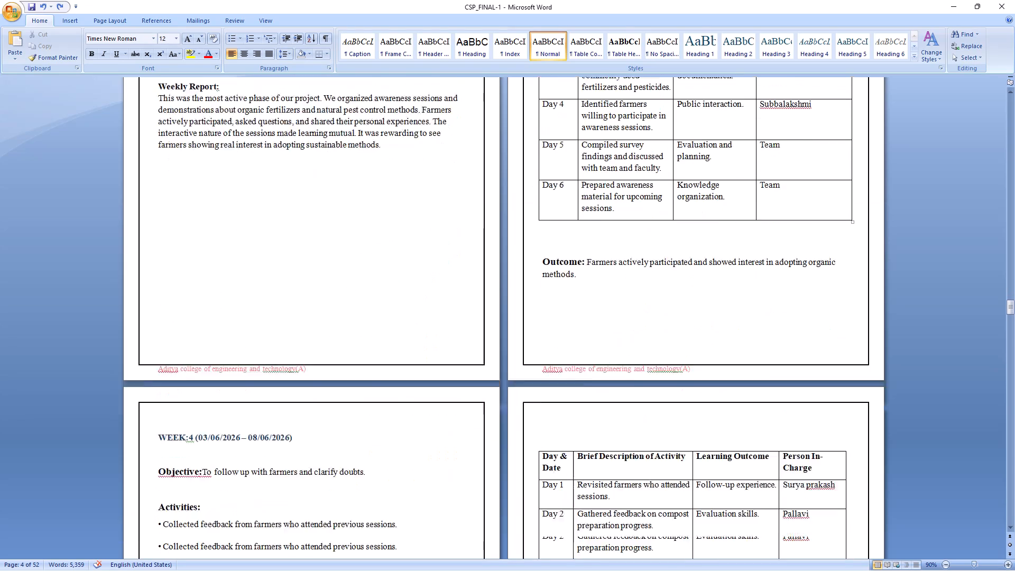
Insert a blank line above the 4th week report heading so it moves to the next page, above its activity table.
{"action": "scroll", "coordinate": [570, 255], "scroll_direction": "down", "scroll_amount": 16}
{"action": "scroll", "coordinate": [569, 255], "scroll_direction": "down", "scroll_amount": 8}
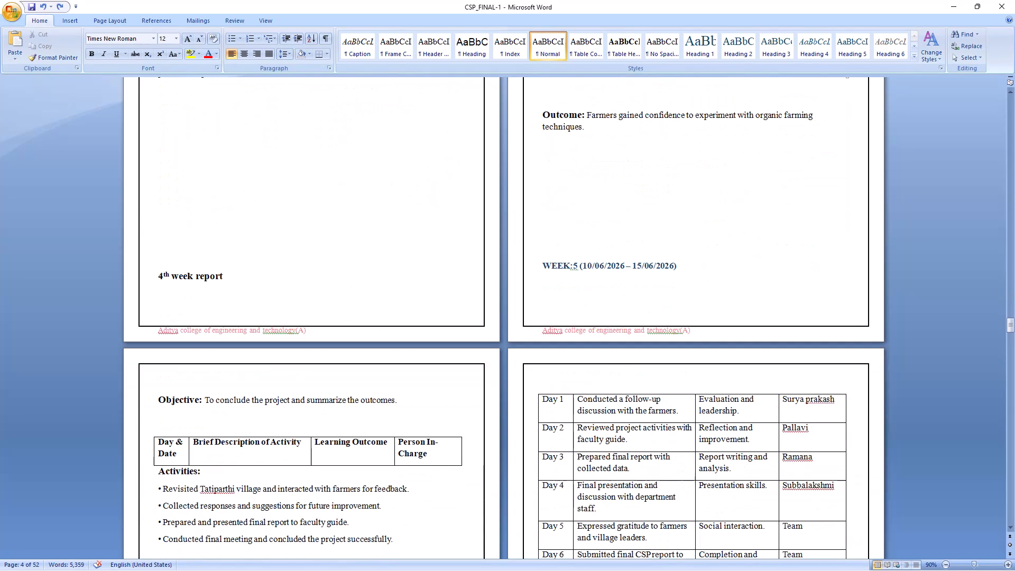
{"action": "scroll", "coordinate": [569, 255], "scroll_direction": "up", "scroll_amount": 5}
{"action": "left_click", "coordinate": [148, 384]}
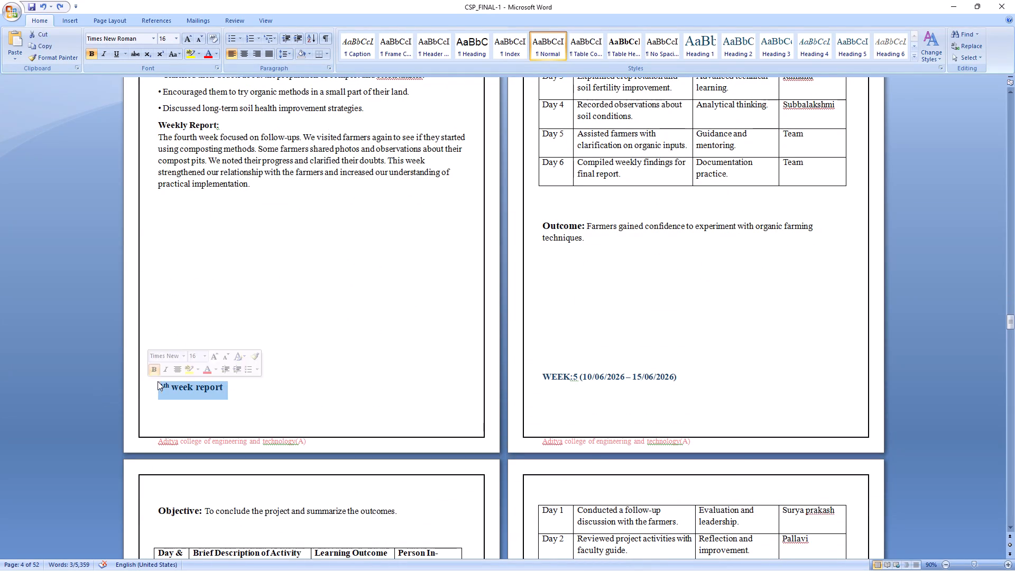
{"action": "left_click", "coordinate": [158, 381]}
{"action": "key", "text": "Return"}
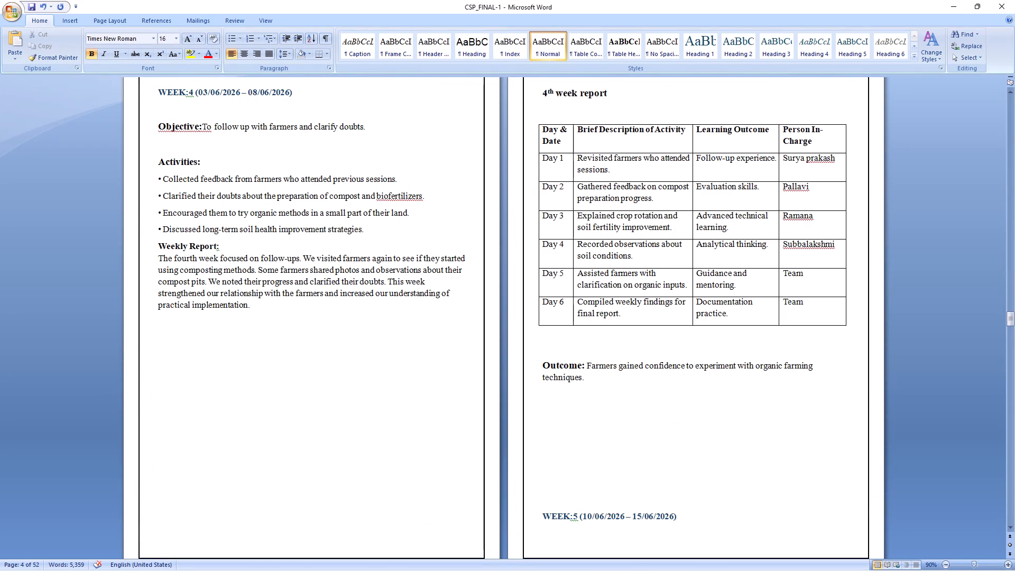
Insert a blank line above the WEEK:5 (10/06/2026 – 15/06/2026) heading so it starts on the next page.
{"action": "scroll", "coordinate": [462, 354], "scroll_direction": "down", "scroll_amount": 12}
{"action": "left_click", "coordinate": [539, 244]}
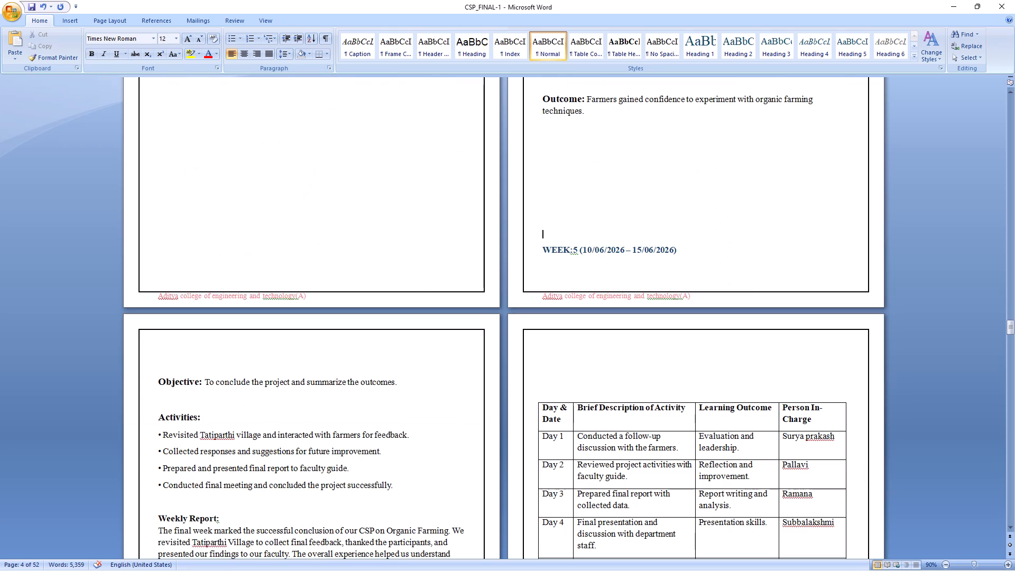
{"action": "key", "text": "Return"}
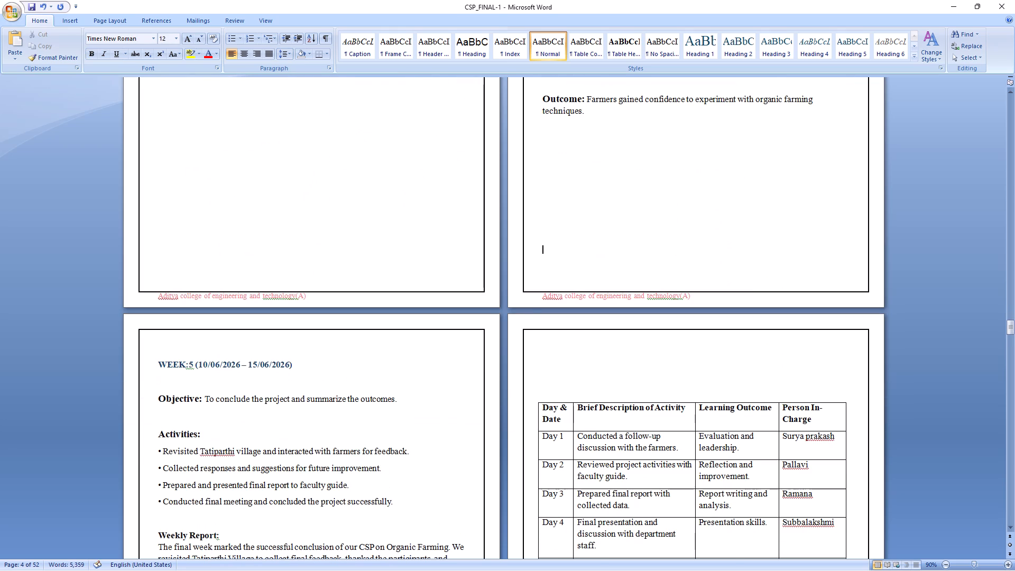
Delete the empty lines below the 5TH Week report heading at the end of the WEEK:5 page.
{"action": "scroll", "coordinate": [405, 339], "scroll_direction": "down", "scroll_amount": 14}
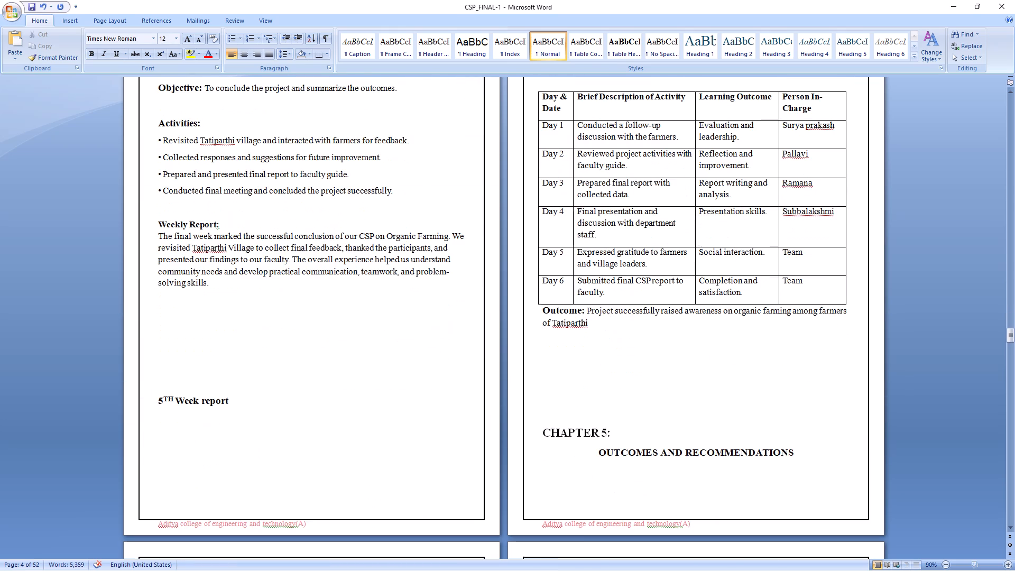
{"action": "left_click_drag", "start_coordinate": [173, 440], "coordinate": [213, 506]}
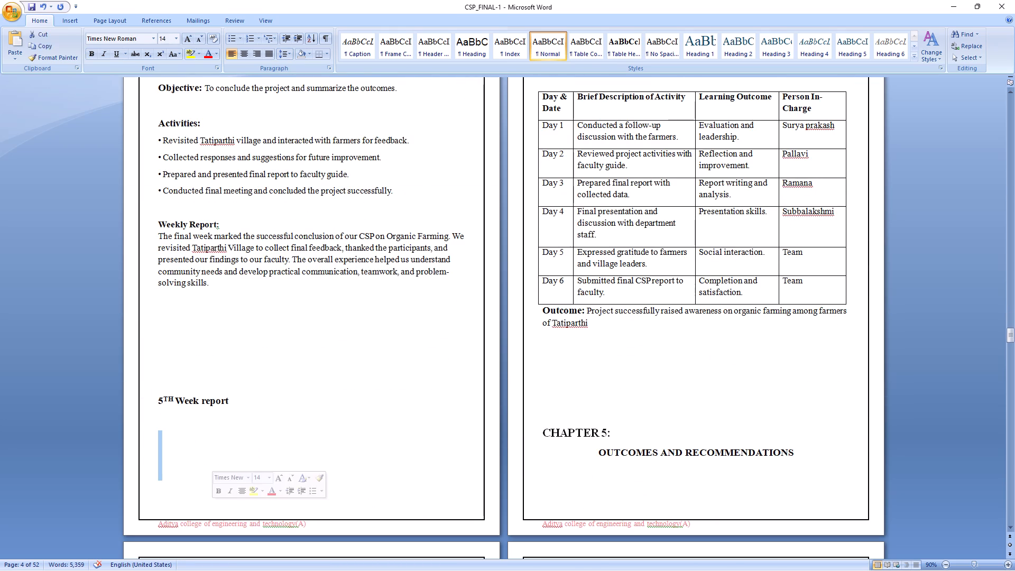
{"action": "key", "text": "BackSpace"}
{"action": "key", "text": "BackSpace"}
{"action": "left_click_drag", "start_coordinate": [155, 448], "coordinate": [155, 449]}
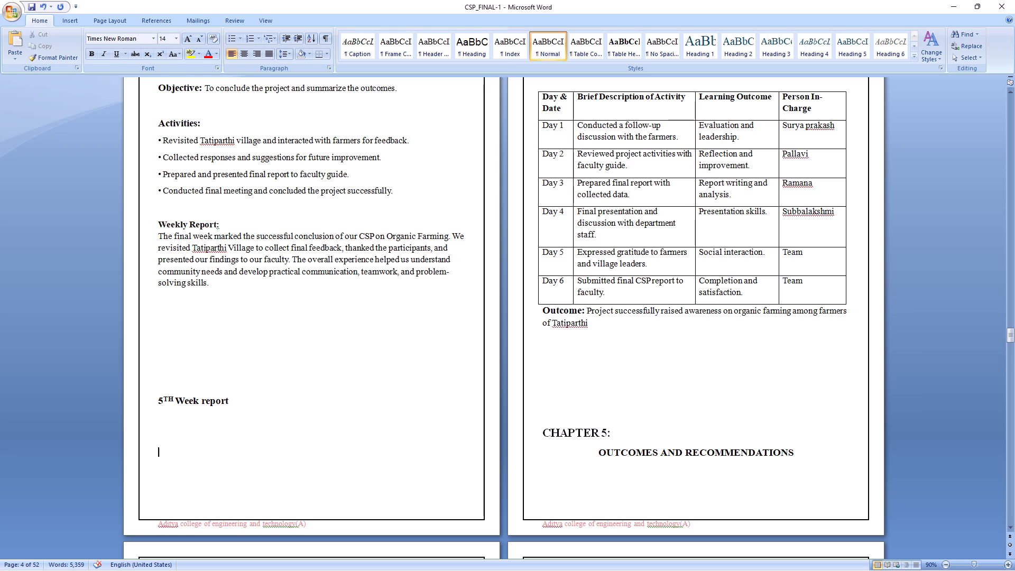
{"action": "left_click_drag", "start_coordinate": [155, 449], "coordinate": [206, 530]}
{"action": "key", "text": "BackSpace"}
Copy the 5TH Week report heading to the top of the next page, above the 5th week activity table.
{"action": "left_click_drag", "start_coordinate": [157, 399], "coordinate": [182, 407]}
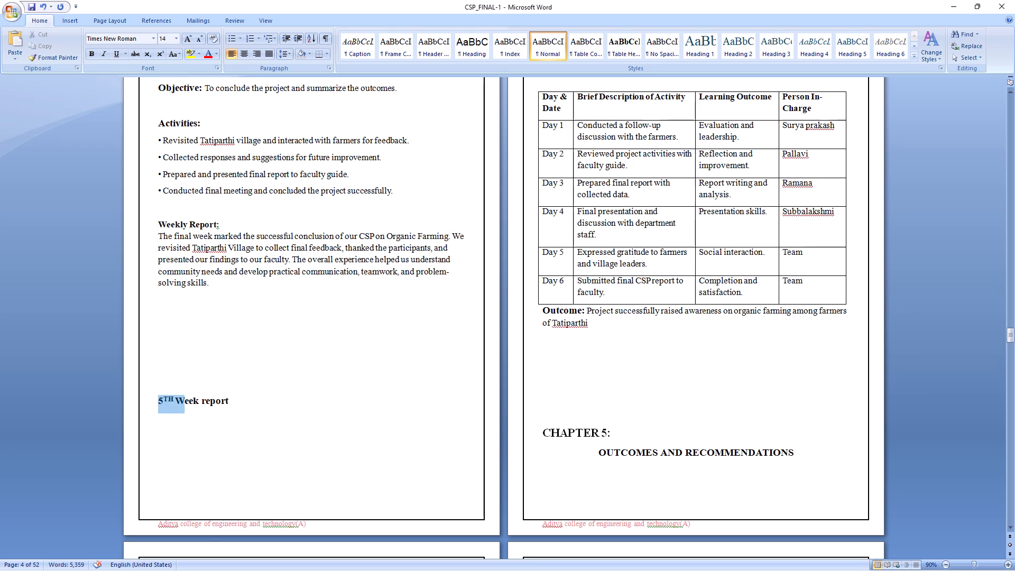
{"action": "left_click_drag", "start_coordinate": [182, 407], "coordinate": [268, 408]}
{"action": "key", "text": "ctrl+c"}
{"action": "scroll", "coordinate": [486, 327], "scroll_direction": "up", "scroll_amount": 6}
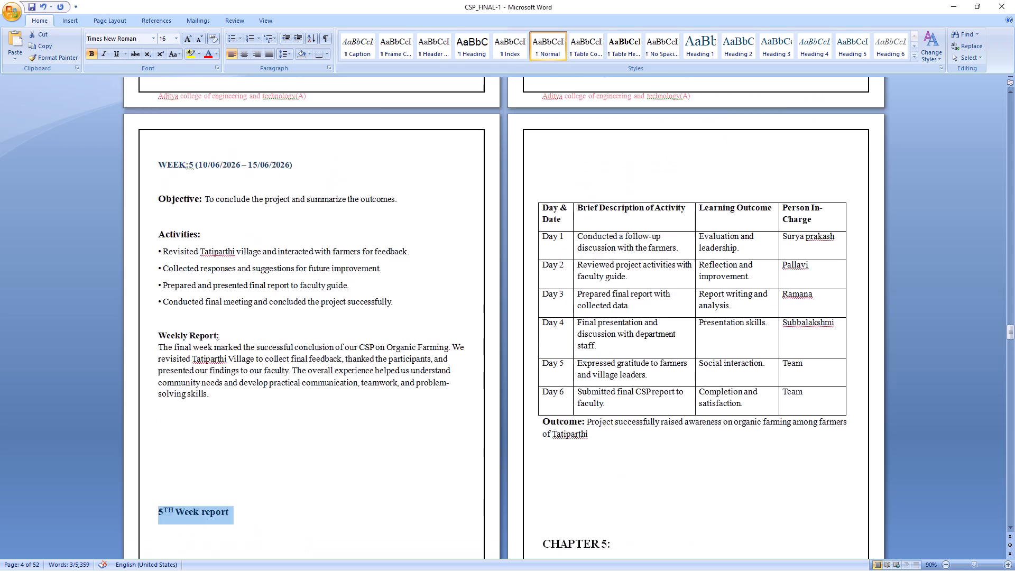
{"action": "left_click", "coordinate": [545, 188]}
{"action": "key", "text": "ctrl+v"}
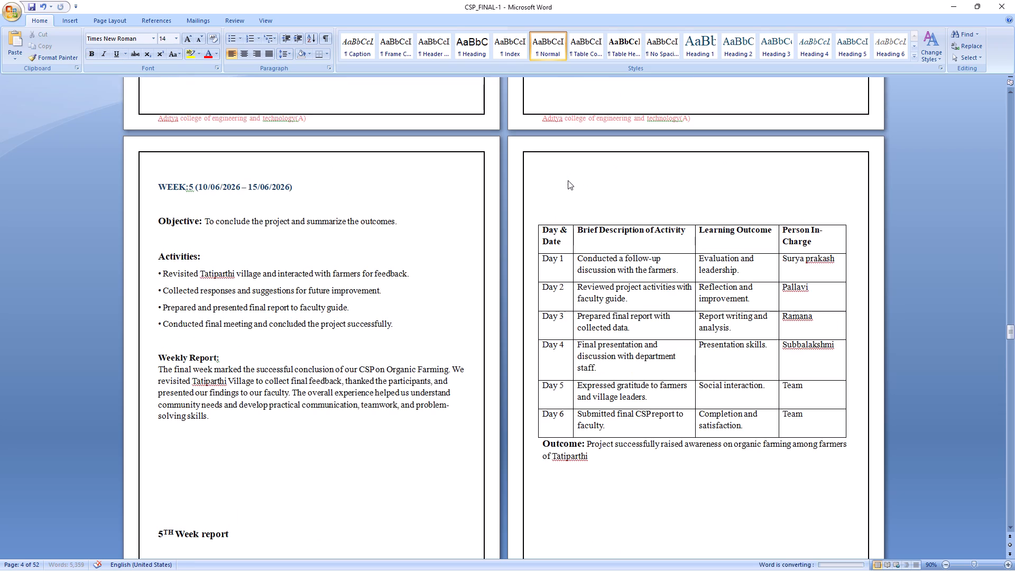
{"action": "key", "text": "BackSpace"}
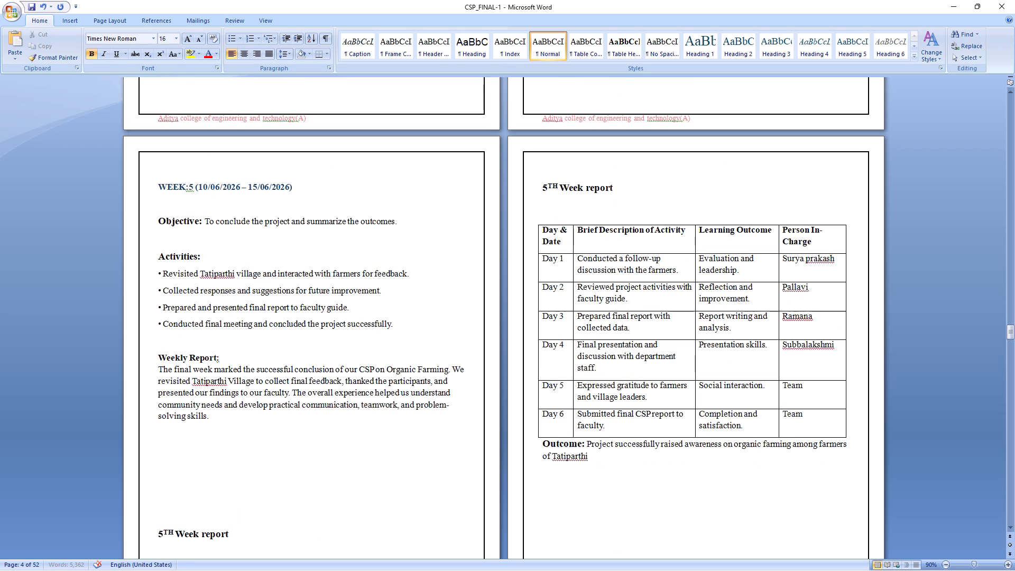
Adjust the blank lines around the 5th week table so the Outcome paragraph sits one blank line below it.
{"action": "left_click", "coordinate": [559, 210]}
{"action": "key", "text": "BackSpace"}
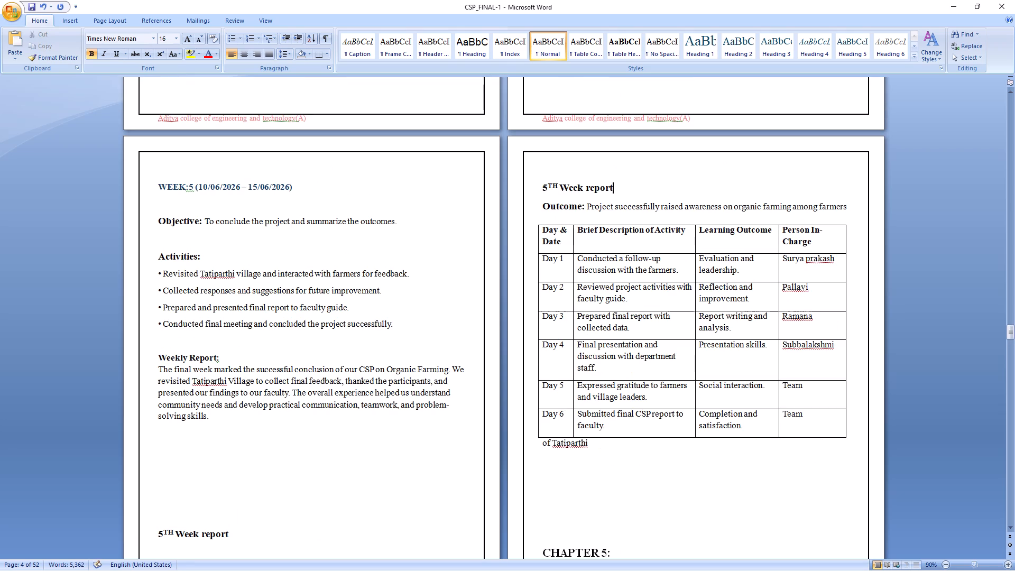
{"action": "left_click", "coordinate": [539, 202]}
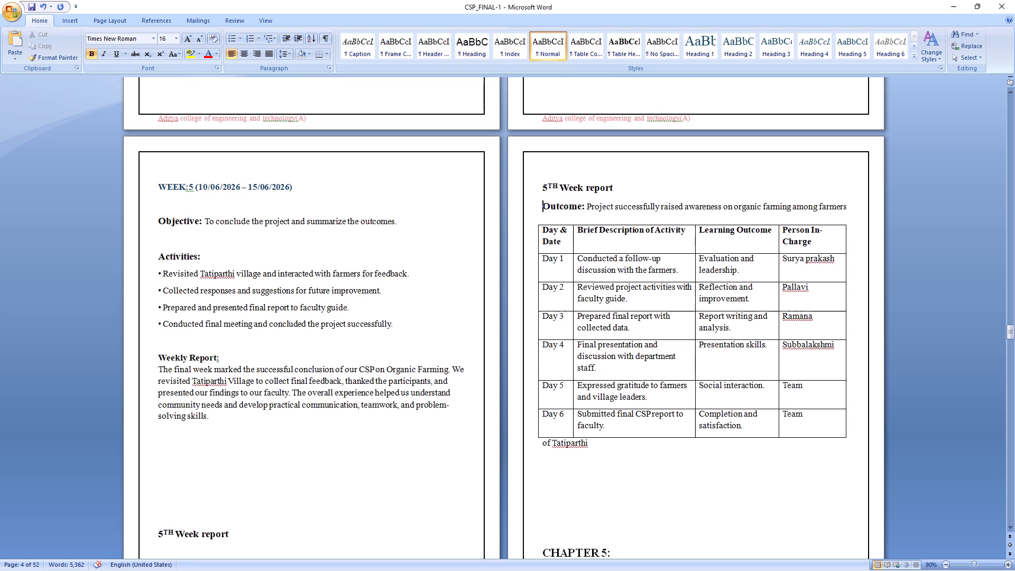
{"action": "key", "text": "Return"}
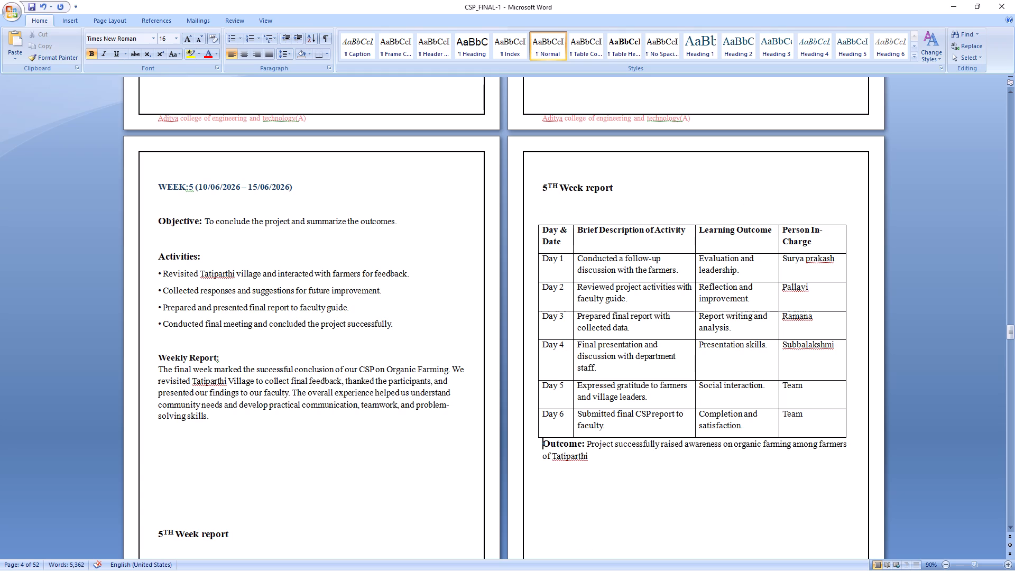
{"action": "key", "text": "Return"}
Delete the original 5TH Week report heading below the WEEK:5 weekly report text.
{"action": "scroll", "coordinate": [334, 389], "scroll_direction": "down", "scroll_amount": 4}
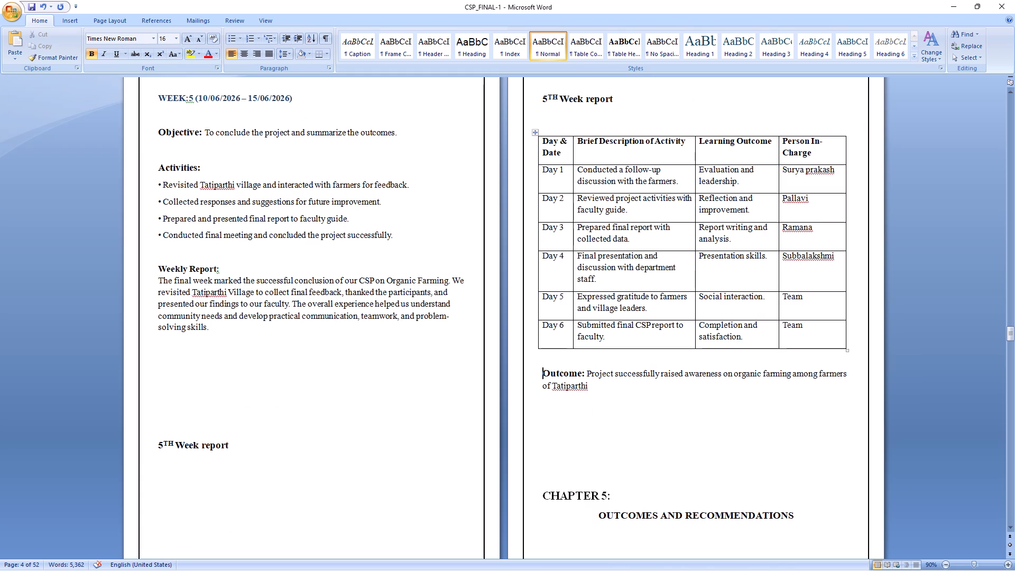
{"action": "left_click_drag", "start_coordinate": [243, 445], "coordinate": [140, 448]}
{"action": "key", "text": "BackSpace"}
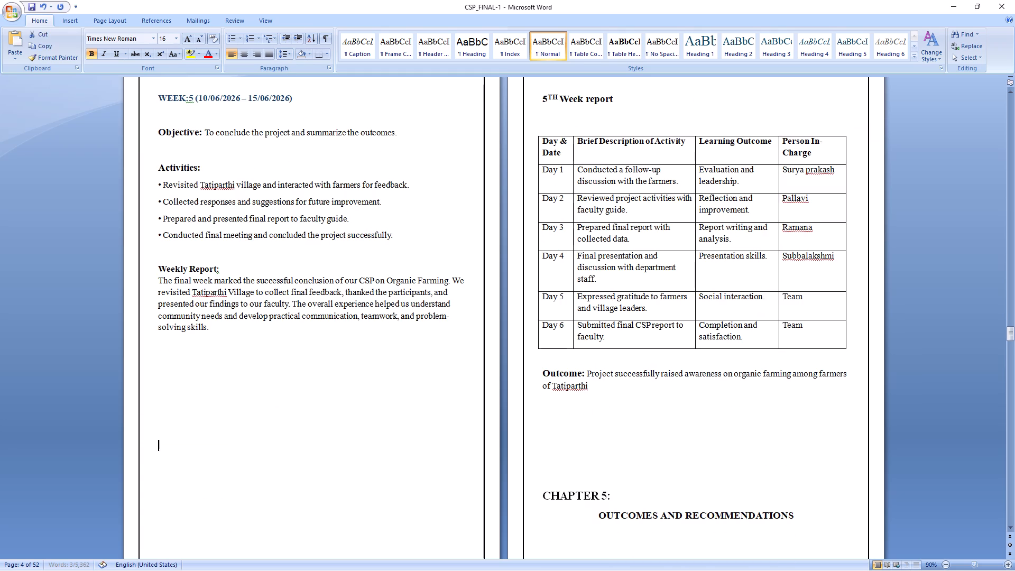
Insert two blank lines above the CHAPTER 5 heading so the chapter starts on a new page.
{"action": "scroll", "coordinate": [414, 357], "scroll_direction": "down", "scroll_amount": 2}
{"action": "scroll", "coordinate": [414, 357], "scroll_direction": "up", "scroll_amount": 16}
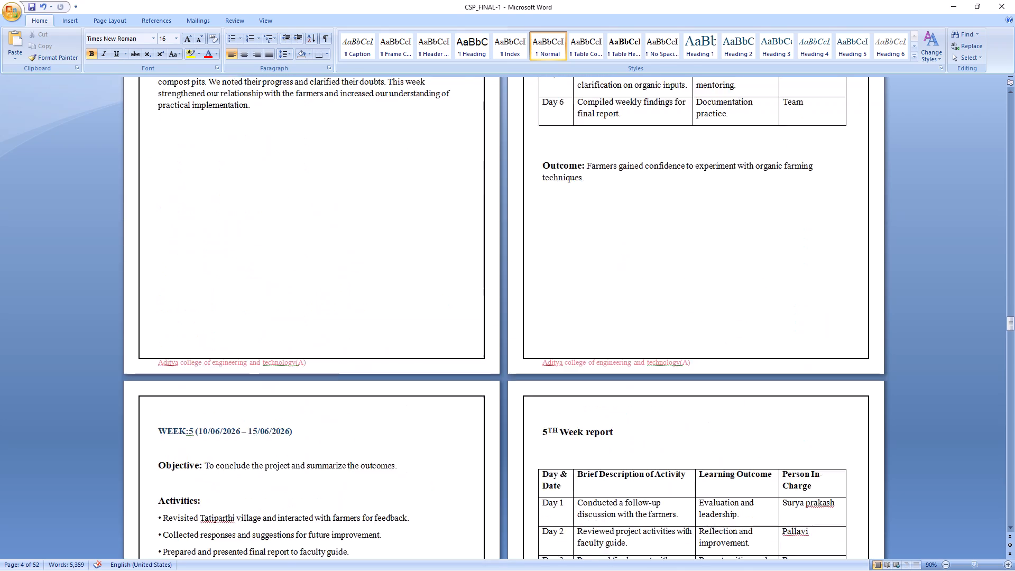
{"action": "scroll", "coordinate": [416, 356], "scroll_direction": "up", "scroll_amount": 14}
{"action": "scroll", "coordinate": [409, 391], "scroll_direction": "down", "scroll_amount": 20}
{"action": "scroll", "coordinate": [409, 391], "scroll_direction": "down", "scroll_amount": 1}
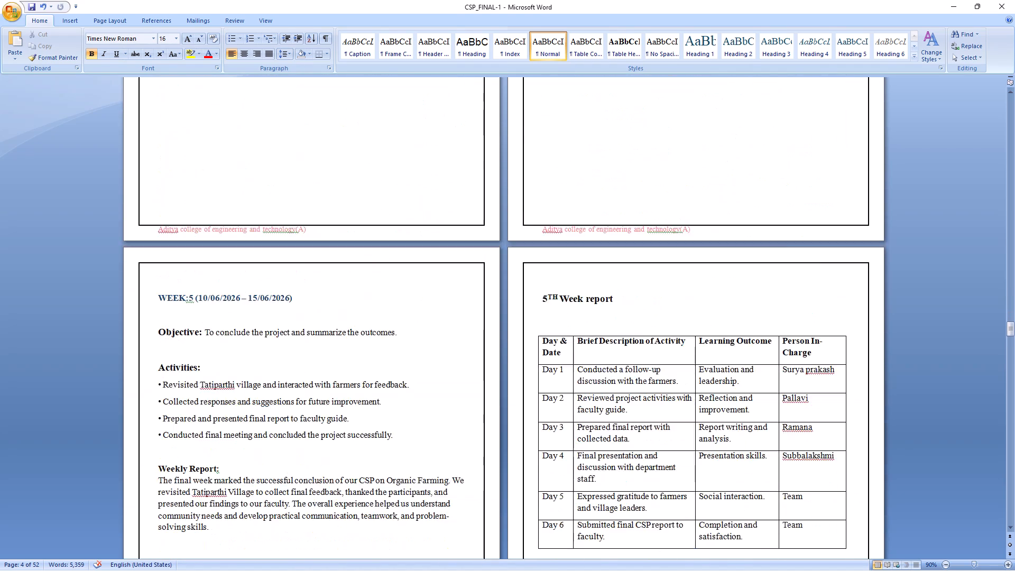
{"action": "scroll", "coordinate": [404, 380], "scroll_direction": "down", "scroll_amount": 14}
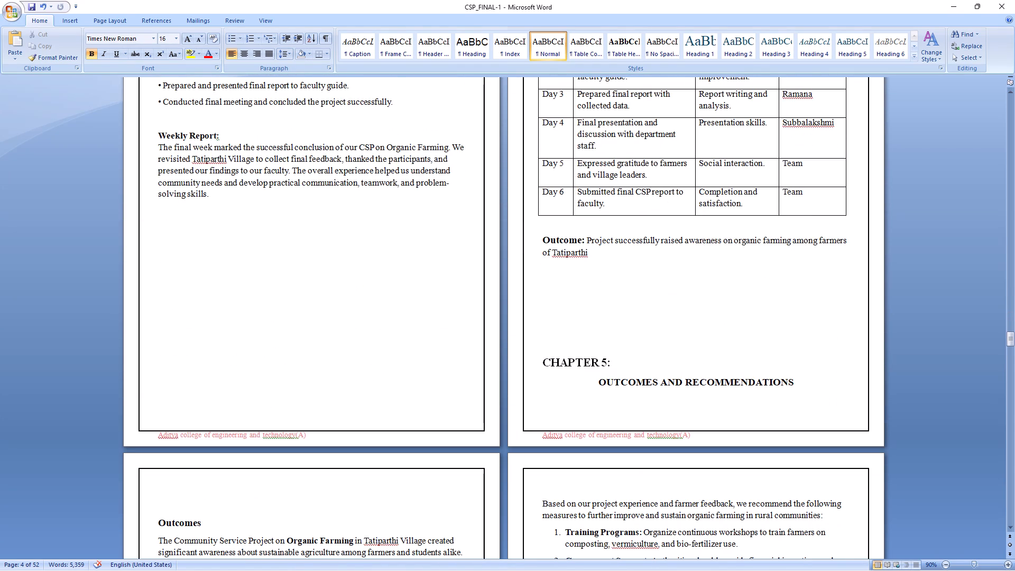
{"action": "left_click", "coordinate": [541, 360]}
{"action": "key", "text": "Return"}
{"action": "key", "text": "Return"}
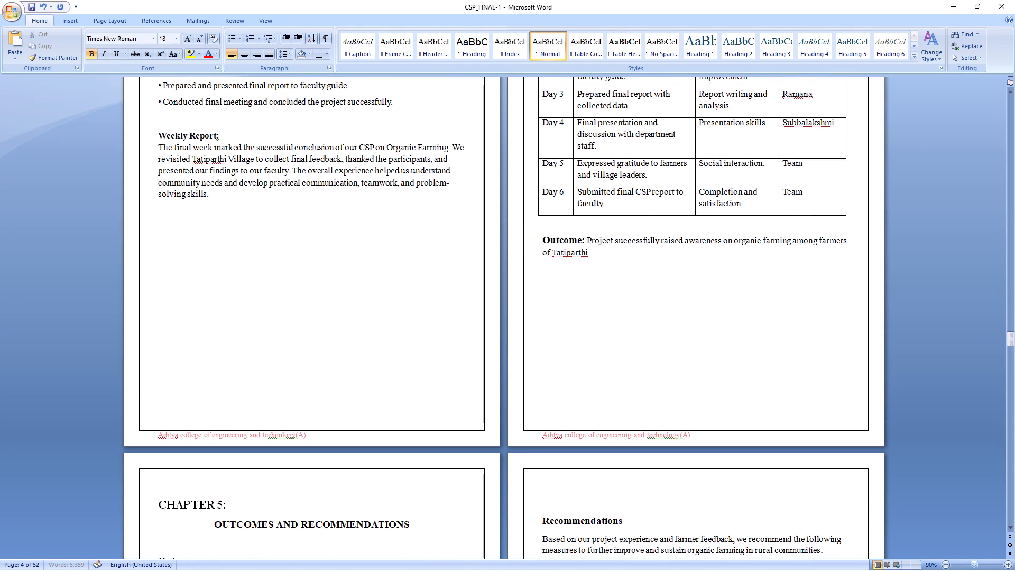
Center the CHAPTER 5 heading together with its OUTCOMES AND RECOMMENDATIONS title.
{"action": "scroll", "coordinate": [529, 427], "scroll_direction": "down", "scroll_amount": 5}
{"action": "left_click_drag", "start_coordinate": [158, 394], "coordinate": [236, 413]}
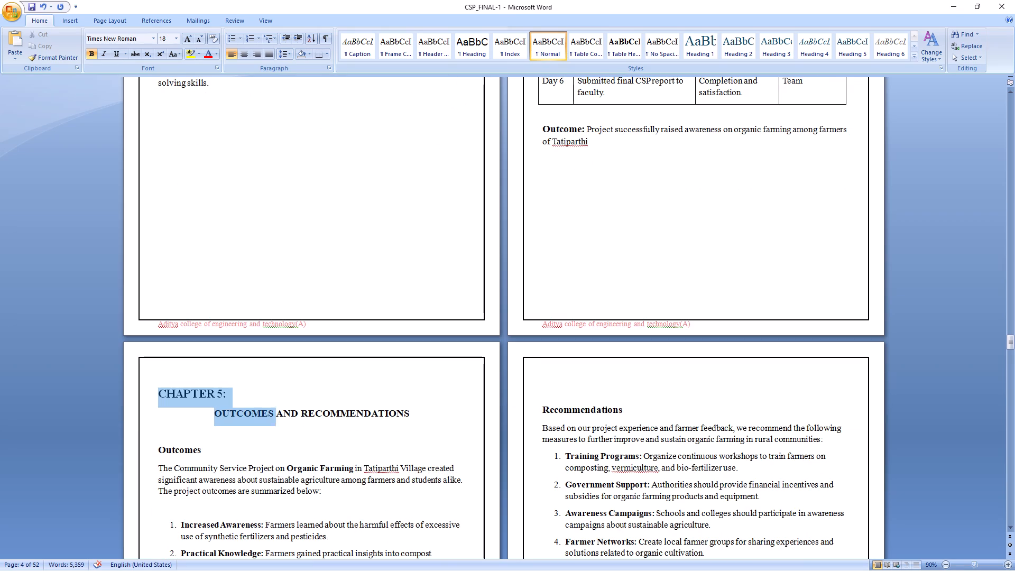
{"action": "left_click_drag", "start_coordinate": [236, 413], "coordinate": [427, 410]}
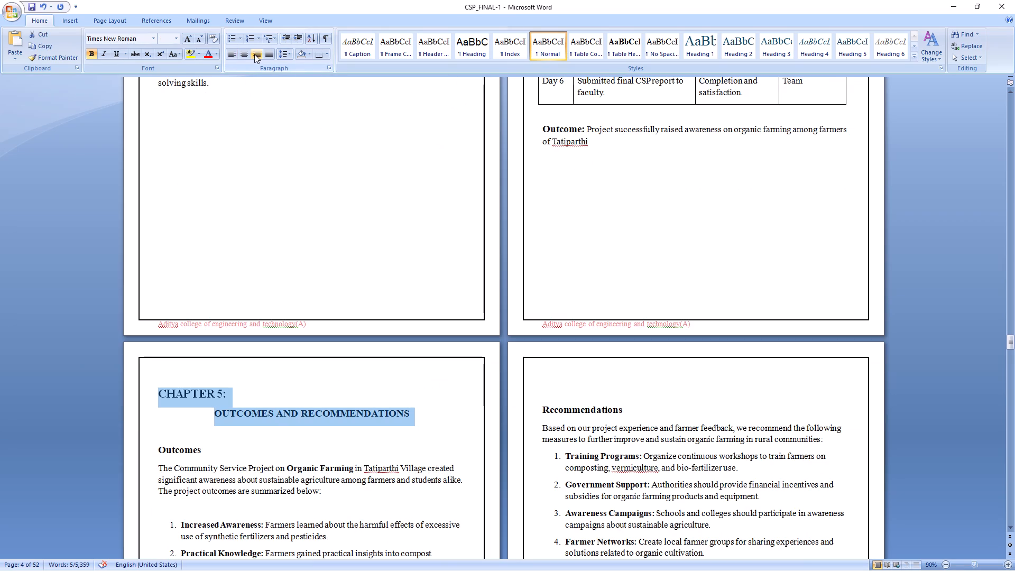
{"action": "left_click", "coordinate": [238, 54]}
{"action": "left_click", "coordinate": [48, 356]}
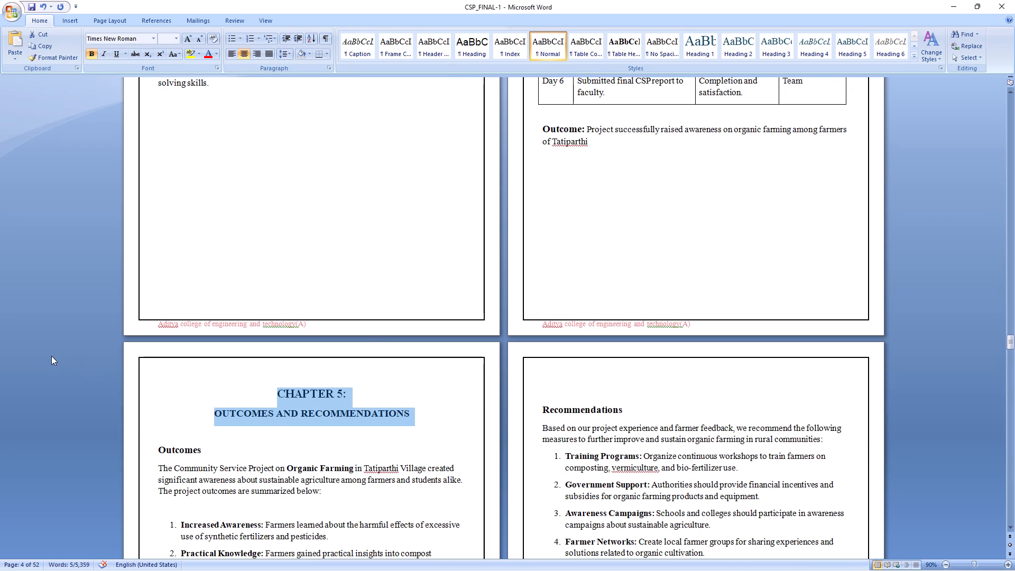
{"action": "left_click", "coordinate": [449, 364]}
Insert two blank lines above the CHAPTER 6 heading so the chapter starts on a new page.
{"action": "left_click", "coordinate": [1013, 204]}
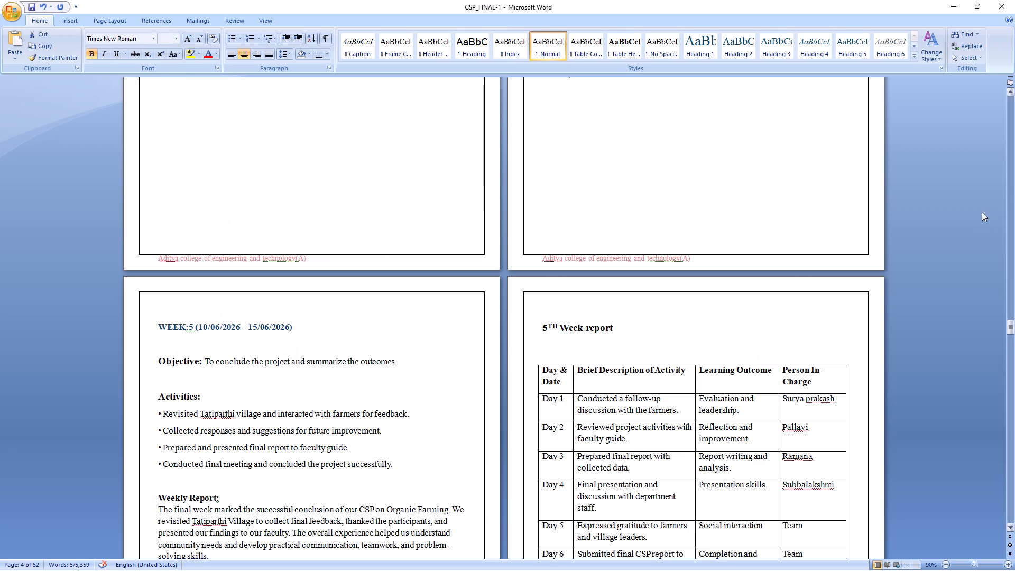
{"action": "scroll", "coordinate": [947, 226], "scroll_direction": "down", "scroll_amount": 20}
{"action": "scroll", "coordinate": [947, 226], "scroll_direction": "down", "scroll_amount": 6}
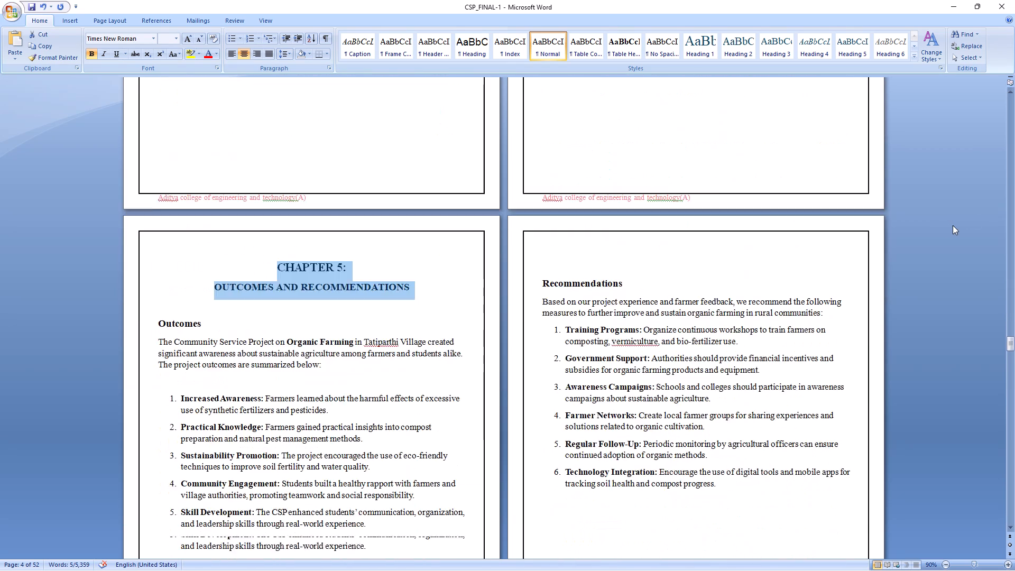
{"action": "scroll", "coordinate": [953, 225], "scroll_direction": "down", "scroll_amount": 18}
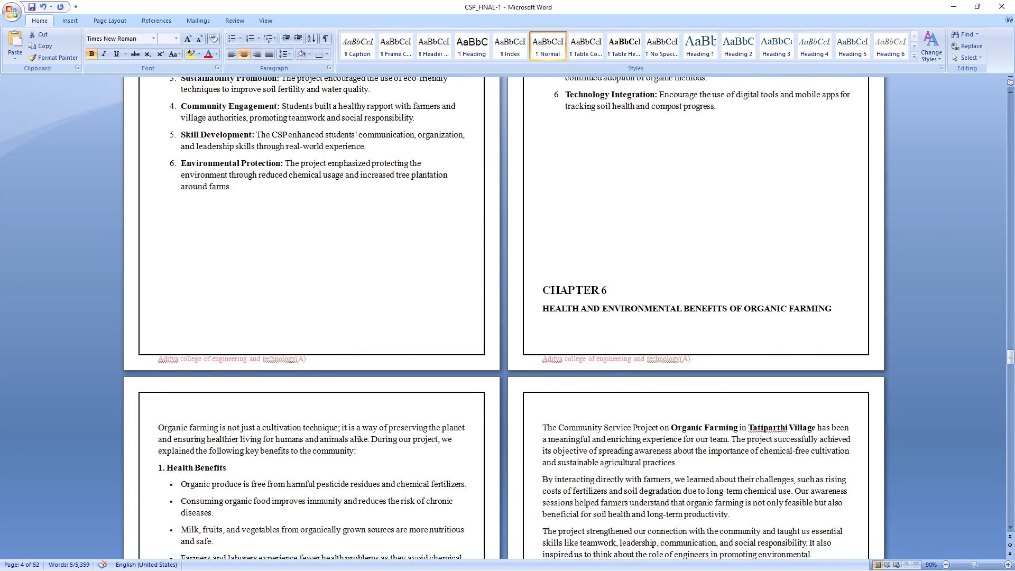
{"action": "left_click", "coordinate": [538, 284]}
{"action": "key", "text": "Return"}
{"action": "key", "text": "Return"}
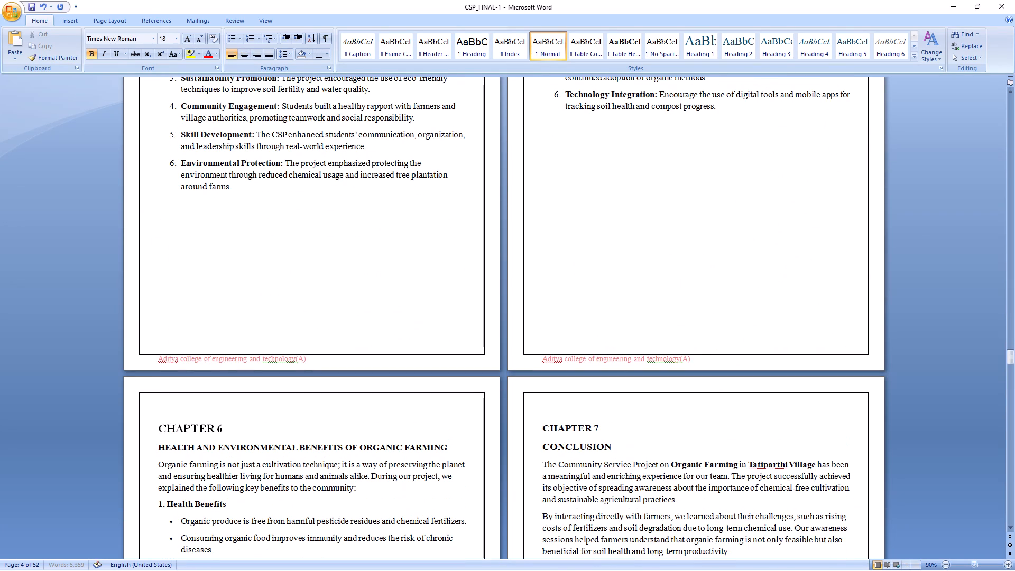
Center the CHAPTER 6 heading and its HEALTH AND ENVIRONMENTAL BENEFITS OF ORGANIC FARMING title.
{"action": "left_click_drag", "start_coordinate": [154, 421], "coordinate": [346, 451]}
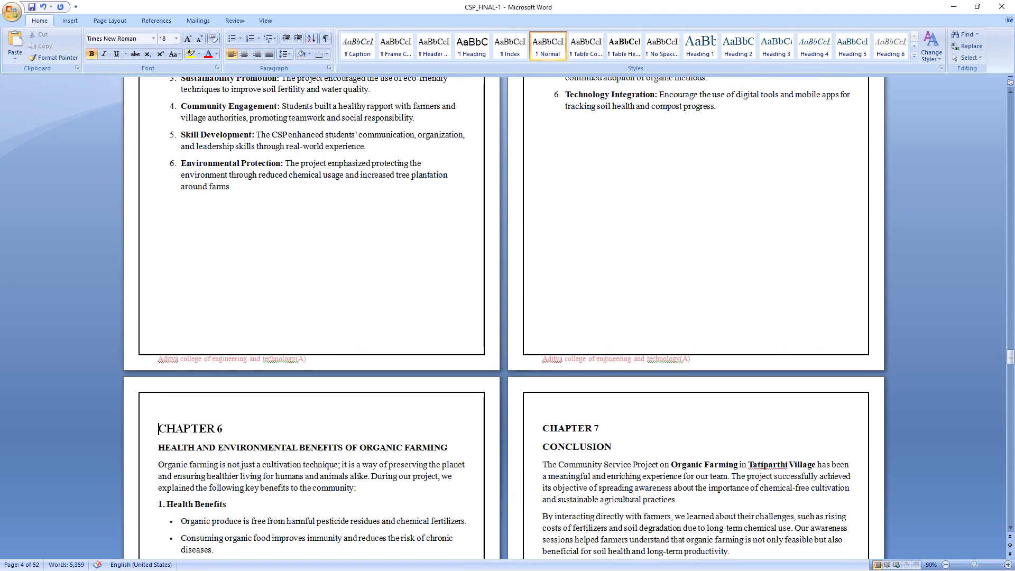
{"action": "left_click_drag", "start_coordinate": [346, 451], "coordinate": [392, 441]}
{"action": "left_click_drag", "start_coordinate": [154, 428], "coordinate": [438, 434]}
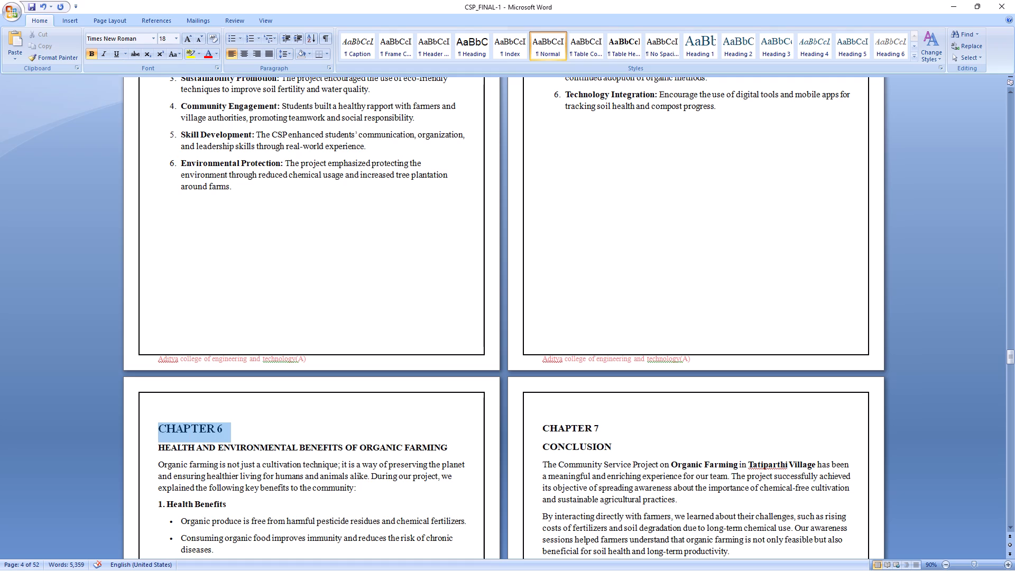
{"action": "left_click_drag", "start_coordinate": [438, 434], "coordinate": [450, 447]}
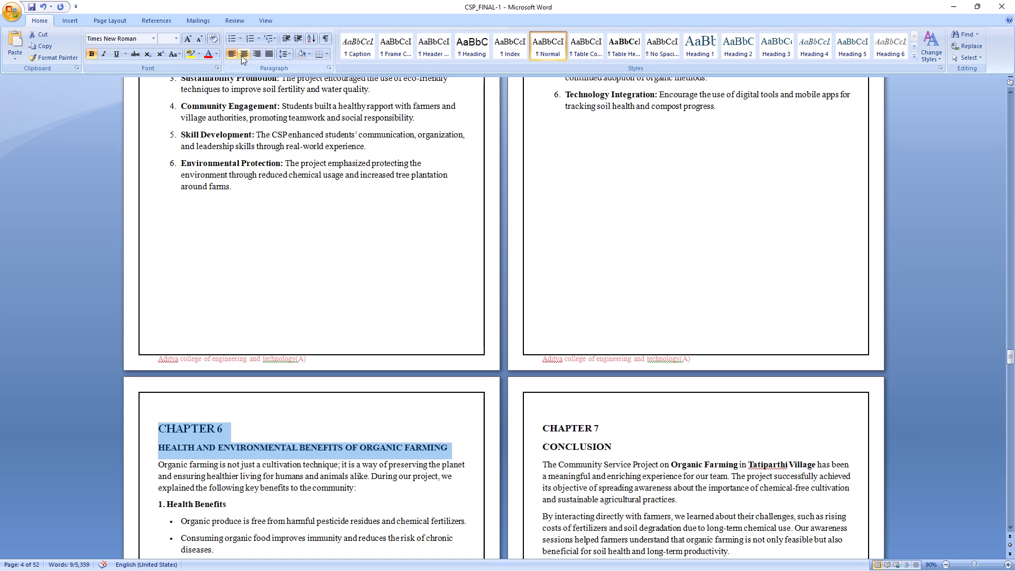
{"action": "left_click", "coordinate": [241, 54]}
{"action": "left_click", "coordinate": [49, 390]}
Center the CHAPTER 7 heading and its CONCLUSION title.
{"action": "scroll", "coordinate": [484, 477], "scroll_direction": "down", "scroll_amount": 3}
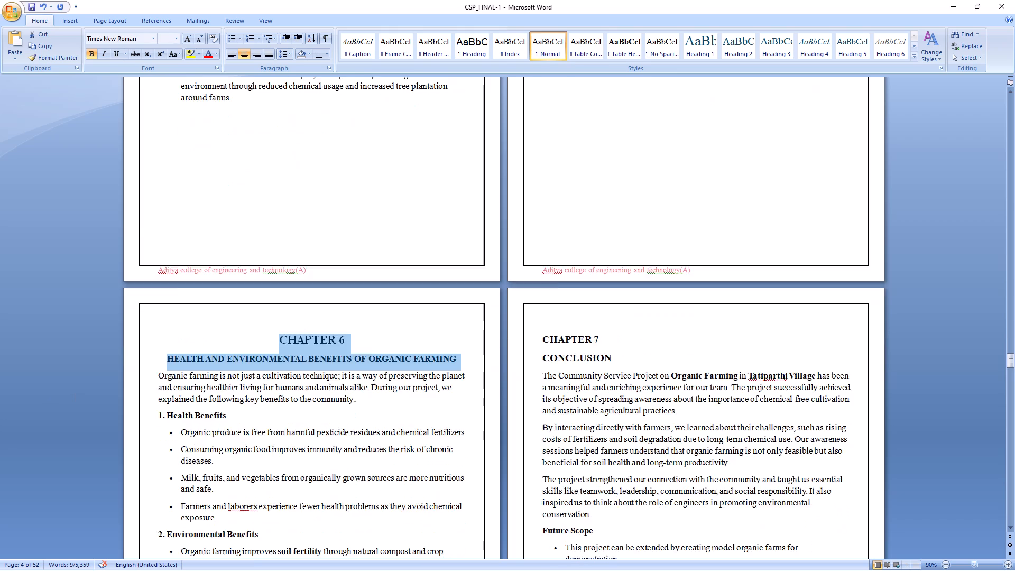
{"action": "scroll", "coordinate": [484, 474], "scroll_direction": "down", "scroll_amount": 7}
{"action": "left_click_drag", "start_coordinate": [539, 205], "coordinate": [595, 233]}
{"action": "left_click", "coordinate": [242, 53]}
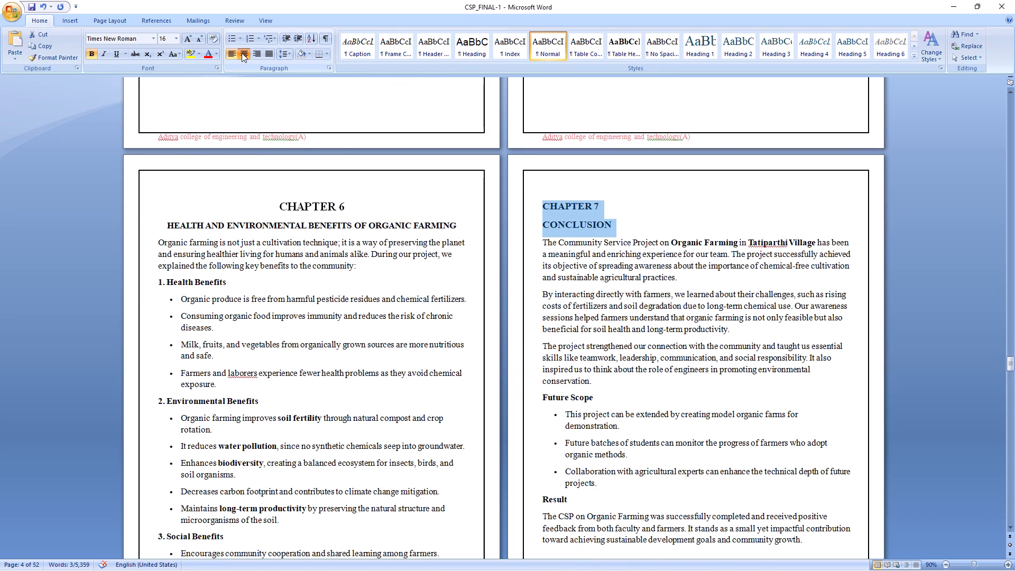
Look through the pages after the conclusion, from the project gallery to the rating section of the first Student Self-Evaluation forms.
{"action": "scroll", "coordinate": [465, 432], "scroll_direction": "down", "scroll_amount": 14}
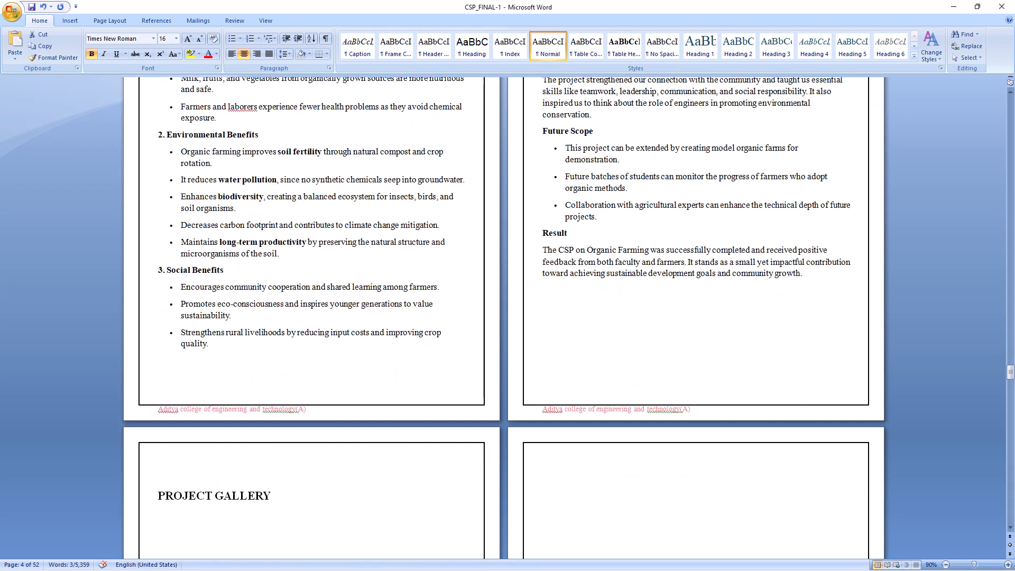
{"action": "scroll", "coordinate": [459, 423], "scroll_direction": "down", "scroll_amount": 14}
{"action": "scroll", "coordinate": [459, 423], "scroll_direction": "down", "scroll_amount": 10}
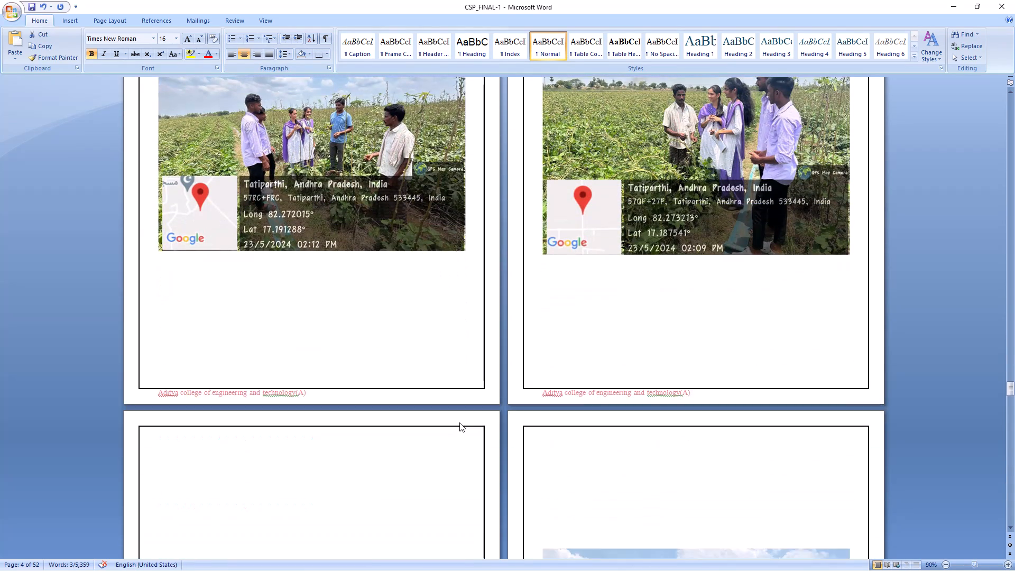
{"action": "scroll", "coordinate": [459, 422], "scroll_direction": "down", "scroll_amount": 20}
{"action": "scroll", "coordinate": [459, 422], "scroll_direction": "down", "scroll_amount": 9}
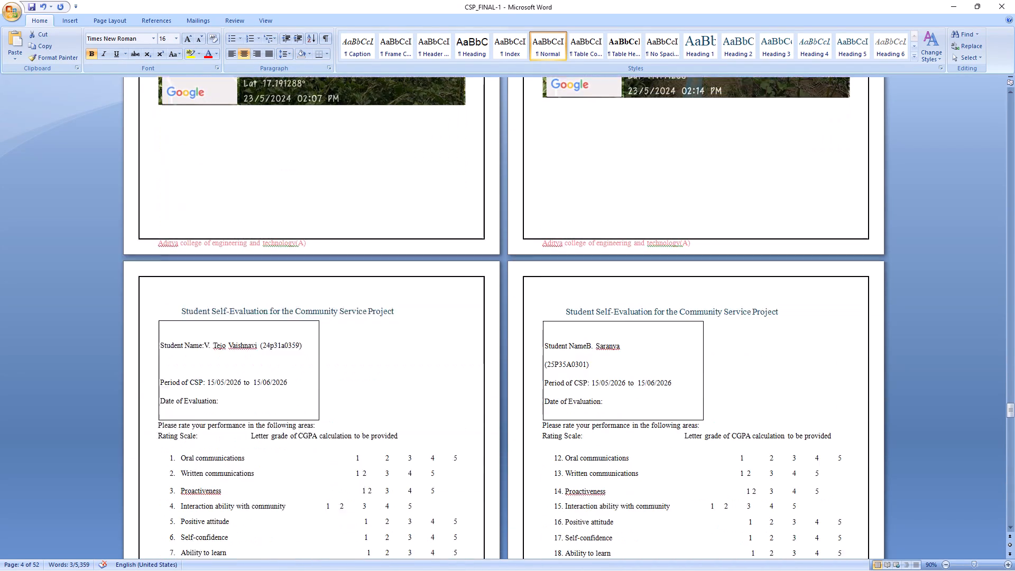
{"action": "scroll", "coordinate": [459, 422], "scroll_direction": "down", "scroll_amount": 3}
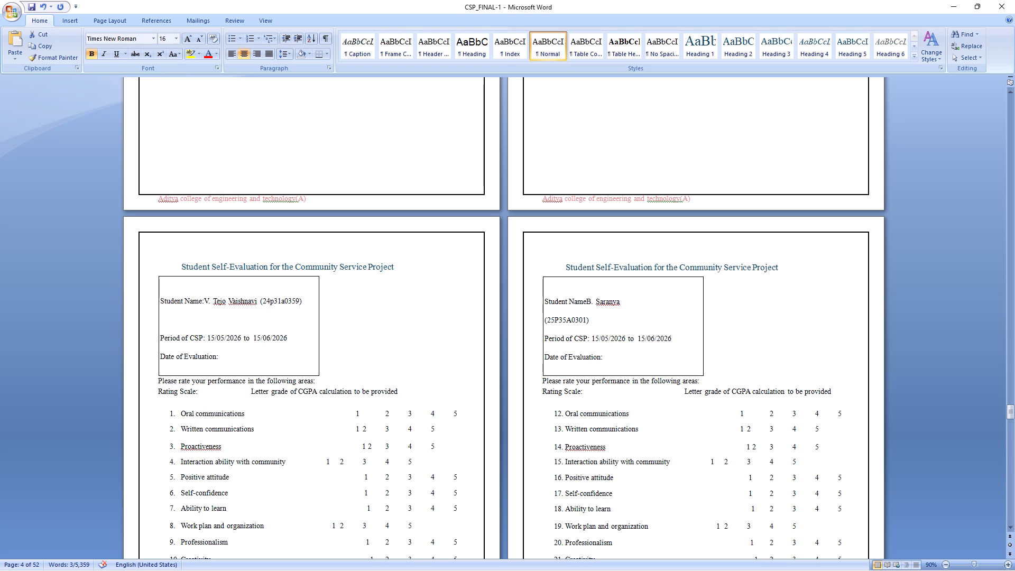
{"action": "scroll", "coordinate": [460, 421], "scroll_direction": "down", "scroll_amount": 2}
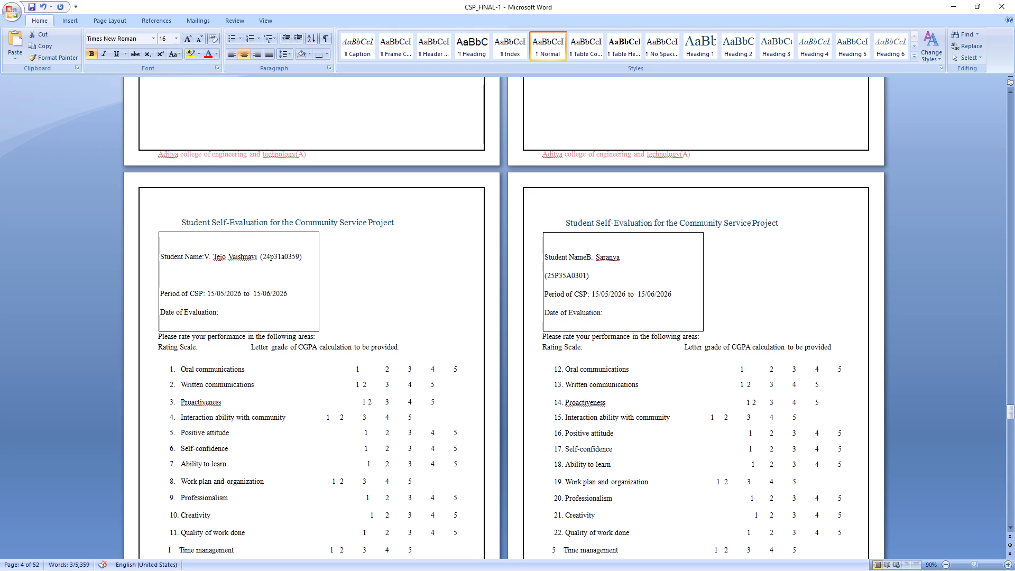
{"action": "left_click_drag", "start_coordinate": [250, 348], "coordinate": [394, 353]}
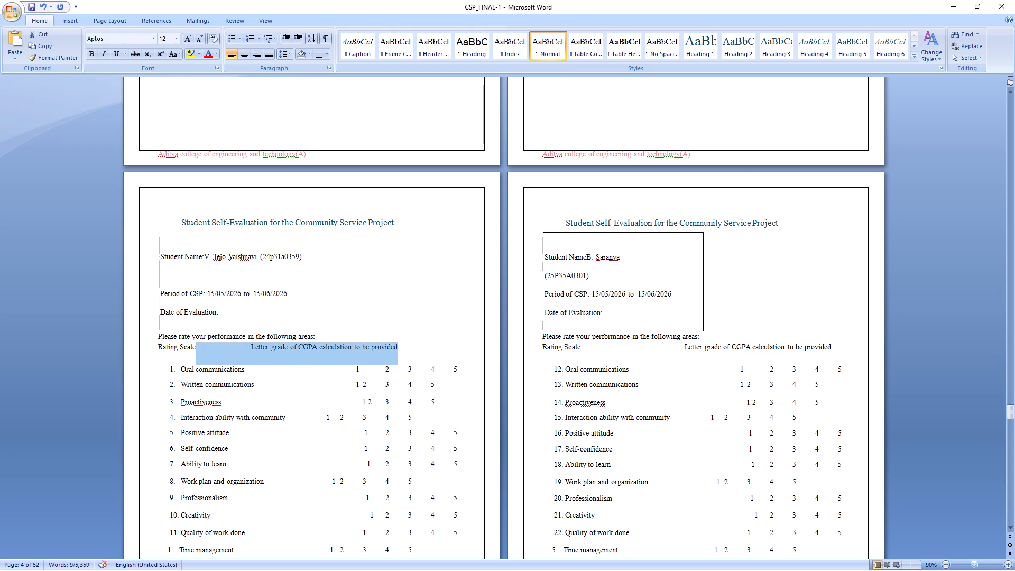
{"action": "left_click", "coordinate": [271, 397]}
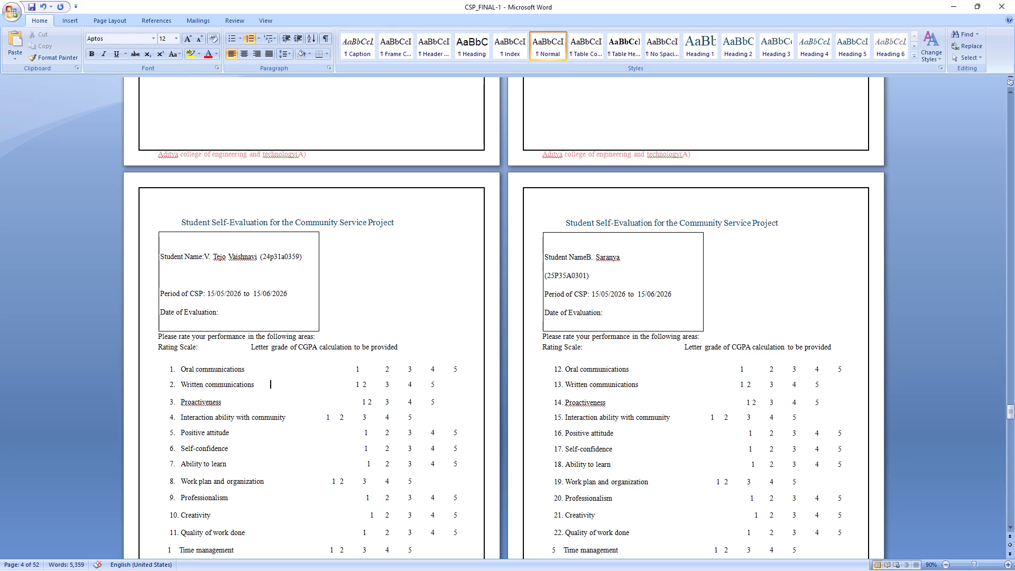
{"action": "left_click_drag", "start_coordinate": [249, 347], "coordinate": [398, 348]}
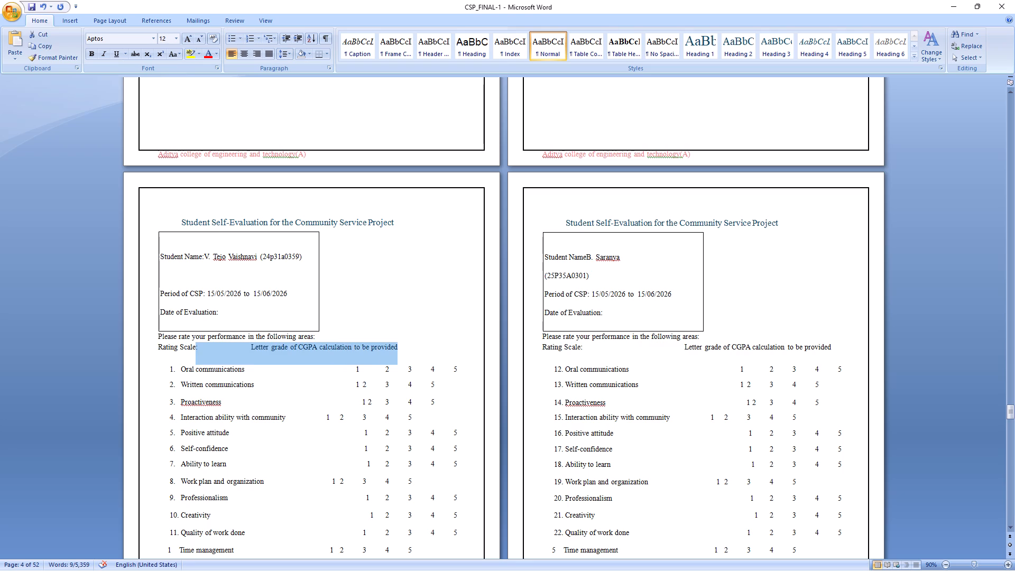
{"action": "left_click", "coordinate": [280, 388]}
{"action": "scroll", "coordinate": [331, 391], "scroll_direction": "down", "scroll_amount": 5}
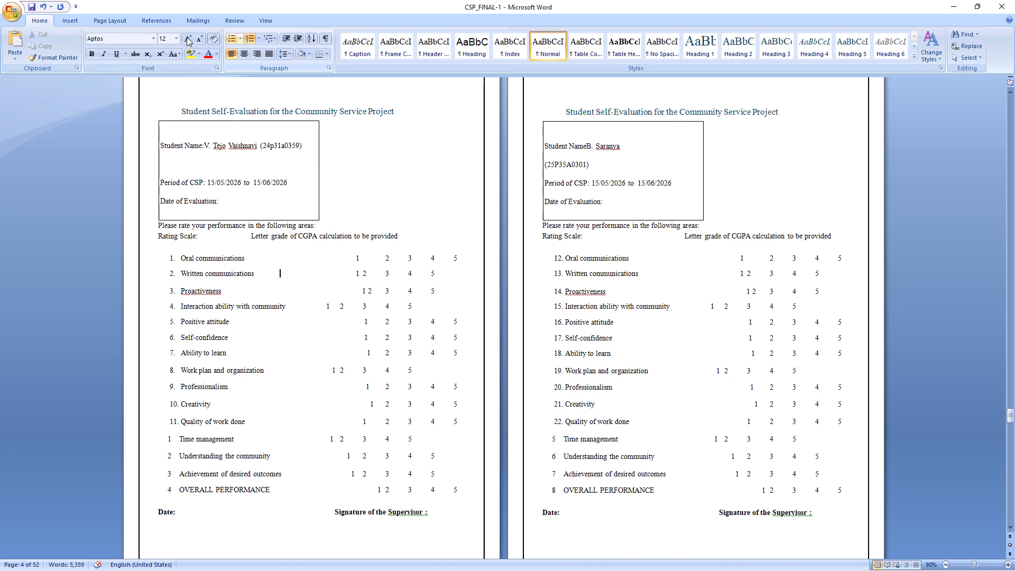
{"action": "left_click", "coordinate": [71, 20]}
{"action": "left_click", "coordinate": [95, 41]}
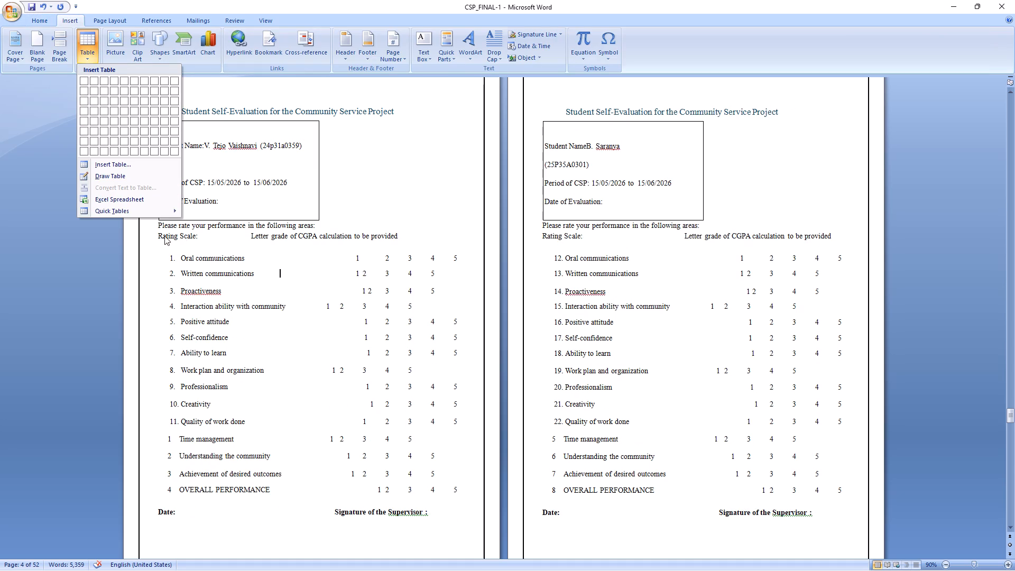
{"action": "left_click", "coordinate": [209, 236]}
In the first Student Self-Evaluation form, move the "Letter grade of CGPA calculation to be provided" text below Rating Scale, with a blank line under it.
{"action": "left_click", "coordinate": [209, 236]}
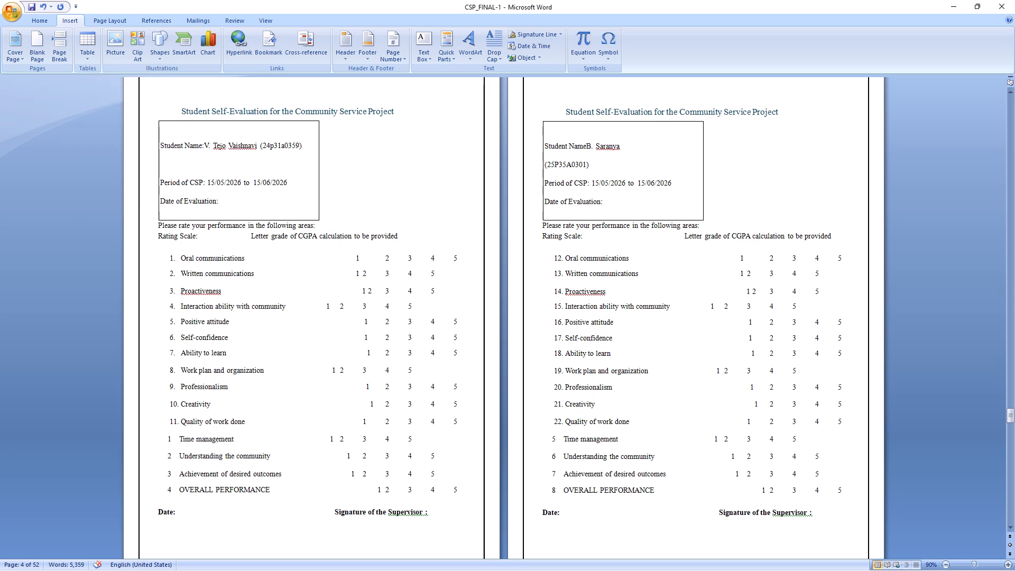
{"action": "key", "text": "Return"}
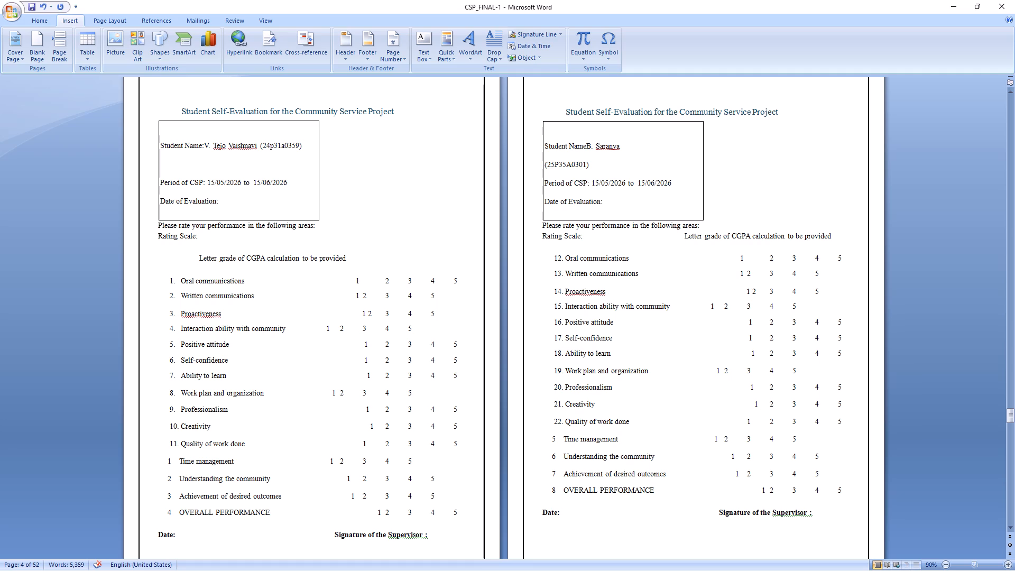
{"action": "left_click", "coordinate": [350, 257]}
{"action": "key", "text": "Return"}
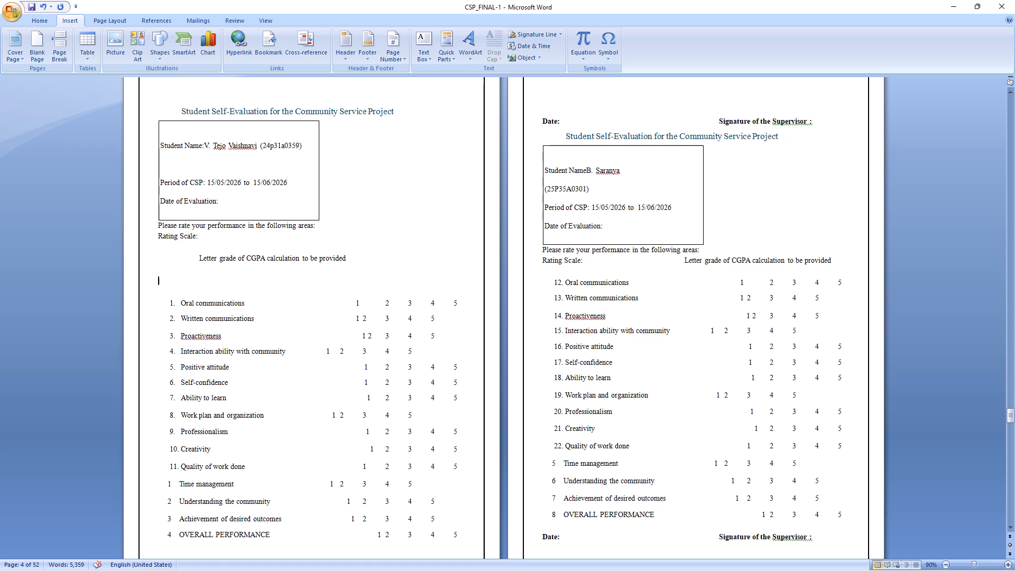
Examine the layout of the remaining evaluation forms, the internal assessment statements and the closing PARTICIPATED STUDENTS pages.
{"action": "scroll", "coordinate": [337, 268], "scroll_direction": "down", "scroll_amount": 2}
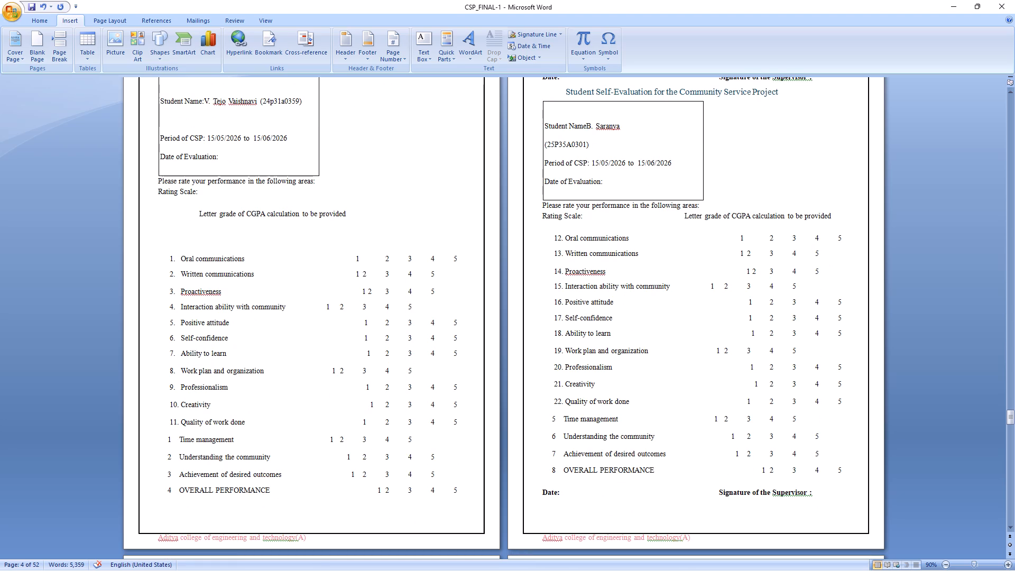
{"action": "scroll", "coordinate": [306, 324], "scroll_direction": "down", "scroll_amount": 7}
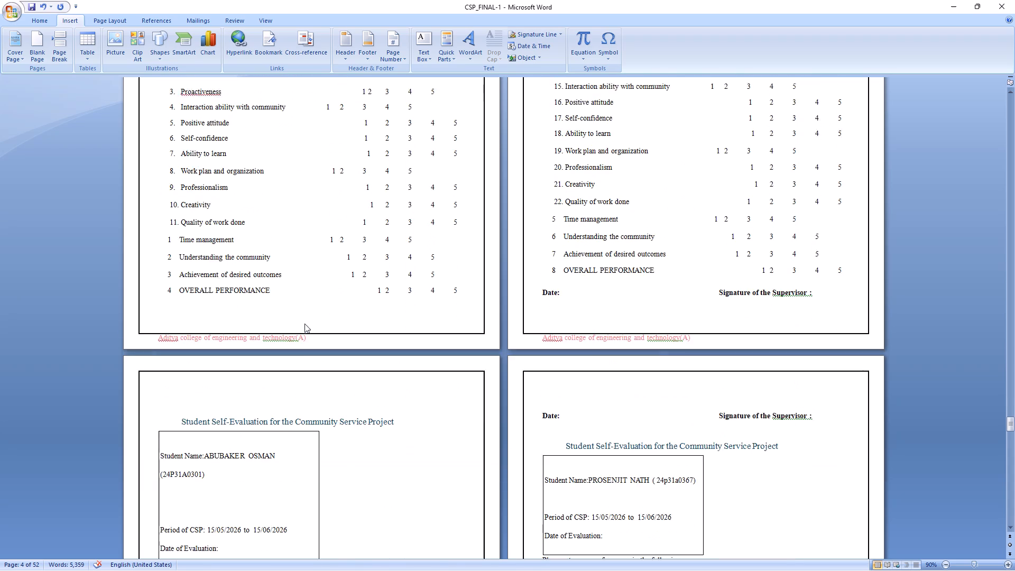
{"action": "scroll", "coordinate": [304, 324], "scroll_direction": "down", "scroll_amount": 20}
{"action": "scroll", "coordinate": [304, 324], "scroll_direction": "down", "scroll_amount": 13}
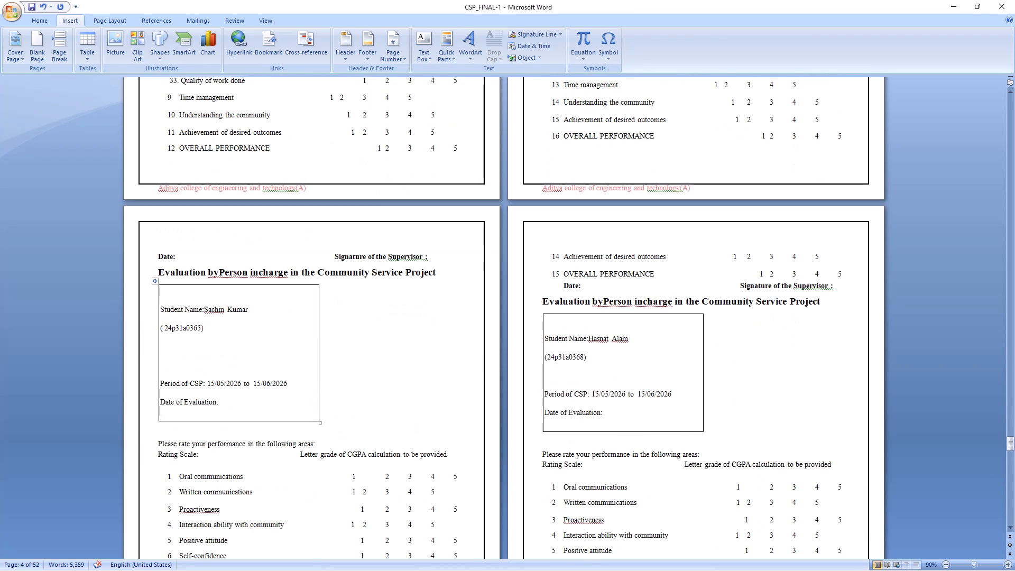
{"action": "scroll", "coordinate": [306, 325], "scroll_direction": "down", "scroll_amount": 13}
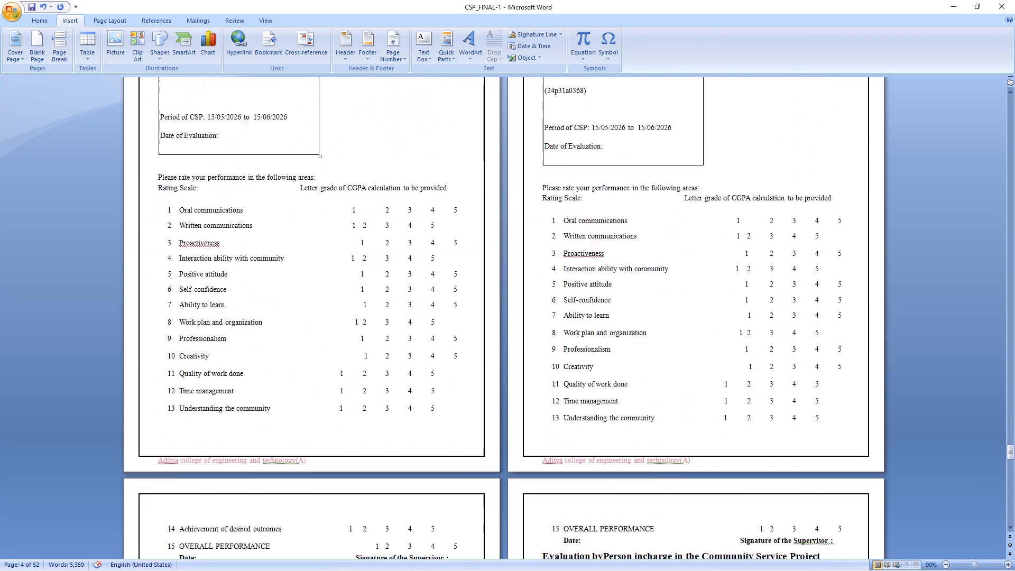
{"action": "scroll", "coordinate": [306, 325], "scroll_direction": "down", "scroll_amount": 9}
{"action": "scroll", "coordinate": [306, 325], "scroll_direction": "down", "scroll_amount": 20}
{"action": "scroll", "coordinate": [306, 325], "scroll_direction": "down", "scroll_amount": 3}
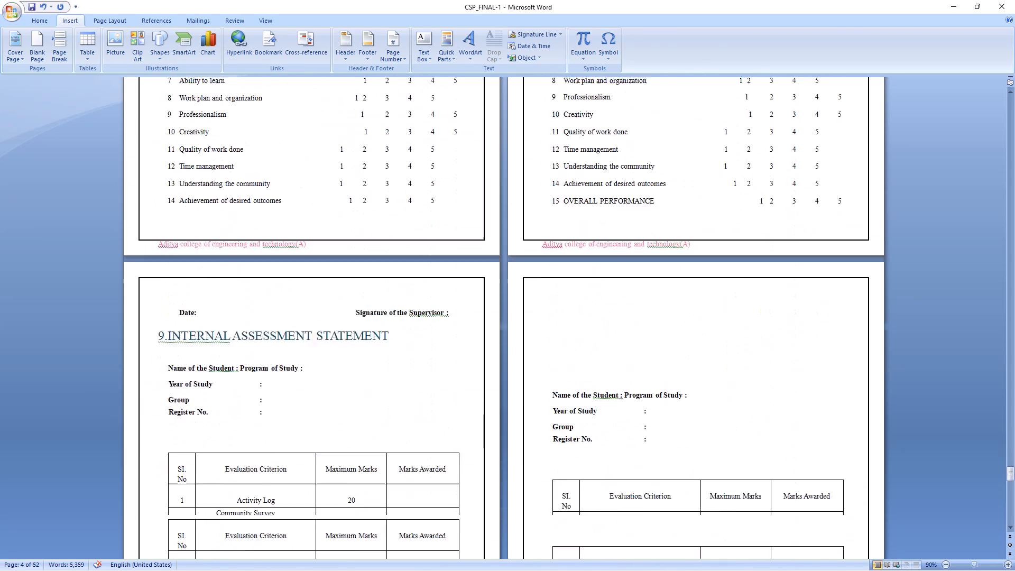
{"action": "scroll", "coordinate": [306, 325], "scroll_direction": "down", "scroll_amount": 15}
{"action": "scroll", "coordinate": [306, 325], "scroll_direction": "down", "scroll_amount": 6}
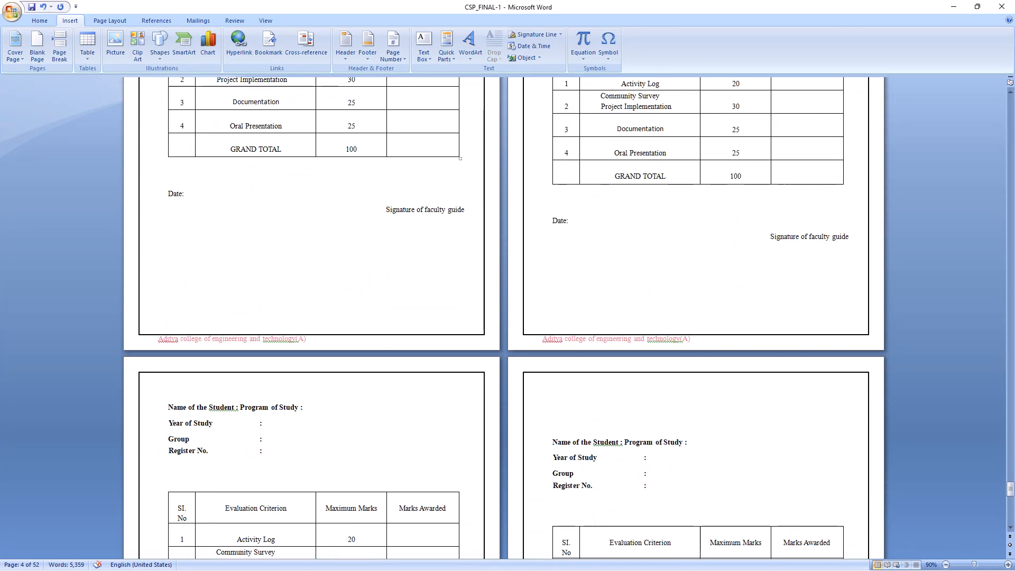
{"action": "scroll", "coordinate": [306, 325], "scroll_direction": "down", "scroll_amount": 17}
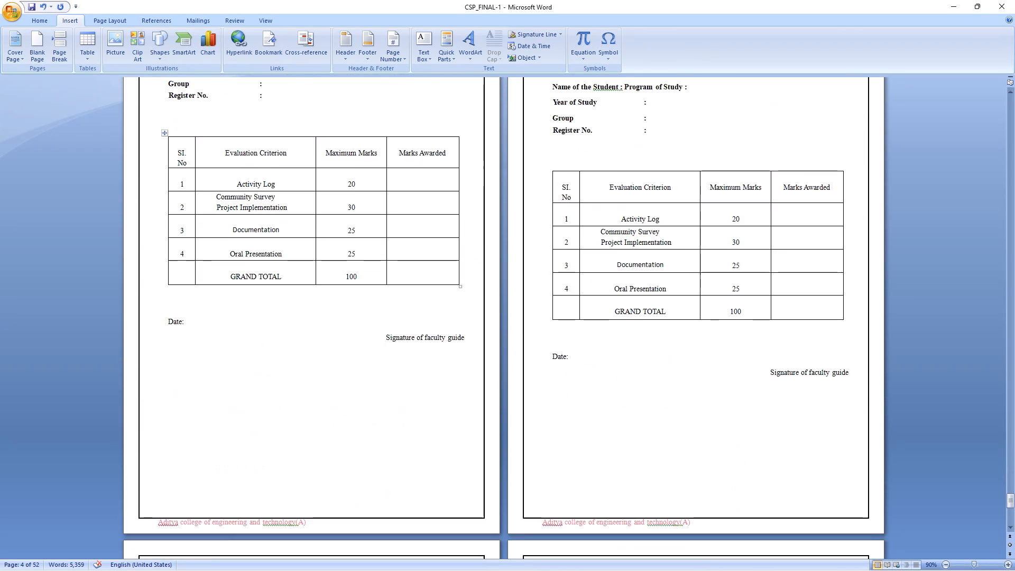
{"action": "scroll", "coordinate": [306, 325], "scroll_direction": "down", "scroll_amount": 20}
{"action": "scroll", "coordinate": [306, 326], "scroll_direction": "down", "scroll_amount": 1}
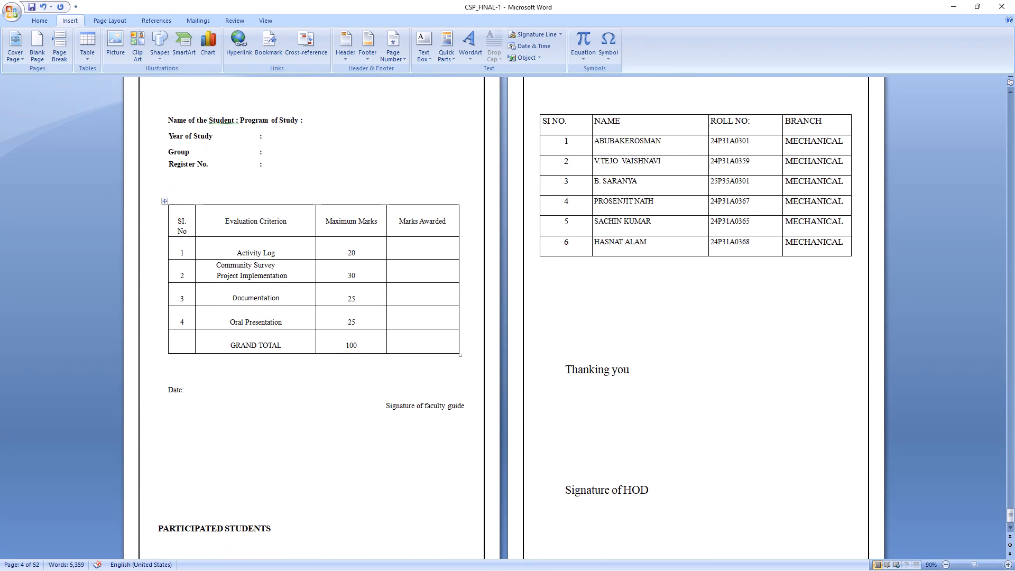
{"action": "scroll", "coordinate": [306, 326], "scroll_direction": "down", "scroll_amount": 4}
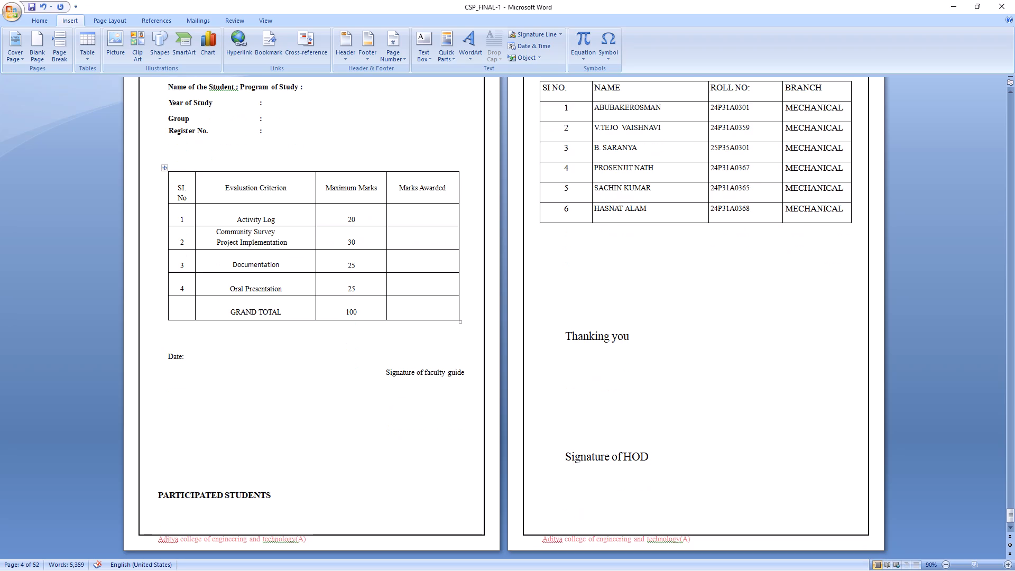
Insert a blank line above the PARTICIPATED STUDENTS heading so it starts on the same page as its table.
{"action": "left_click", "coordinate": [163, 479]}
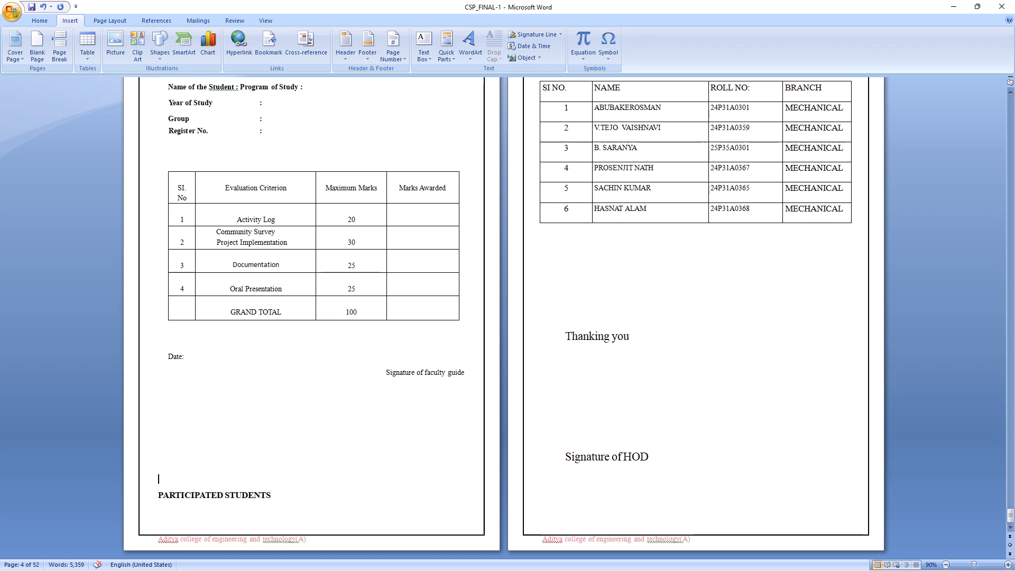
{"action": "key", "text": "Return"}
Center the "Thanking you" line below the participated students table.
{"action": "scroll", "coordinate": [317, 438], "scroll_direction": "up", "scroll_amount": 5}
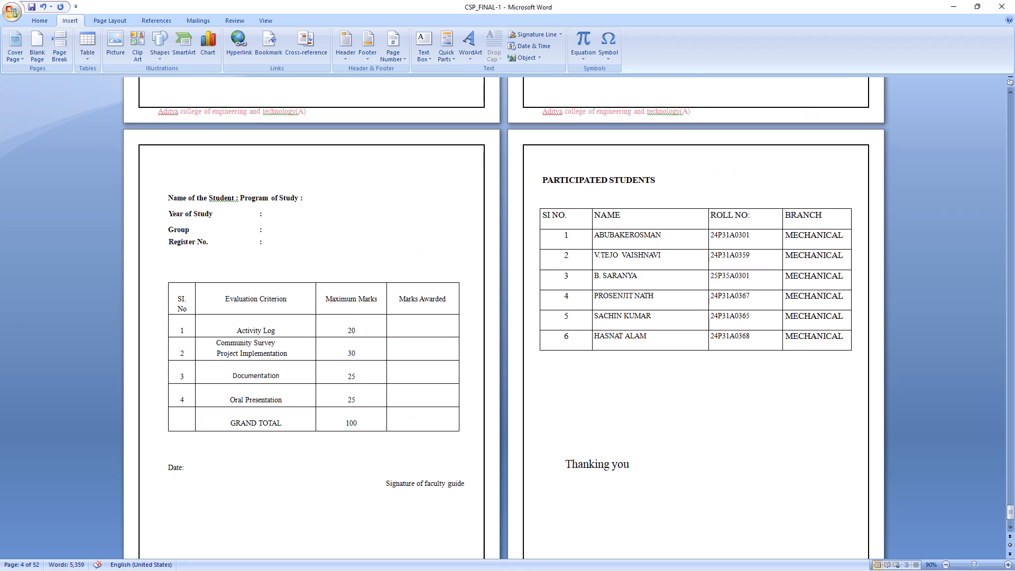
{"action": "left_click_drag", "start_coordinate": [552, 466], "coordinate": [553, 466]}
{"action": "left_click_drag", "start_coordinate": [553, 466], "coordinate": [682, 454]}
{"action": "left_click_drag", "start_coordinate": [666, 459], "coordinate": [553, 467]}
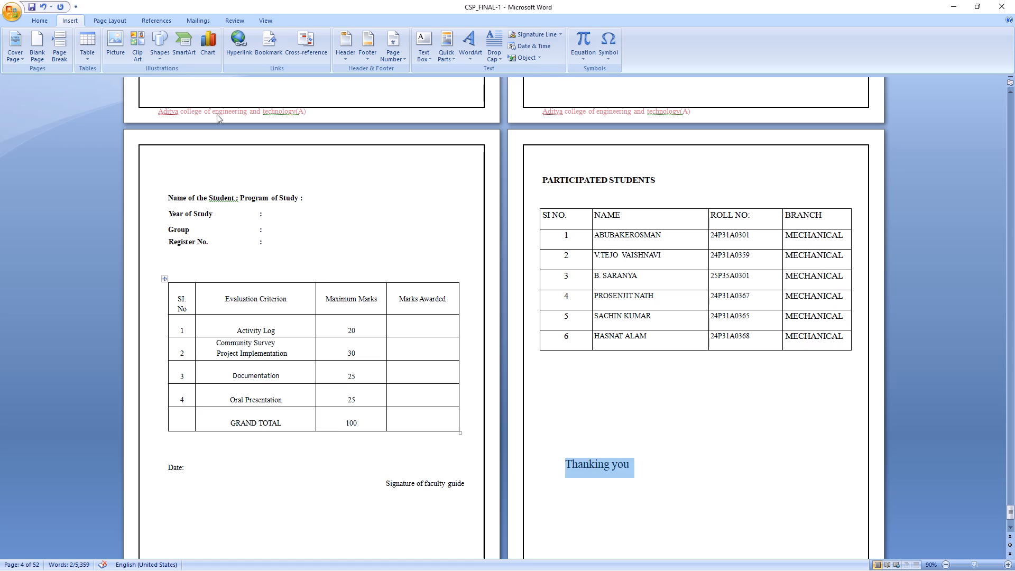
{"action": "left_click", "coordinate": [50, 20]}
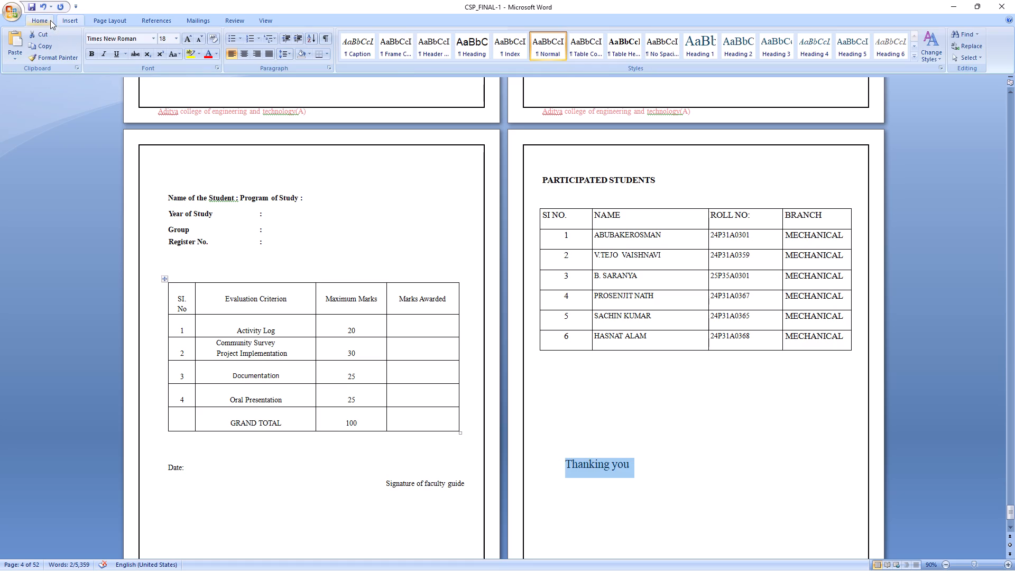
{"action": "left_click", "coordinate": [238, 53]}
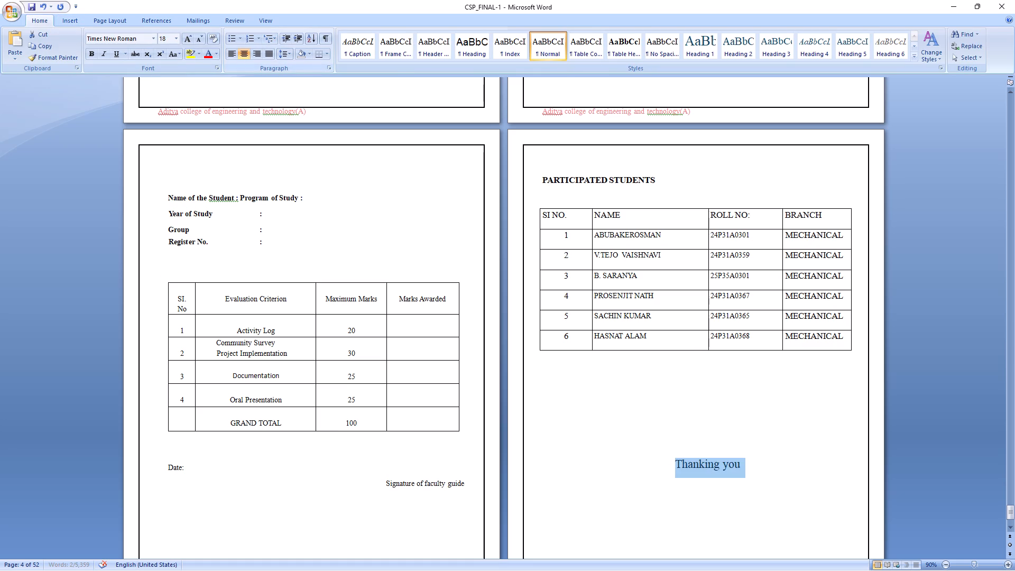
{"action": "left_click", "coordinate": [543, 379]}
Left-align the "Signature of HOD" line at the end of the report.
{"action": "scroll", "coordinate": [667, 418], "scroll_direction": "down", "scroll_amount": 7}
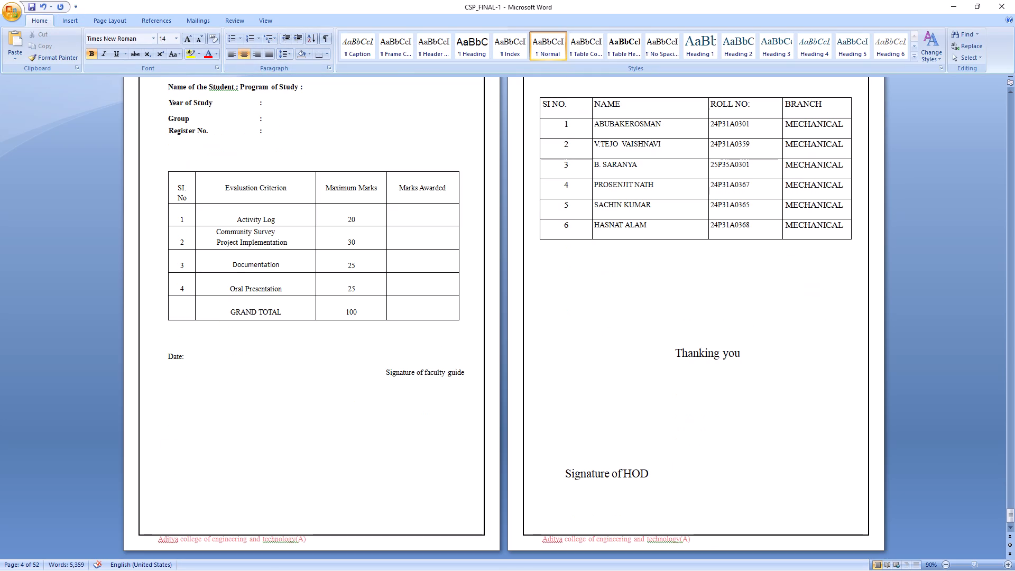
{"action": "left_click_drag", "start_coordinate": [564, 475], "coordinate": [697, 474]}
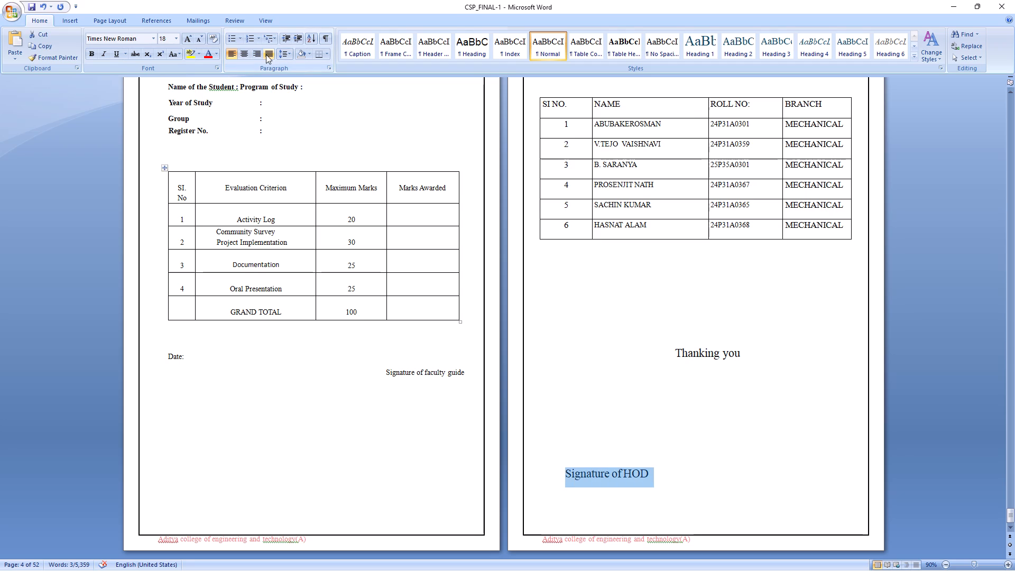
{"action": "left_click", "coordinate": [229, 54]}
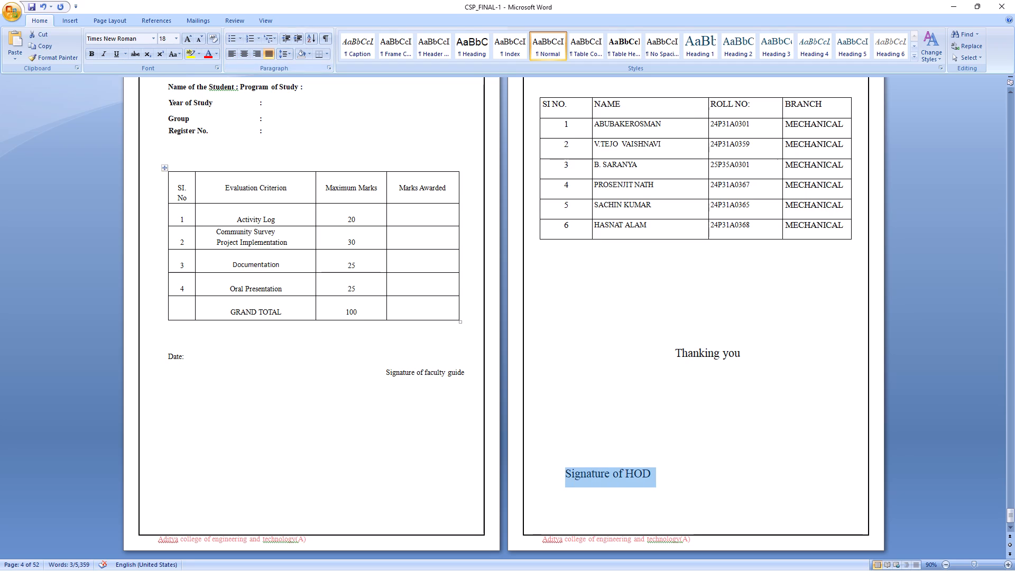
{"action": "left_click", "coordinate": [615, 395]}
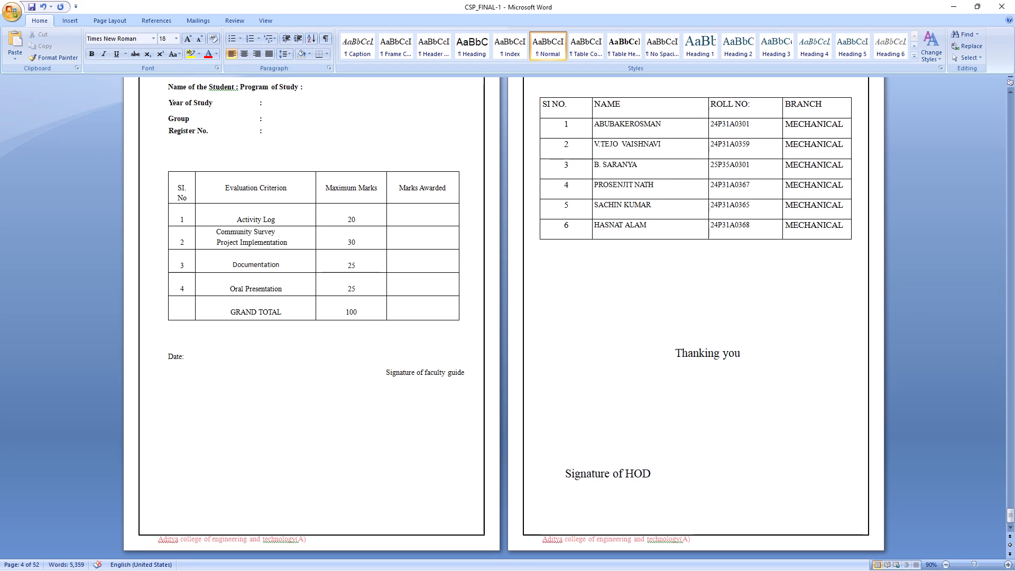
Review the internal assessment statements and evaluation forms from the end of the report back to the Student Self-Evaluation pages.
{"action": "scroll", "coordinate": [308, 404], "scroll_direction": "up", "scroll_amount": 17}
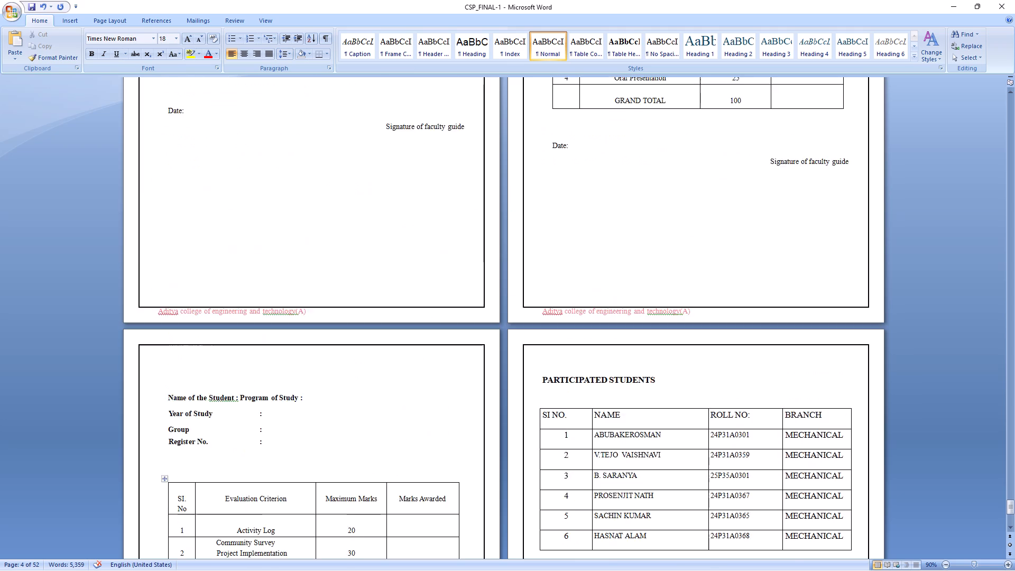
{"action": "scroll", "coordinate": [309, 402], "scroll_direction": "up", "scroll_amount": 20}
{"action": "scroll", "coordinate": [309, 402], "scroll_direction": "up", "scroll_amount": 18}
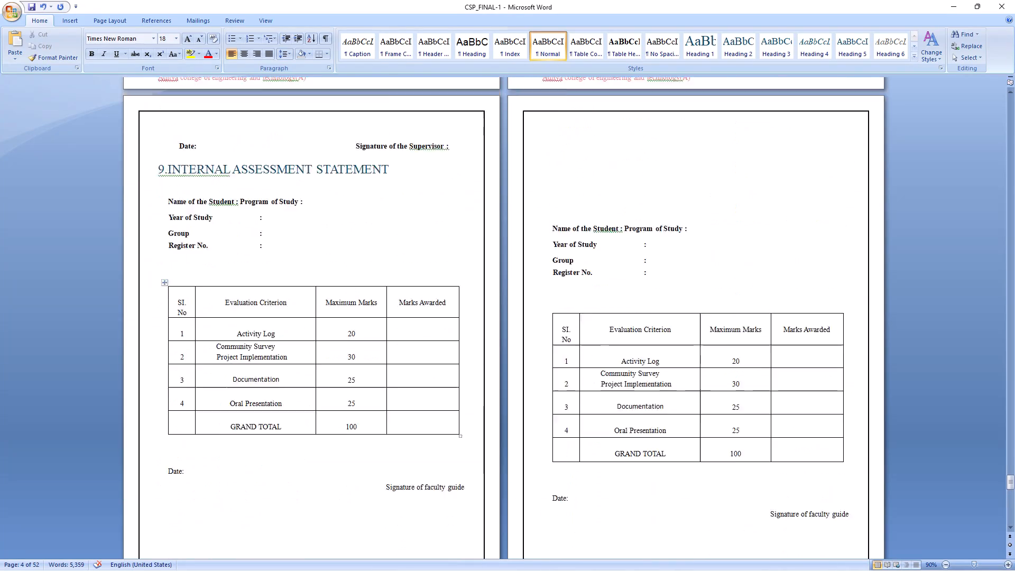
{"action": "scroll", "coordinate": [309, 402], "scroll_direction": "up", "scroll_amount": 4}
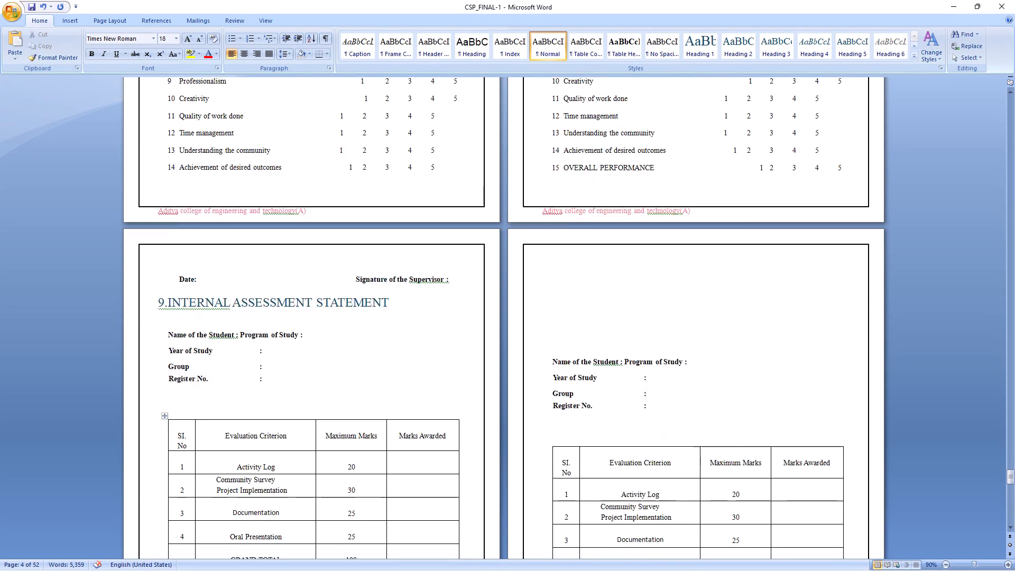
{"action": "scroll", "coordinate": [309, 402], "scroll_direction": "up", "scroll_amount": 18}
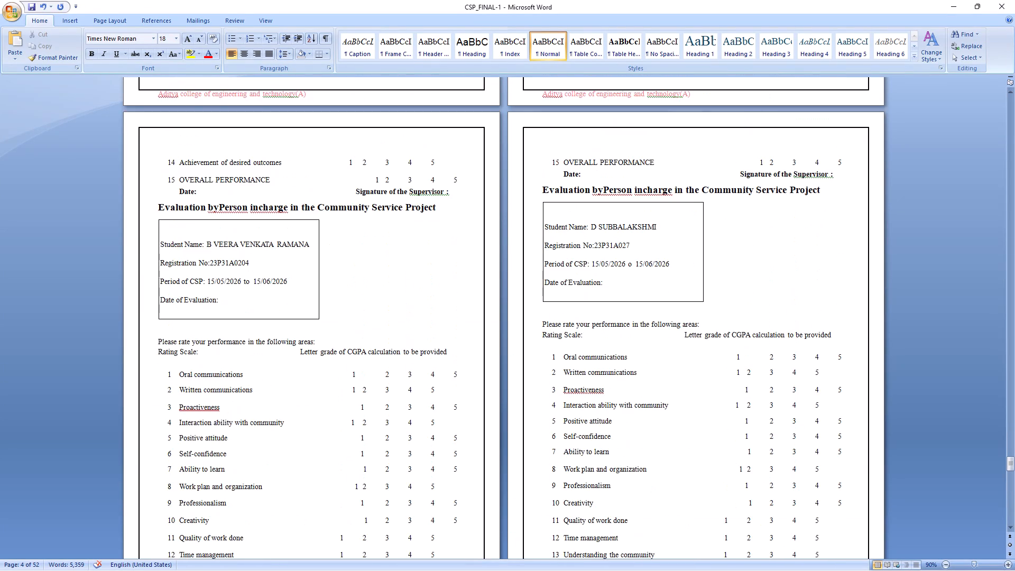
{"action": "scroll", "coordinate": [309, 402], "scroll_direction": "up", "scroll_amount": 20}
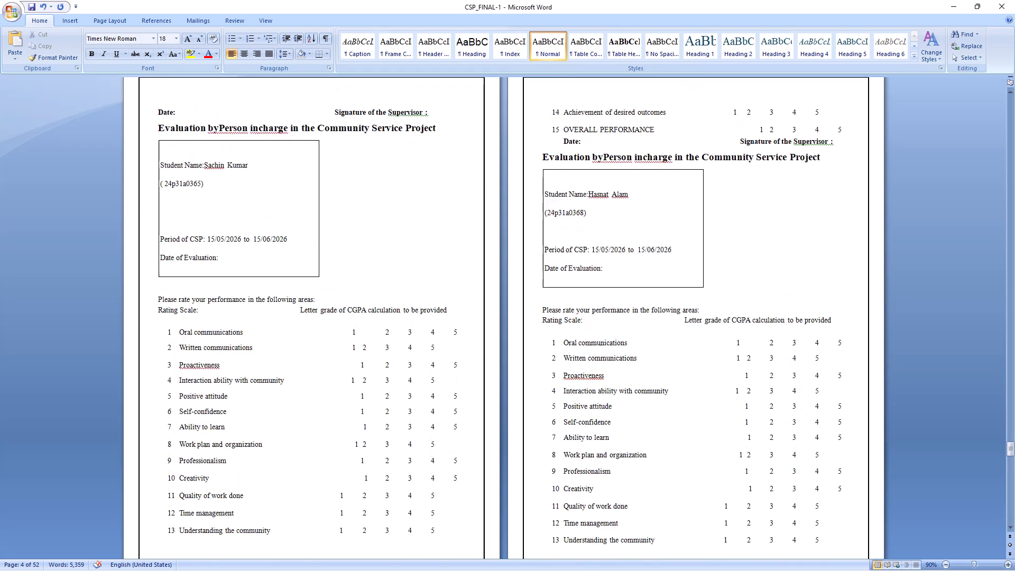
{"action": "scroll", "coordinate": [309, 402], "scroll_direction": "up", "scroll_amount": 20}
{"action": "scroll", "coordinate": [309, 402], "scroll_direction": "up", "scroll_amount": 5}
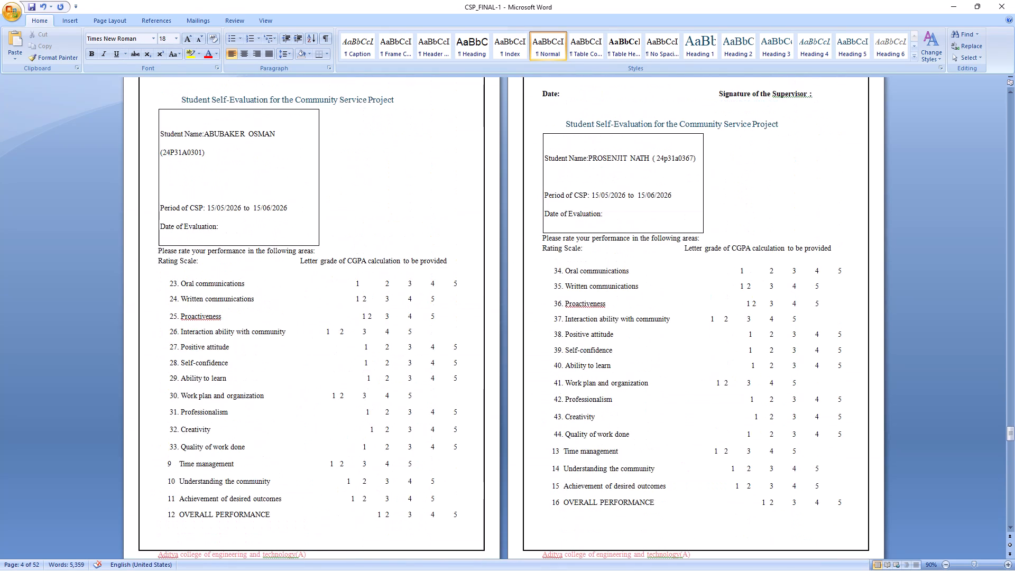
{"action": "scroll", "coordinate": [309, 402], "scroll_direction": "up", "scroll_amount": 4}
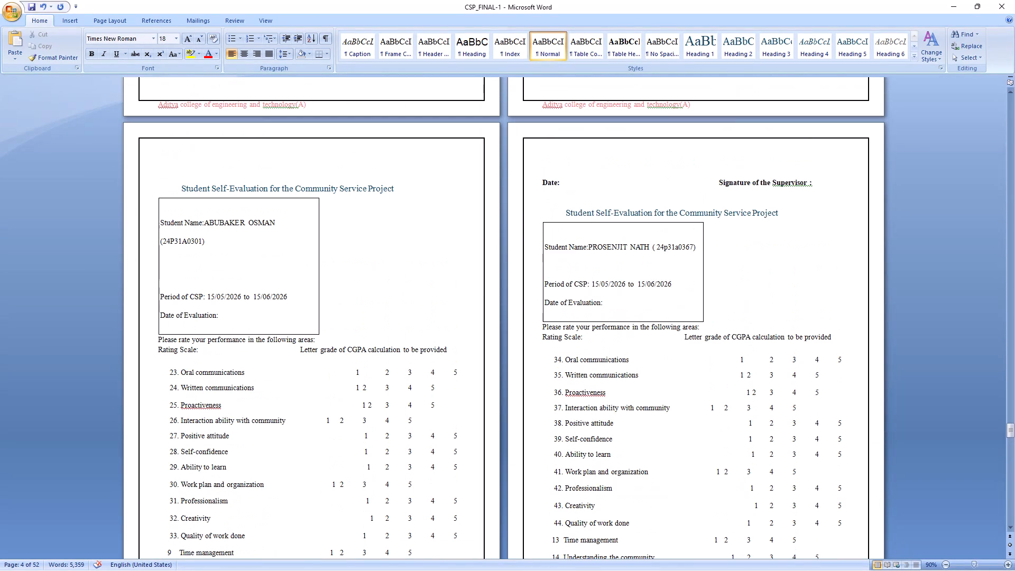
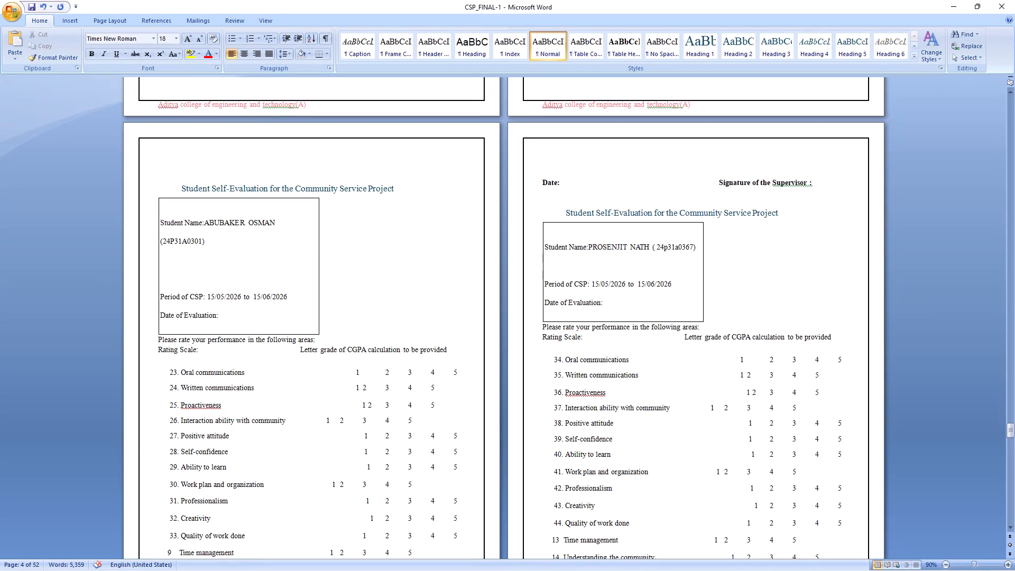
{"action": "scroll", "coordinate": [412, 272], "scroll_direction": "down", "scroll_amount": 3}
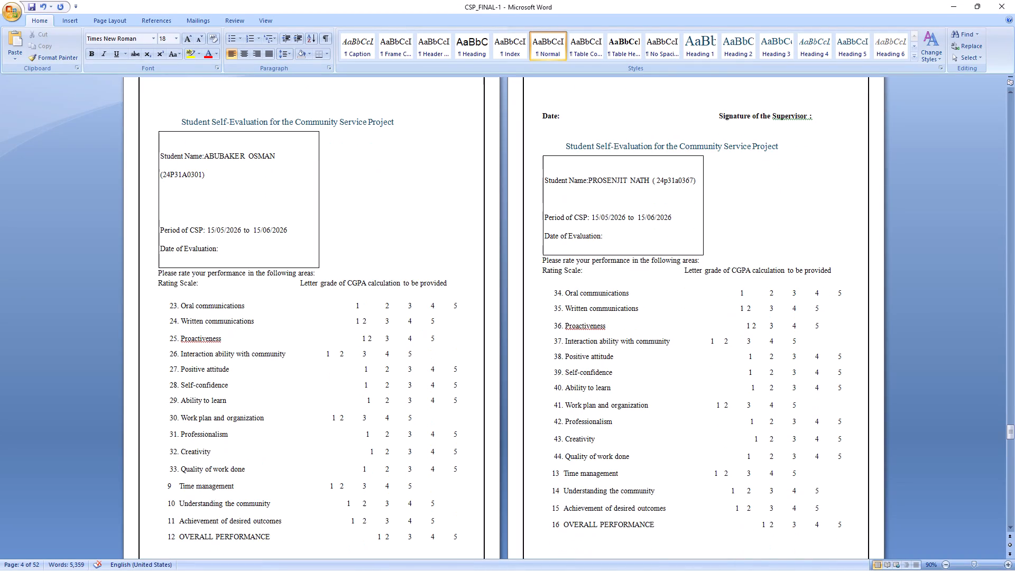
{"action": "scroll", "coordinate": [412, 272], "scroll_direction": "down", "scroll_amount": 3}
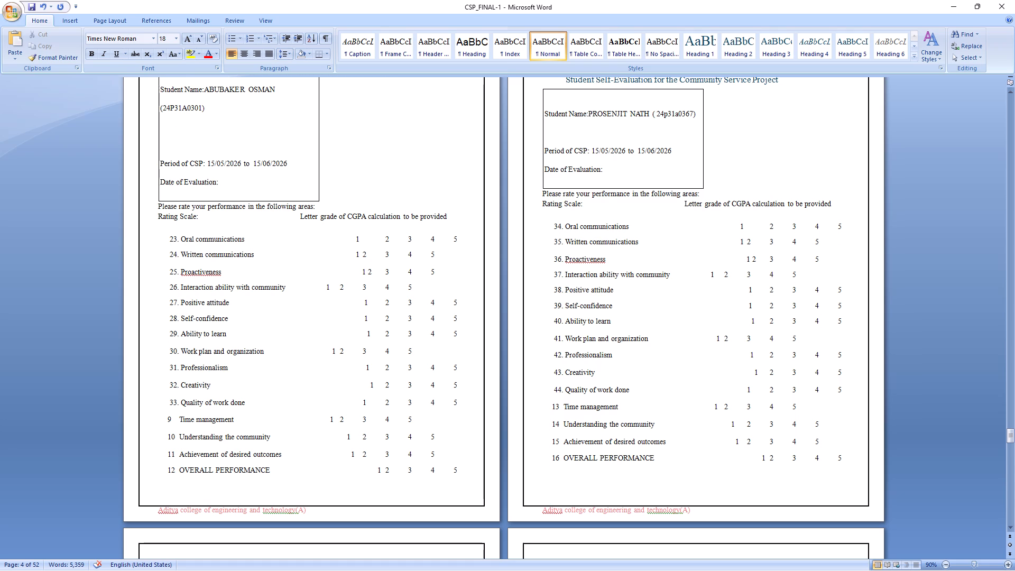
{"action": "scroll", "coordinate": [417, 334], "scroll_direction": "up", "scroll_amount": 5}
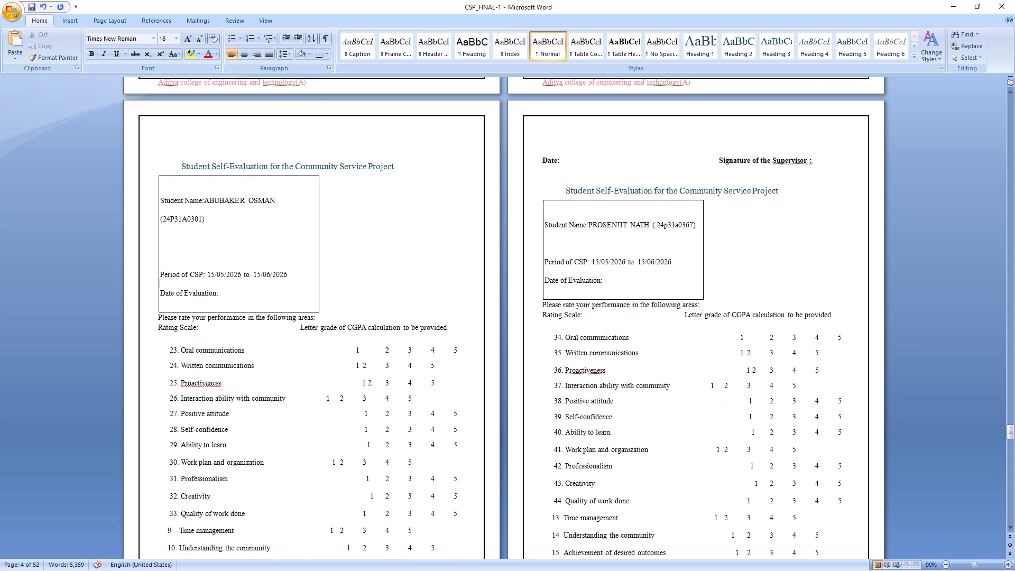
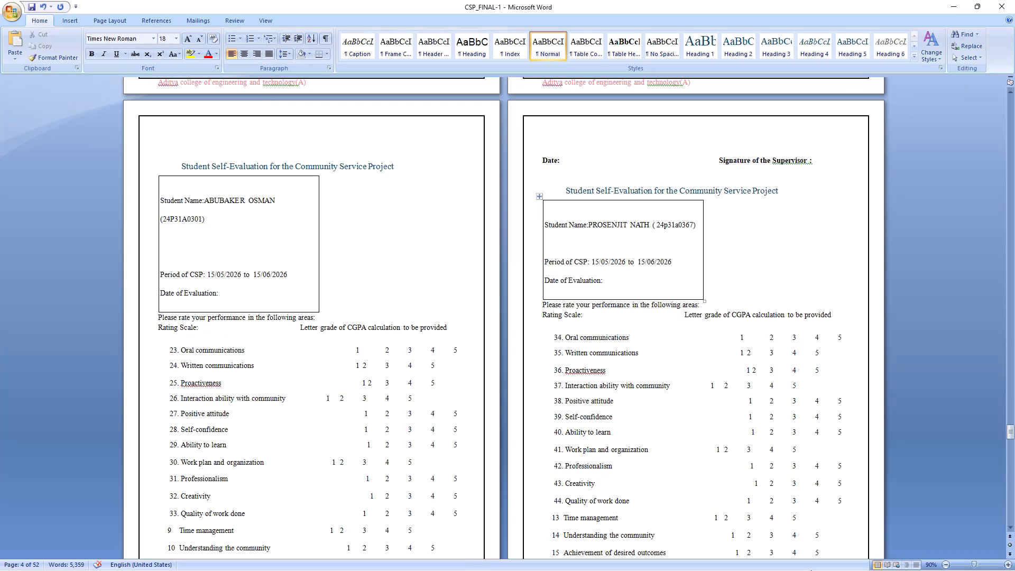
Switch to the New Volume (D:) window in File Explorer and show the hidden background app icons.
{"action": "left_click", "coordinate": [557, 559]}
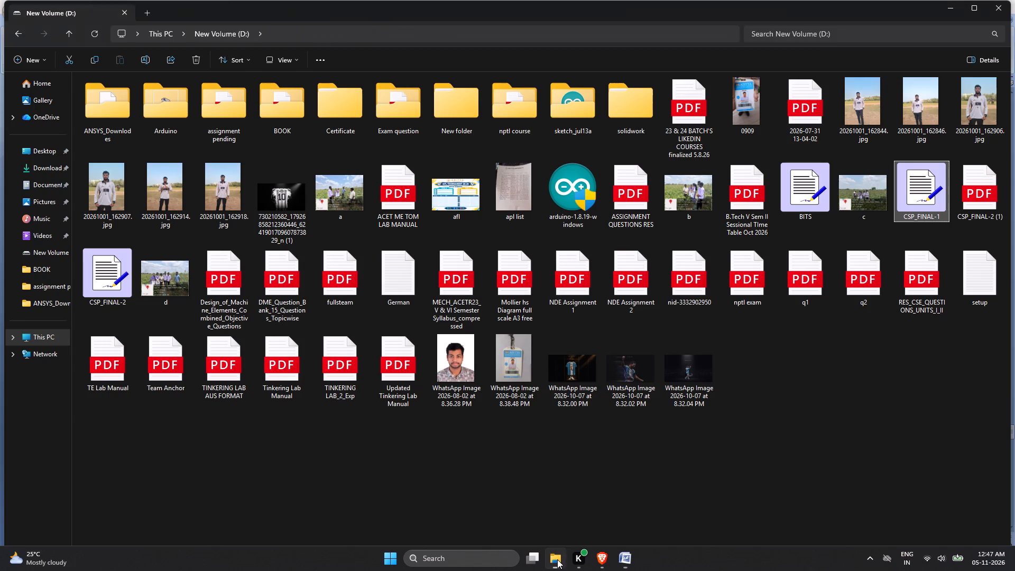
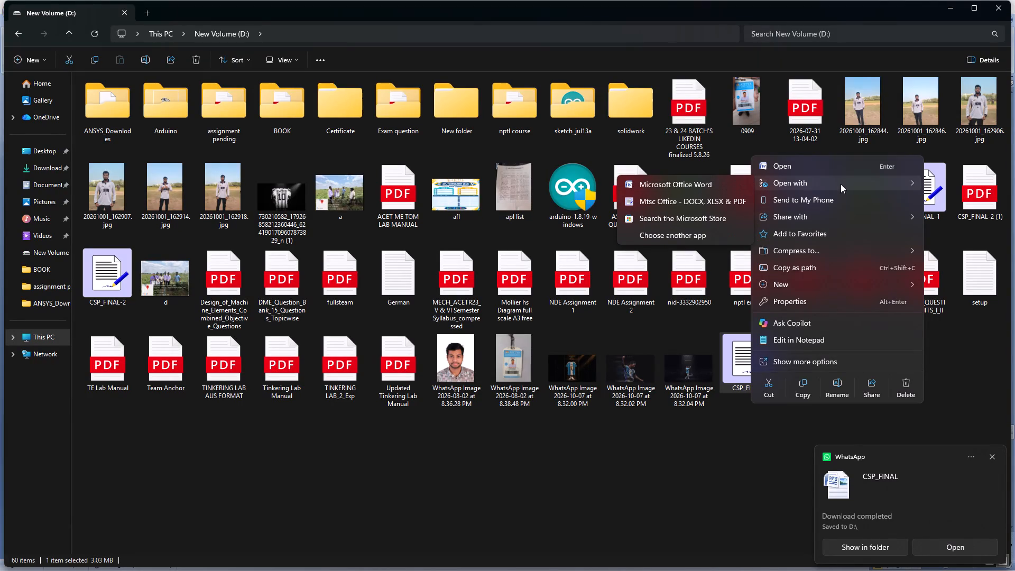
Open the downloaded CSP_FINAL report from New Volume (D:) in Microsoft Word and check its title and certificate pages.
{"action": "left_click", "coordinate": [679, 189]}
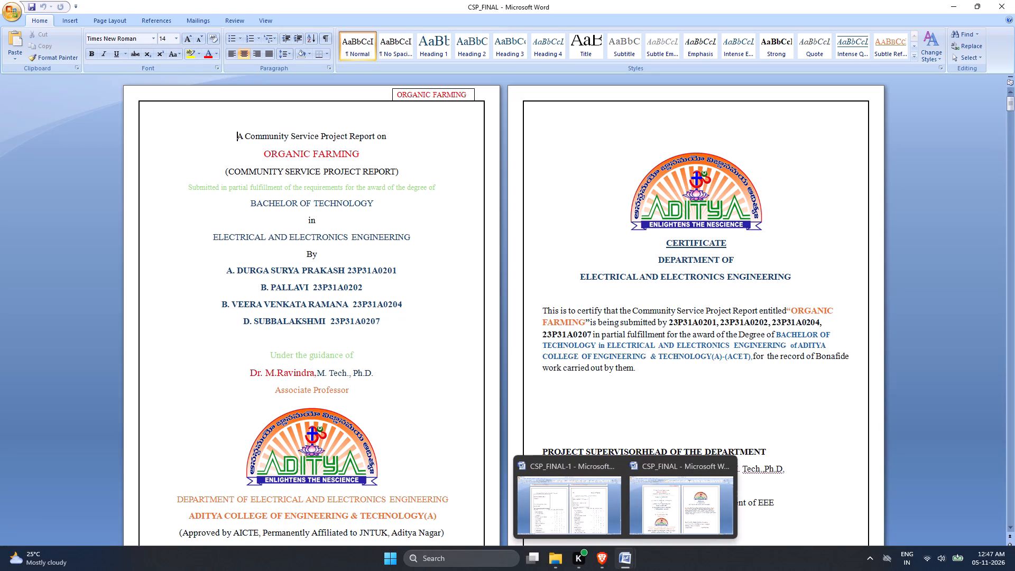
{"action": "scroll", "coordinate": [769, 379], "scroll_direction": "down", "scroll_amount": 7}
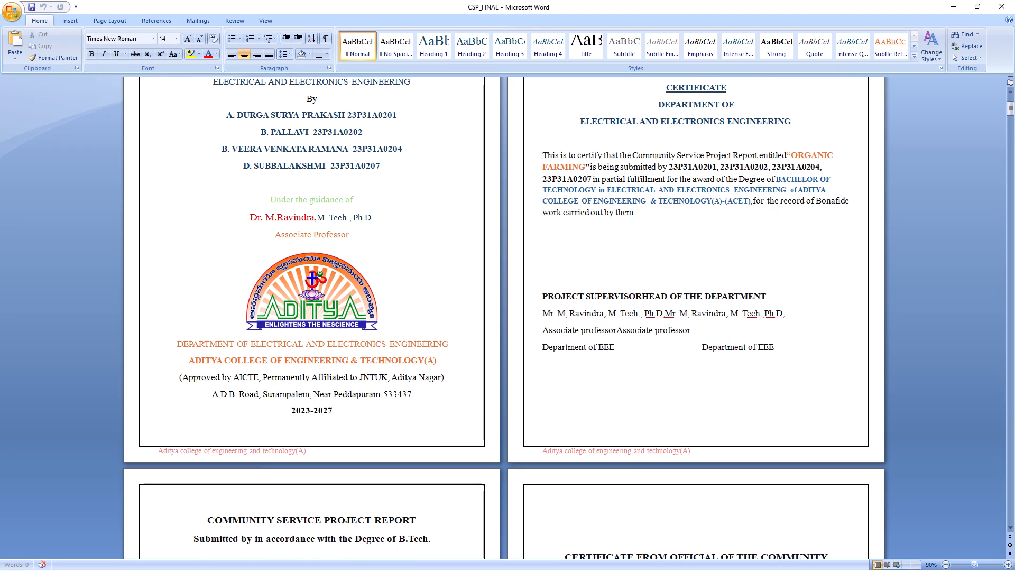
{"action": "scroll", "coordinate": [768, 383], "scroll_direction": "up", "scroll_amount": 1}
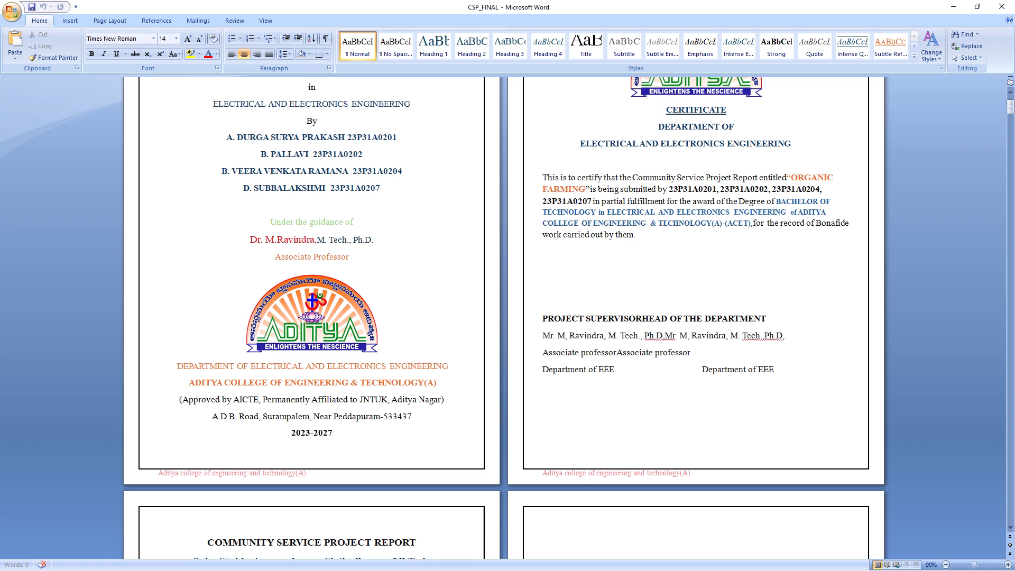
Review the front matter of the original CSP_FINAL report, from the title page and certificates through the declarations to the table of contents.
{"action": "scroll", "coordinate": [768, 383], "scroll_direction": "down", "scroll_amount": 16}
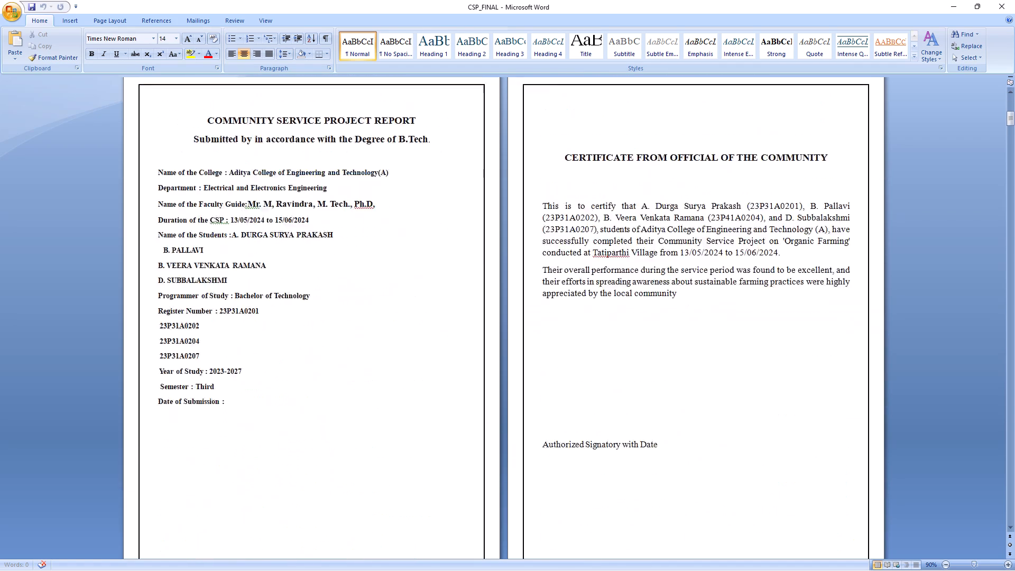
{"action": "scroll", "coordinate": [767, 384], "scroll_direction": "down", "scroll_amount": 20}
{"action": "scroll", "coordinate": [767, 384], "scroll_direction": "down", "scroll_amount": 19}
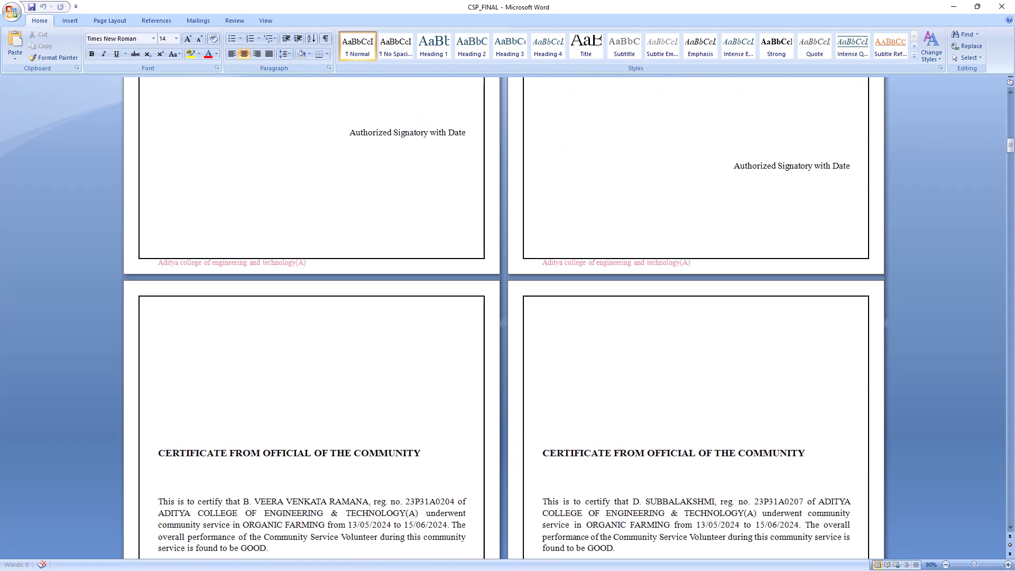
{"action": "scroll", "coordinate": [765, 384], "scroll_direction": "down", "scroll_amount": 20}
{"action": "scroll", "coordinate": [765, 384], "scroll_direction": "down", "scroll_amount": 19}
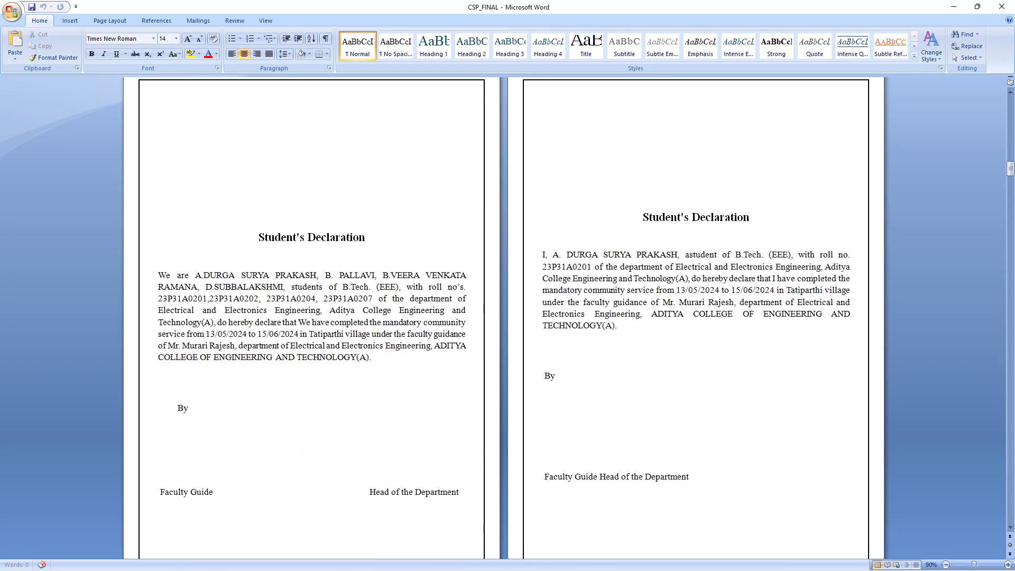
{"action": "scroll", "coordinate": [765, 382], "scroll_direction": "down", "scroll_amount": 20}
{"action": "scroll", "coordinate": [765, 382], "scroll_direction": "down", "scroll_amount": 5}
{"action": "scroll", "coordinate": [765, 381], "scroll_direction": "up", "scroll_amount": 1}
{"action": "scroll", "coordinate": [765, 381], "scroll_direction": "down", "scroll_amount": 12}
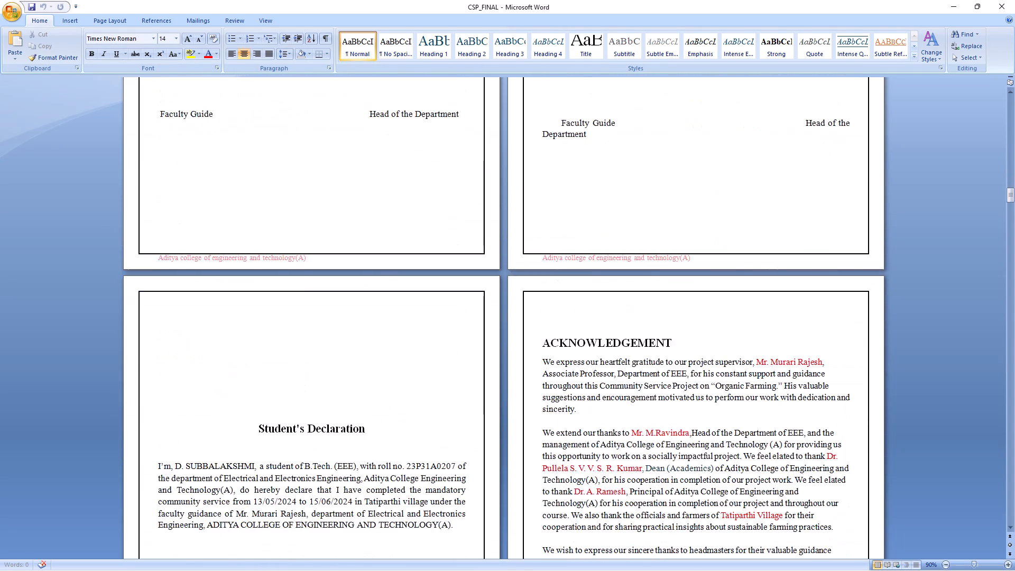
{"action": "scroll", "coordinate": [765, 380], "scroll_direction": "down", "scroll_amount": 17}
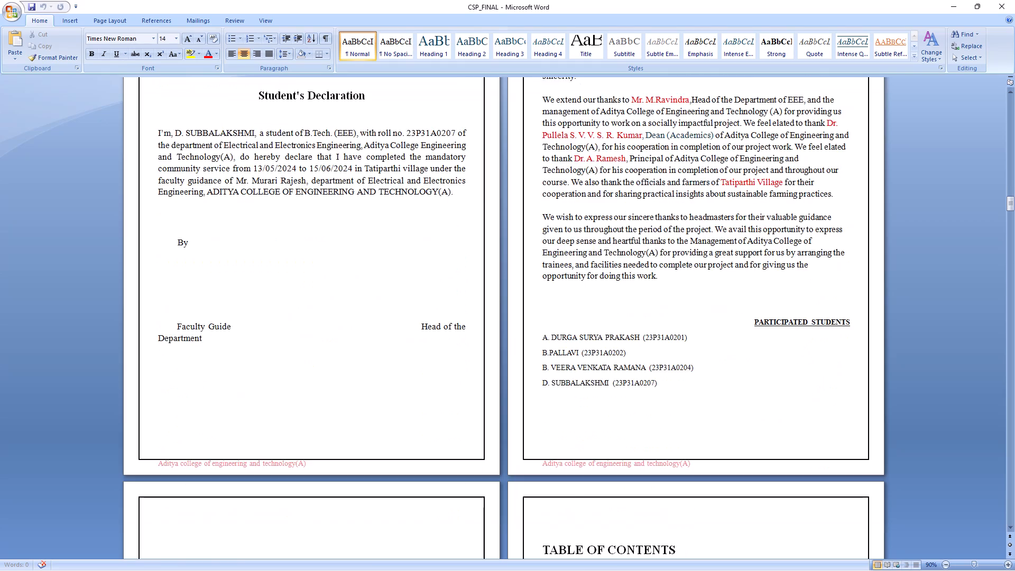
{"action": "scroll", "coordinate": [765, 379], "scroll_direction": "down", "scroll_amount": 14}
{"action": "scroll", "coordinate": [765, 379], "scroll_direction": "down", "scroll_amount": 12}
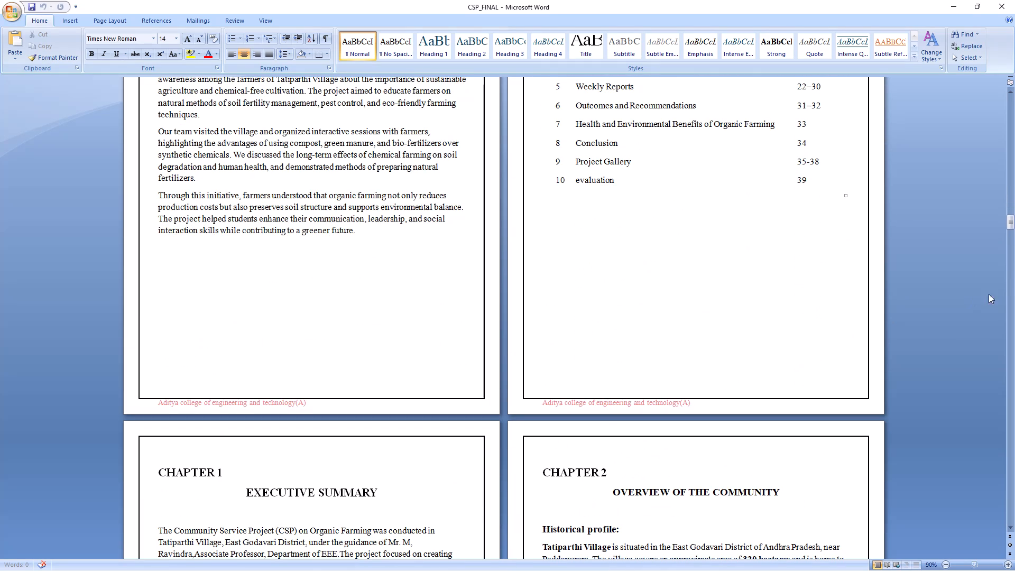
Examine the end of the CSP_FINAL report, from the closing page back through the internal assessment statements and student evaluation forms.
{"action": "left_click_drag", "start_coordinate": [1009, 221], "coordinate": [1014, 555]}
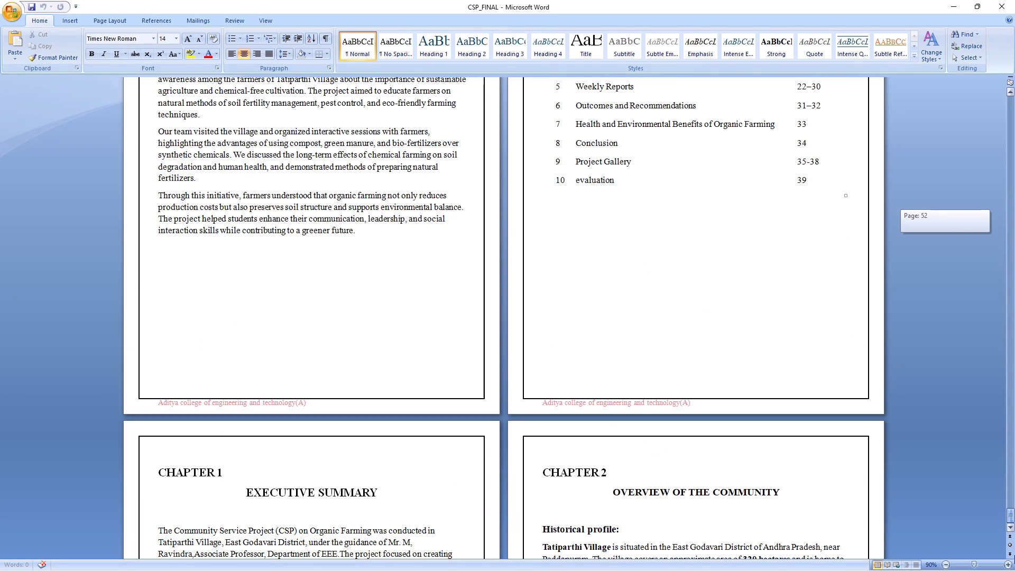
{"action": "left_click_drag", "start_coordinate": [1014, 555], "coordinate": [1014, 566]}
{"action": "scroll", "coordinate": [631, 366], "scroll_direction": "up", "scroll_amount": 7}
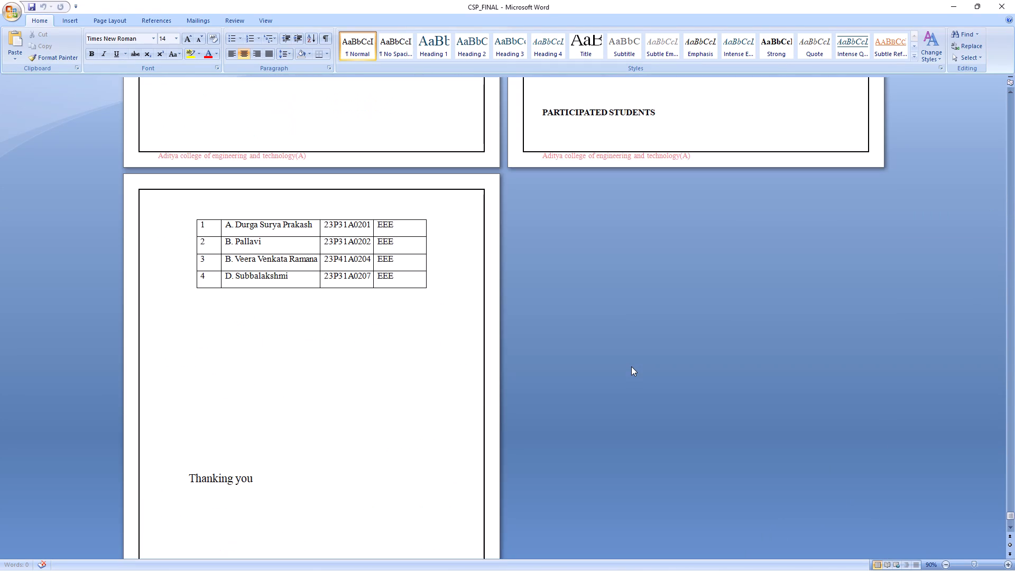
{"action": "scroll", "coordinate": [631, 366], "scroll_direction": "up", "scroll_amount": 6}
{"action": "scroll", "coordinate": [631, 366], "scroll_direction": "up", "scroll_amount": 20}
{"action": "scroll", "coordinate": [631, 366], "scroll_direction": "up", "scroll_amount": 10}
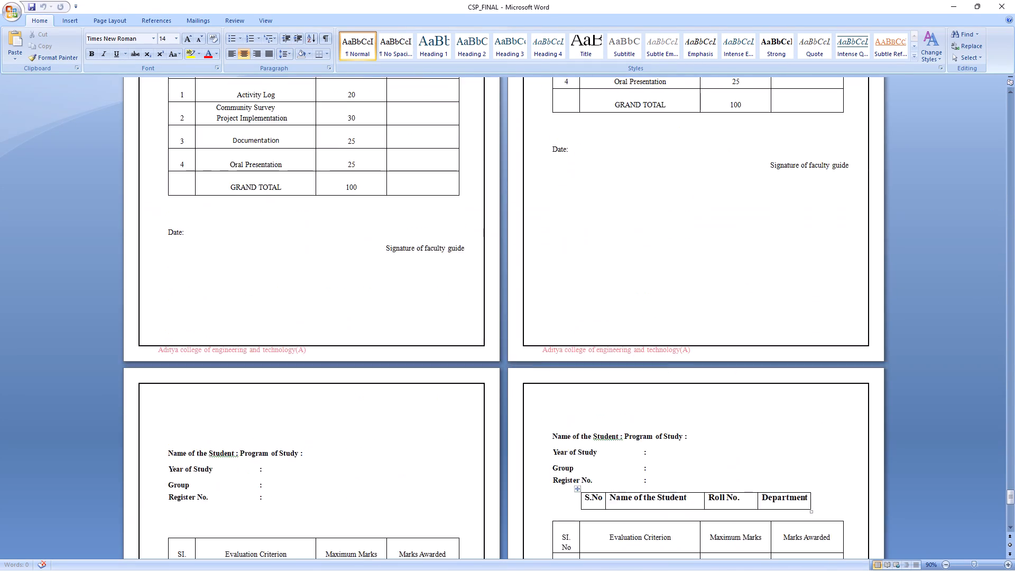
{"action": "scroll", "coordinate": [631, 366], "scroll_direction": "up", "scroll_amount": 10}
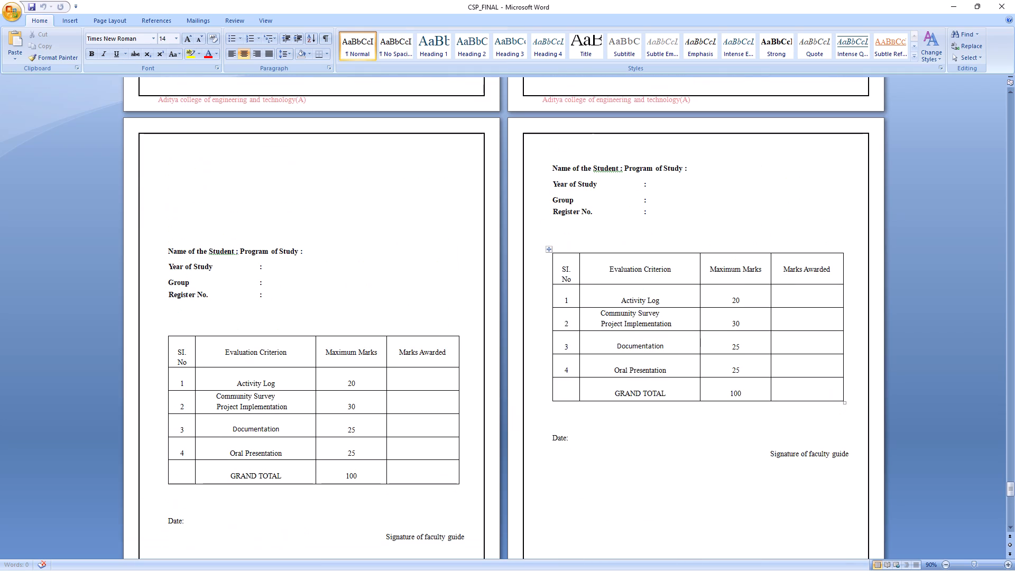
{"action": "scroll", "coordinate": [631, 366], "scroll_direction": "up", "scroll_amount": 10}
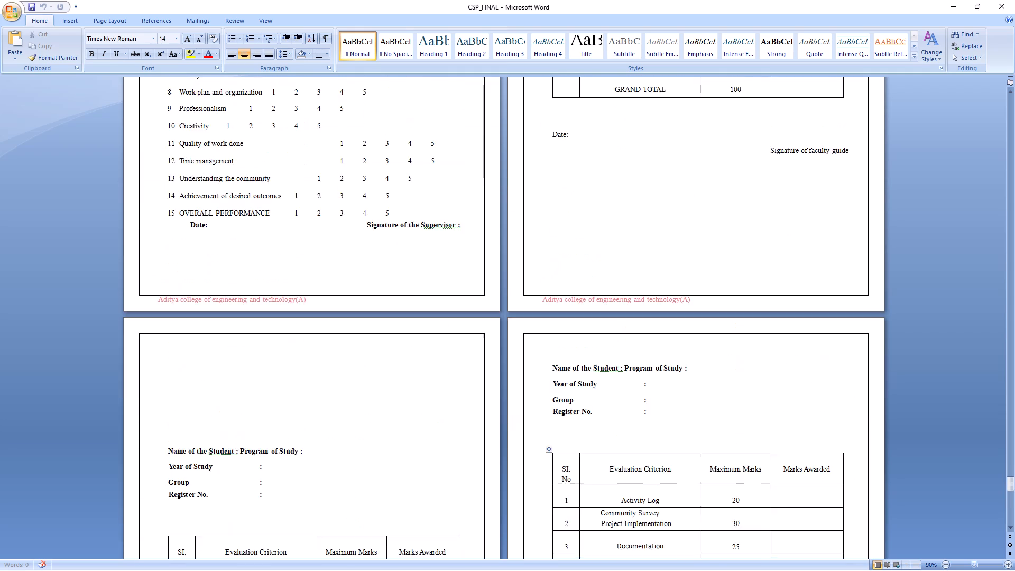
{"action": "scroll", "coordinate": [631, 366], "scroll_direction": "up", "scroll_amount": 11}
{"action": "scroll", "coordinate": [631, 366], "scroll_direction": "up", "scroll_amount": 12}
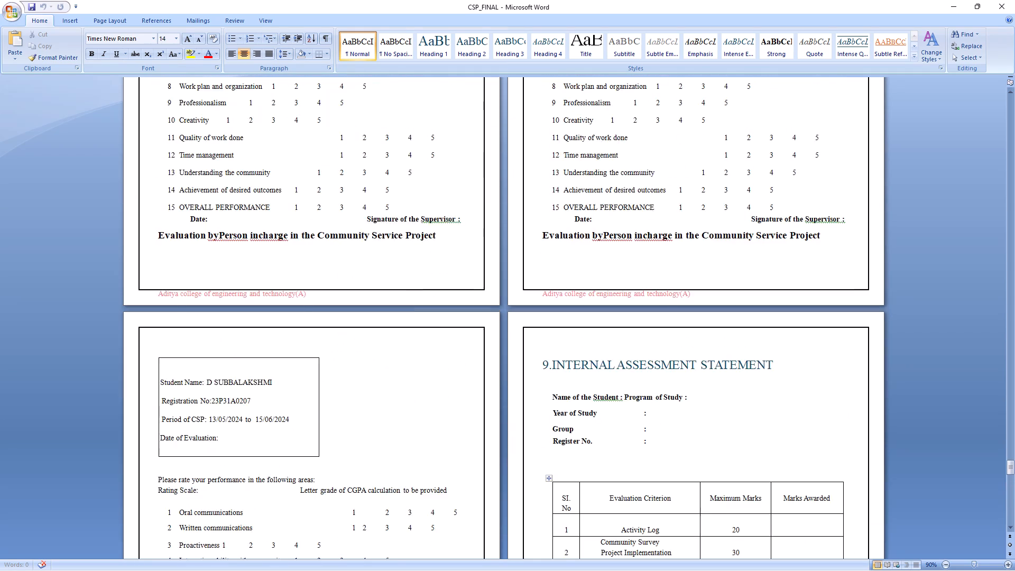
{"action": "scroll", "coordinate": [631, 366], "scroll_direction": "up", "scroll_amount": 11}
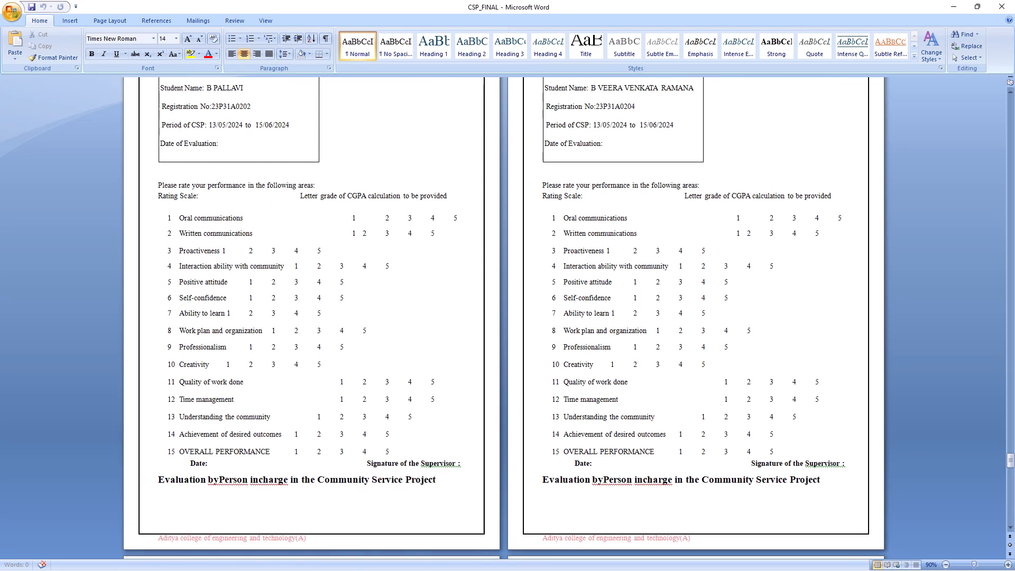
{"action": "scroll", "coordinate": [631, 366], "scroll_direction": "up", "scroll_amount": 19}
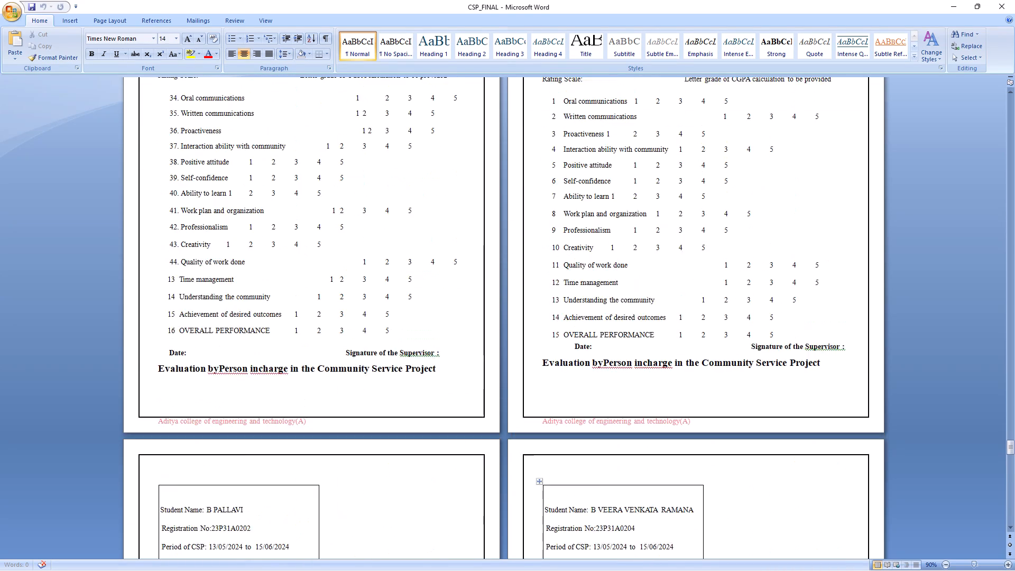
{"action": "scroll", "coordinate": [631, 366], "scroll_direction": "up", "scroll_amount": 15}
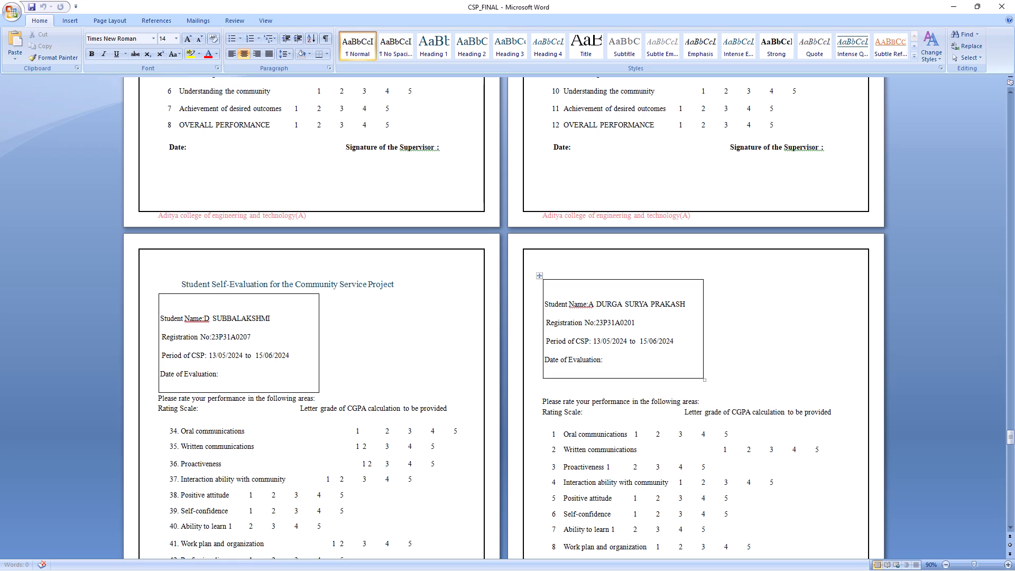
{"action": "scroll", "coordinate": [631, 364], "scroll_direction": "down", "scroll_amount": 3}
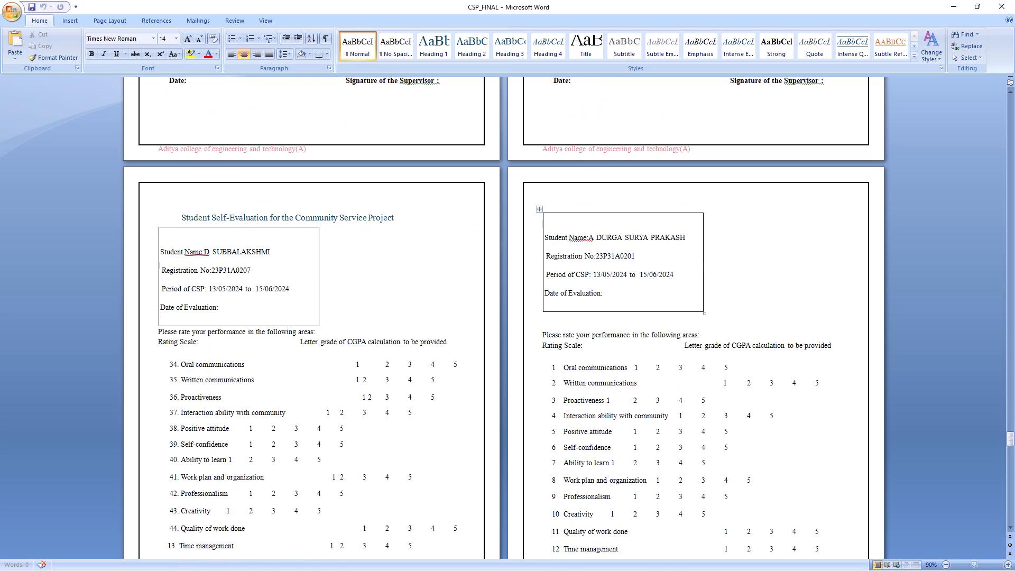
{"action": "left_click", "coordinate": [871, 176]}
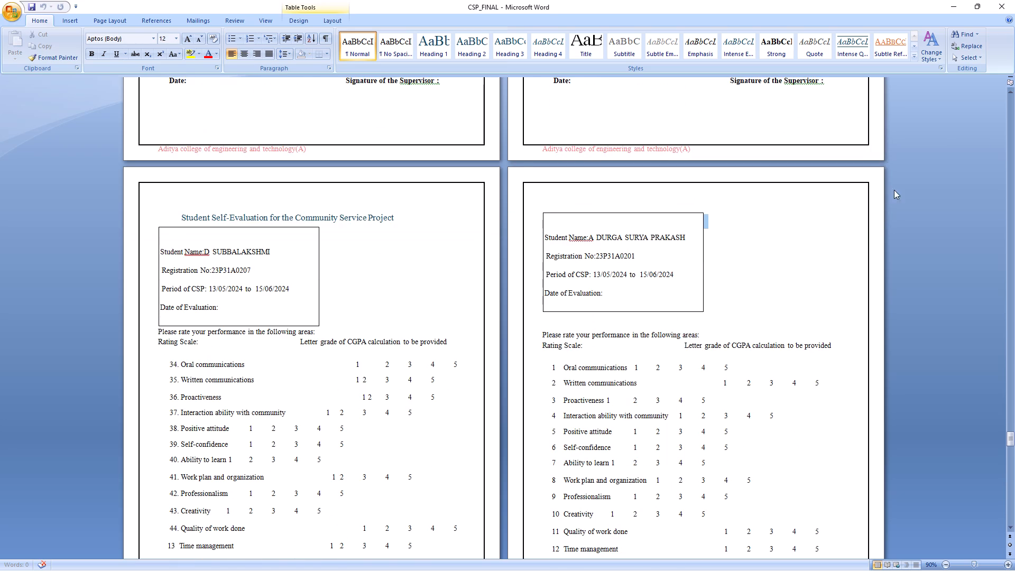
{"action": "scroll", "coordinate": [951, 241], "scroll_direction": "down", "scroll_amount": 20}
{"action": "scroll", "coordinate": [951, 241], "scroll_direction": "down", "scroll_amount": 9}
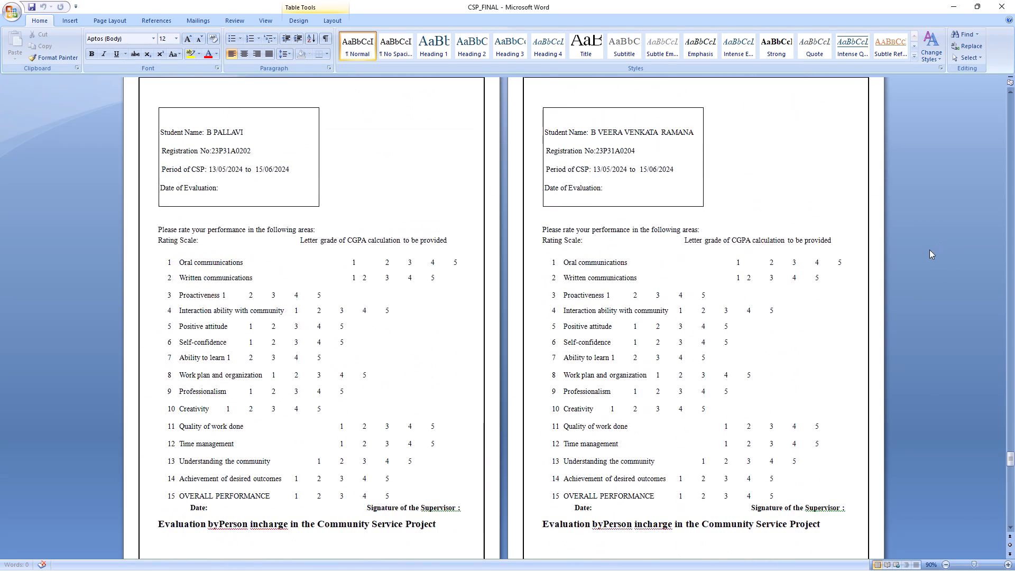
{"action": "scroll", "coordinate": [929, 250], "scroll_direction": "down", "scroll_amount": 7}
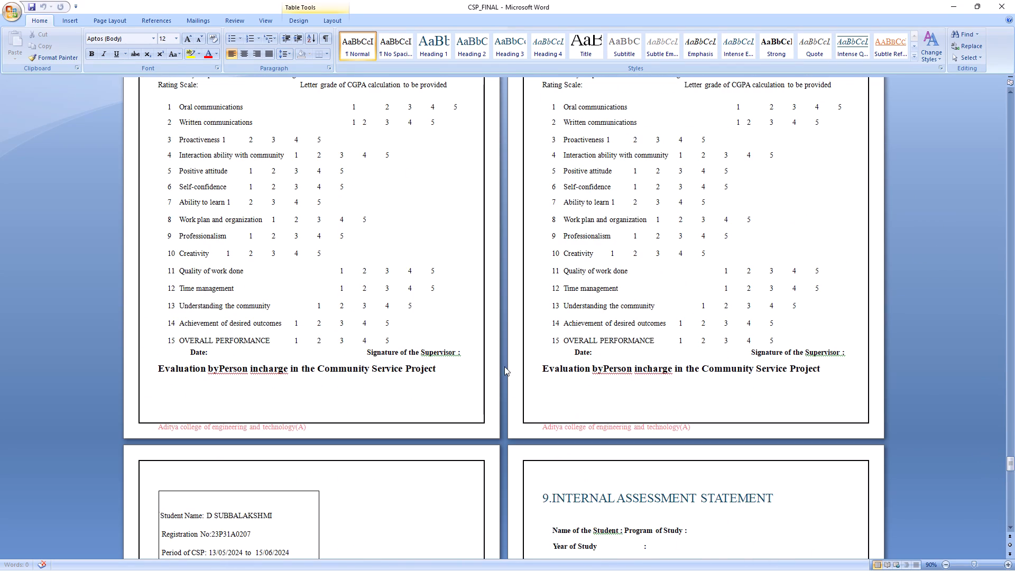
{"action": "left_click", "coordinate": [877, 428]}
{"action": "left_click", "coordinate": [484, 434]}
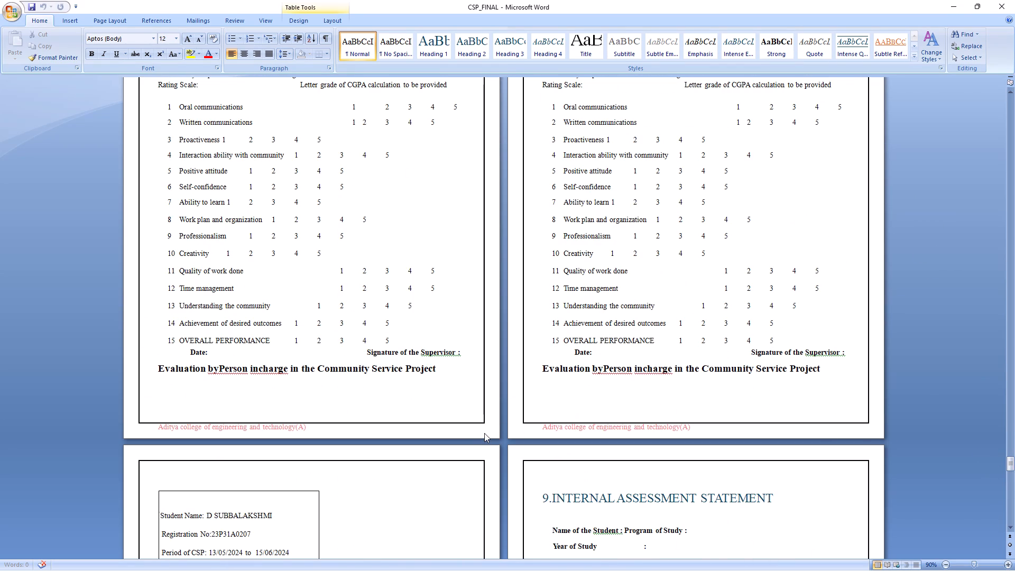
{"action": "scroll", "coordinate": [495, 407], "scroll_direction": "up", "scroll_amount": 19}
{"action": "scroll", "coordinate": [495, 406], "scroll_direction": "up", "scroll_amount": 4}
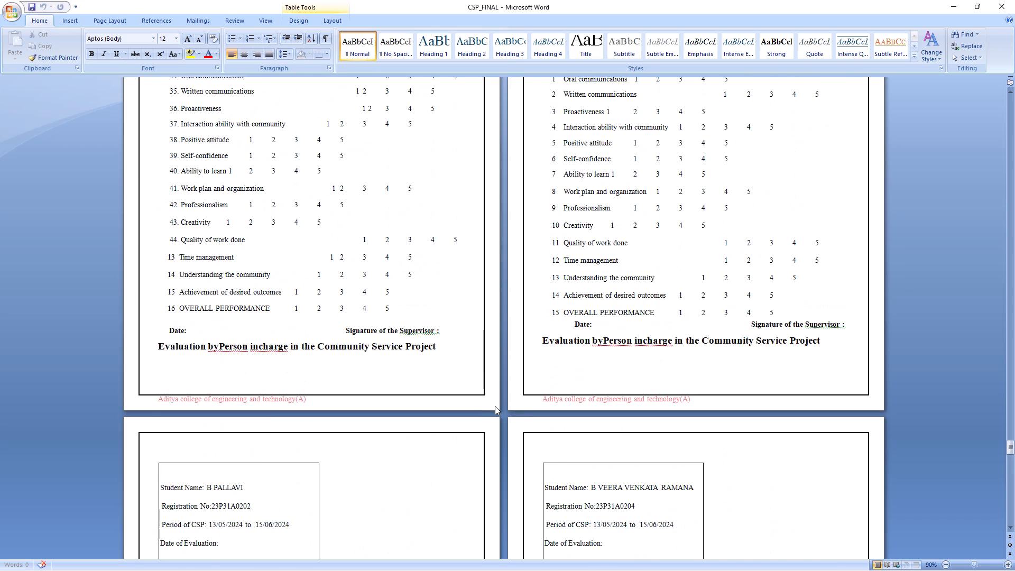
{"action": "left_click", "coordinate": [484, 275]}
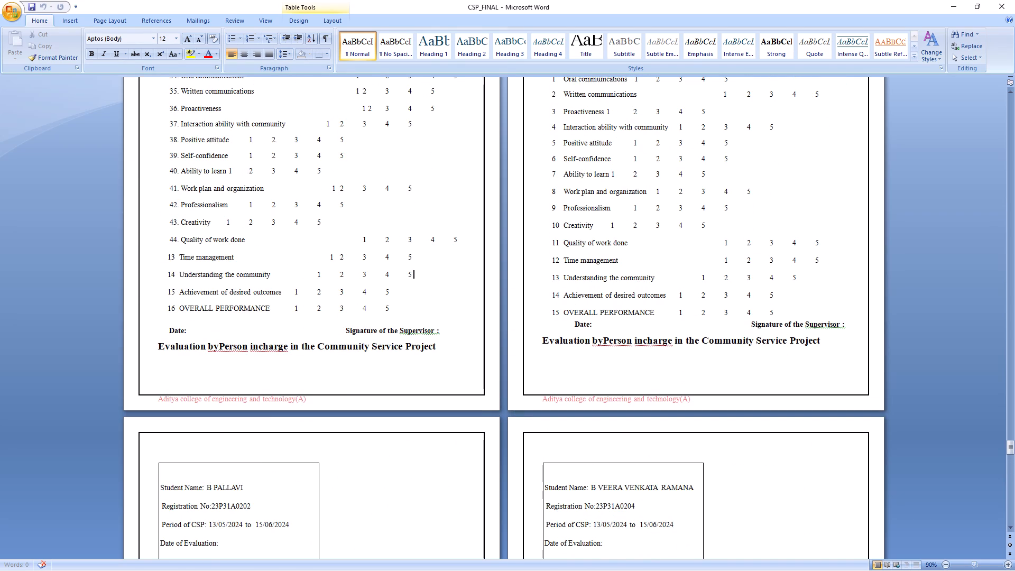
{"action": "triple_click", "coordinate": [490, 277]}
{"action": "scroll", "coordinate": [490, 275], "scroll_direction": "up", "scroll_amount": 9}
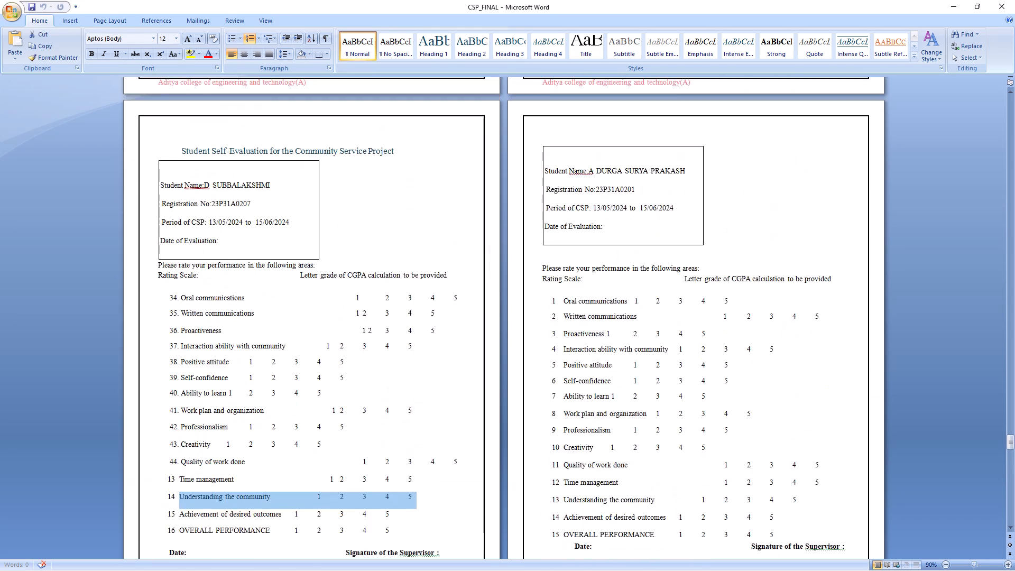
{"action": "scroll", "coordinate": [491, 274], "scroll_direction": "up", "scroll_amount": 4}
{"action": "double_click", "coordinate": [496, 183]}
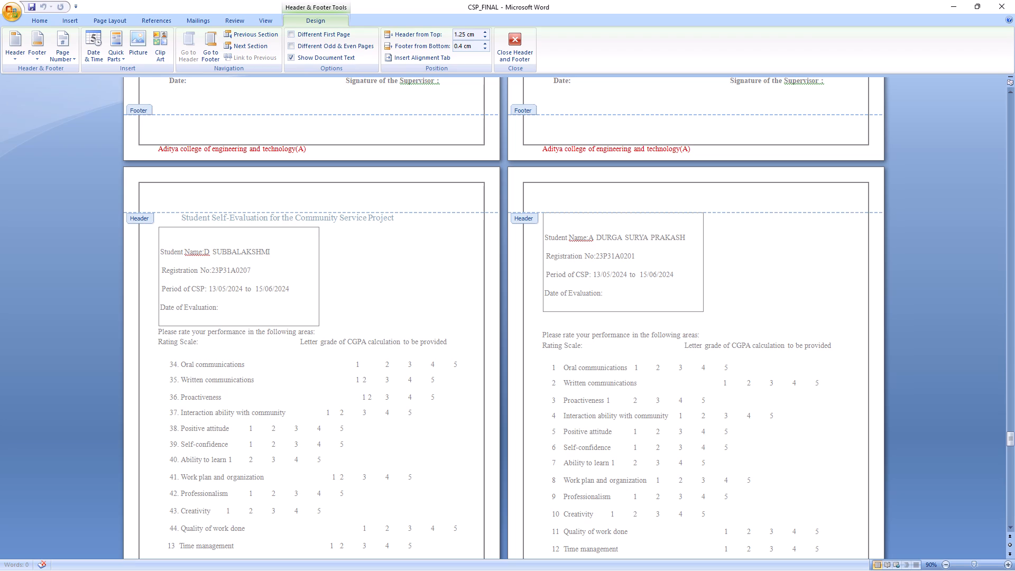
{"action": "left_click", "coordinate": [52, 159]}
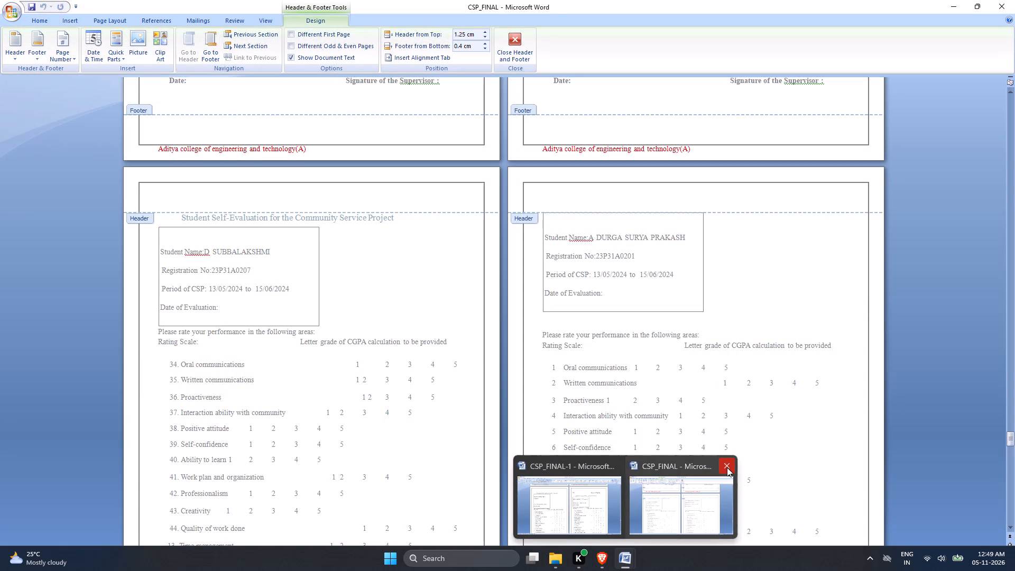
Close the original CSP_FINAL document and return to CSP_FINAL-1.
{"action": "left_click", "coordinate": [726, 467]}
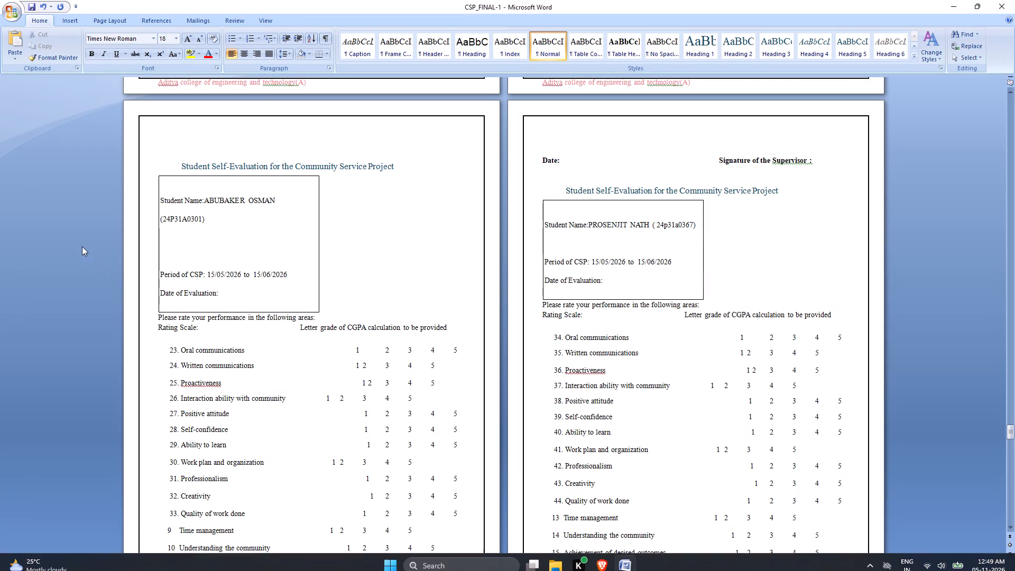
Save the CSP_FINAL-1 report.
{"action": "scroll", "coordinate": [282, 288], "scroll_direction": "up", "scroll_amount": 15}
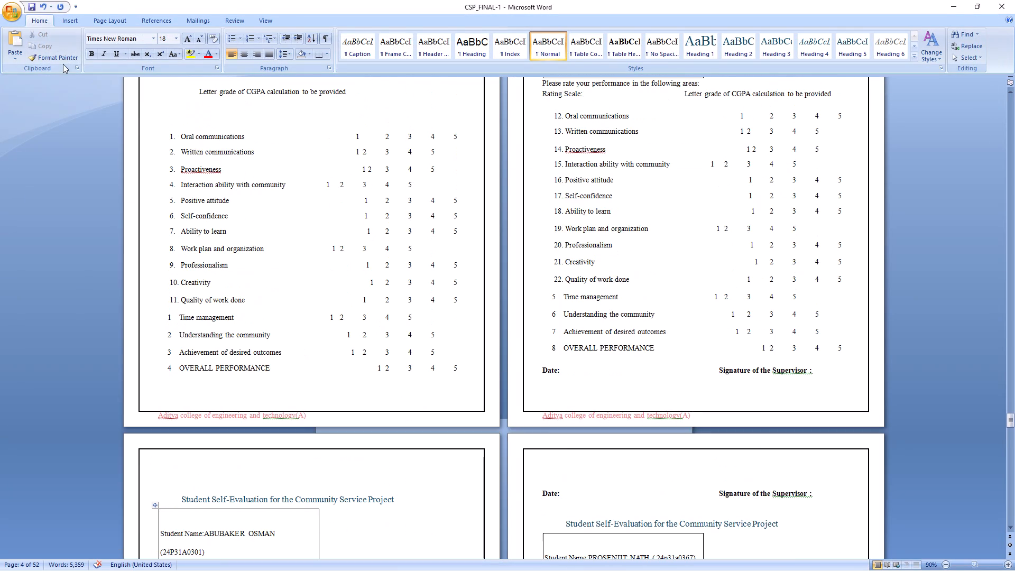
{"action": "left_click", "coordinate": [32, 4]}
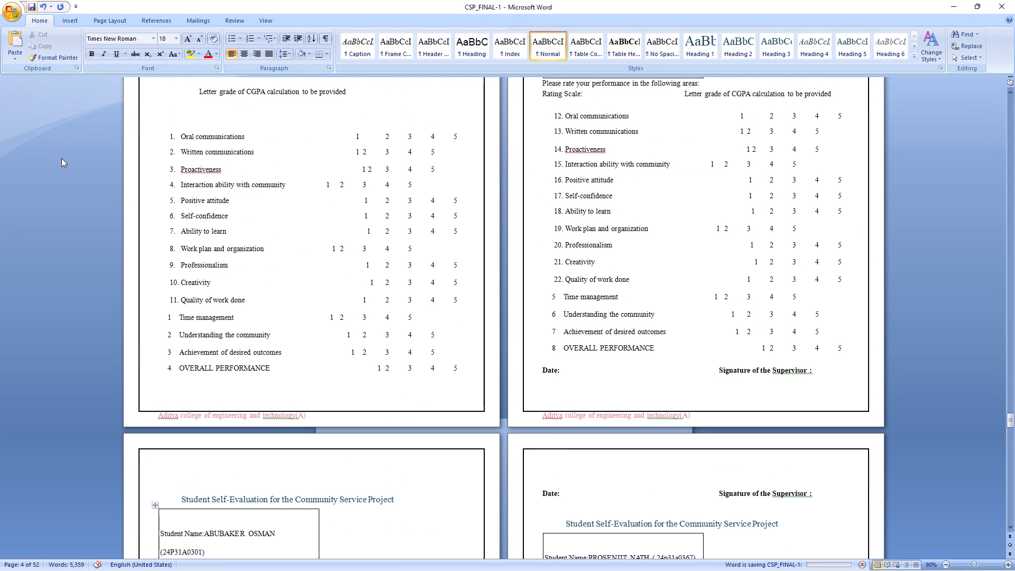
{"action": "left_click", "coordinate": [28, 10]}
{"action": "triple_click", "coordinate": [28, 8]}
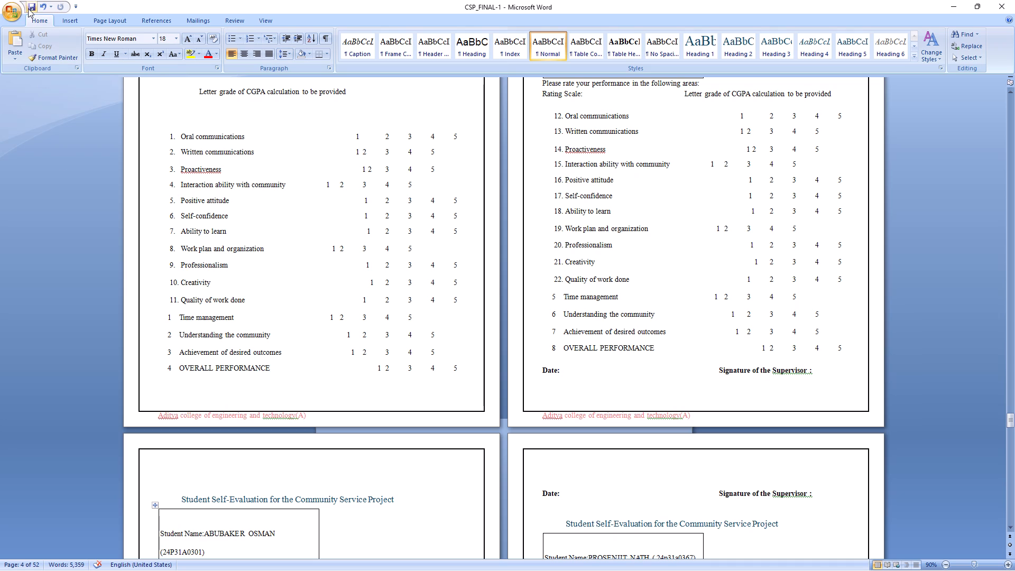
Look back through CSP_FINAL-1 from the student self-evaluation forms and field photos, via the weekly reports and certificates, to the title page.
{"action": "scroll", "coordinate": [796, 253], "scroll_direction": "up", "scroll_amount": 4}
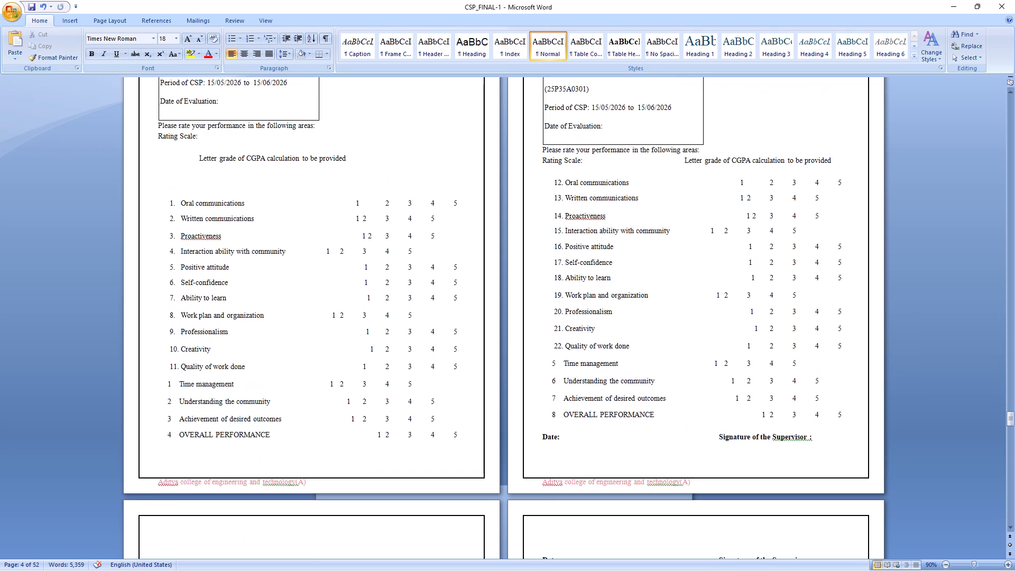
{"action": "scroll", "coordinate": [798, 252], "scroll_direction": "up", "scroll_amount": 8}
{"action": "scroll", "coordinate": [798, 252], "scroll_direction": "up", "scroll_amount": 16}
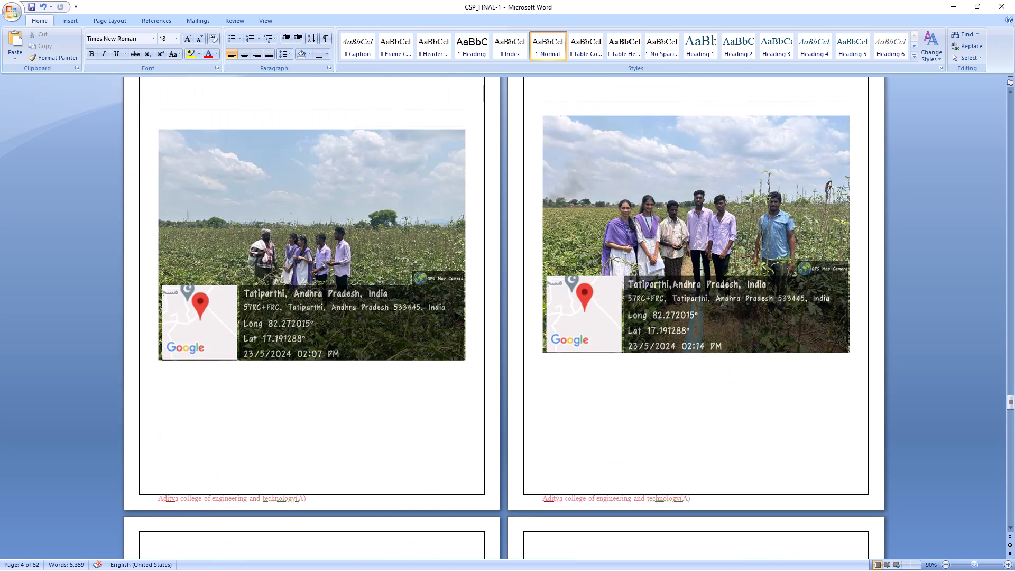
{"action": "scroll", "coordinate": [799, 250], "scroll_direction": "up", "scroll_amount": 6}
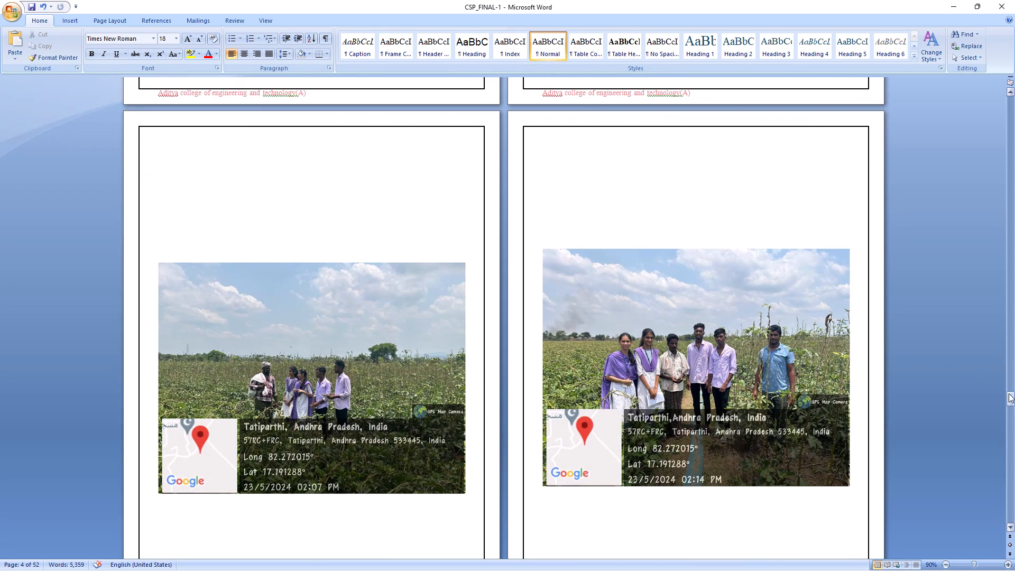
{"action": "left_click_drag", "start_coordinate": [1009, 393], "coordinate": [1010, 236]}
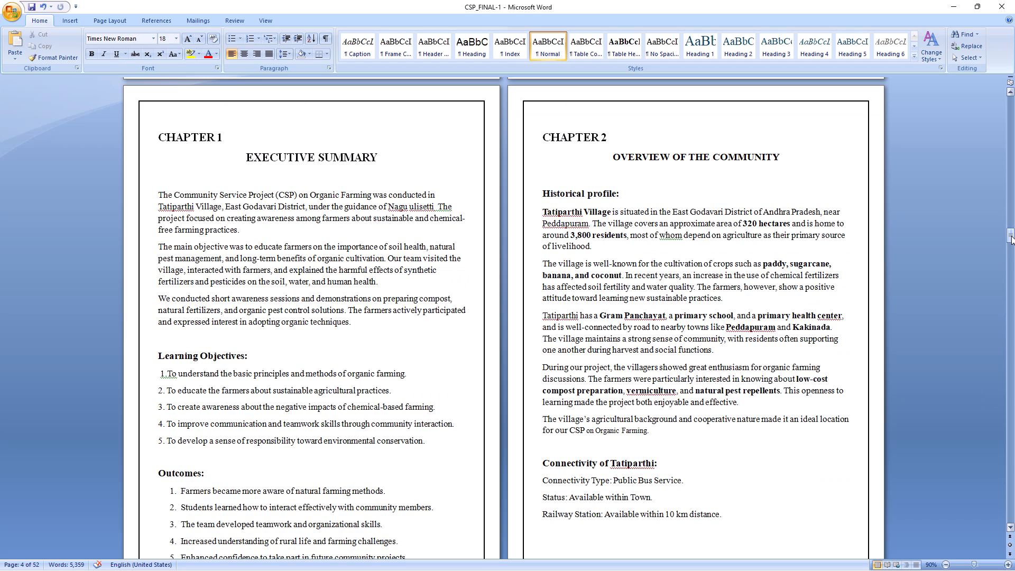
{"action": "left_click_drag", "start_coordinate": [1011, 236], "coordinate": [1014, 292]}
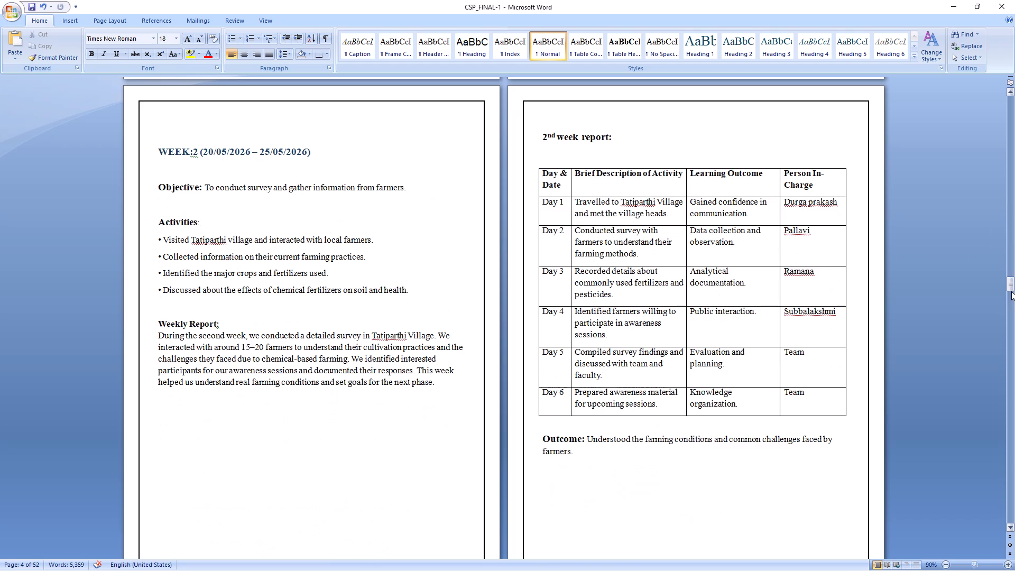
{"action": "left_click_drag", "start_coordinate": [1006, 280], "coordinate": [1014, 137]}
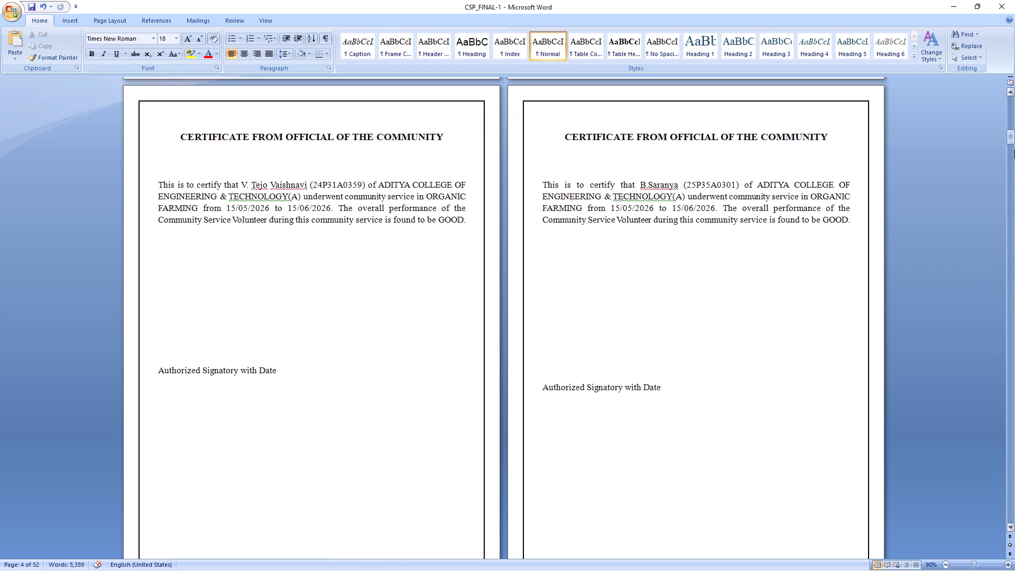
{"action": "left_click_drag", "start_coordinate": [1012, 133], "coordinate": [1012, 124]}
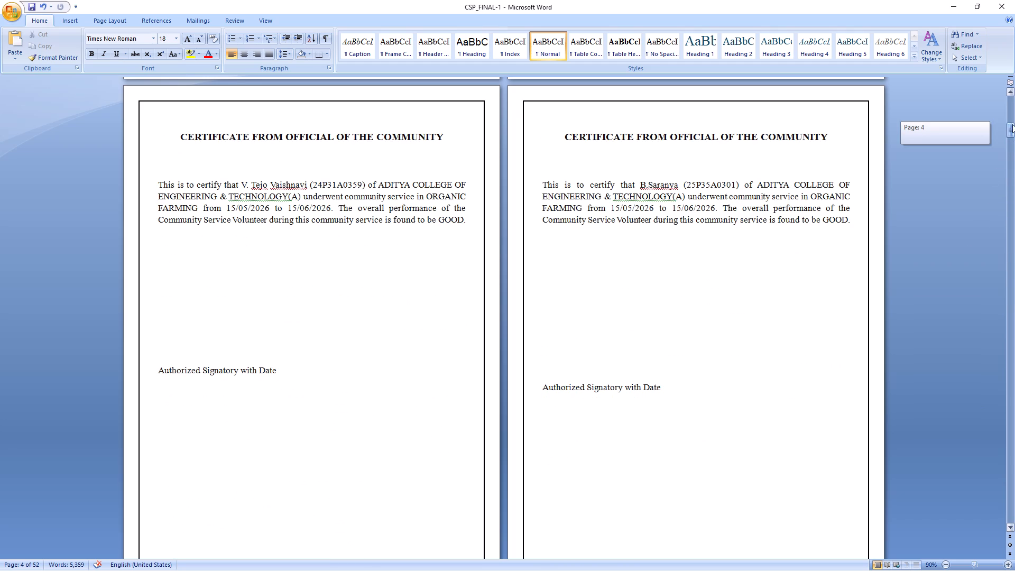
{"action": "left_click_drag", "start_coordinate": [1012, 124], "coordinate": [1014, 82]}
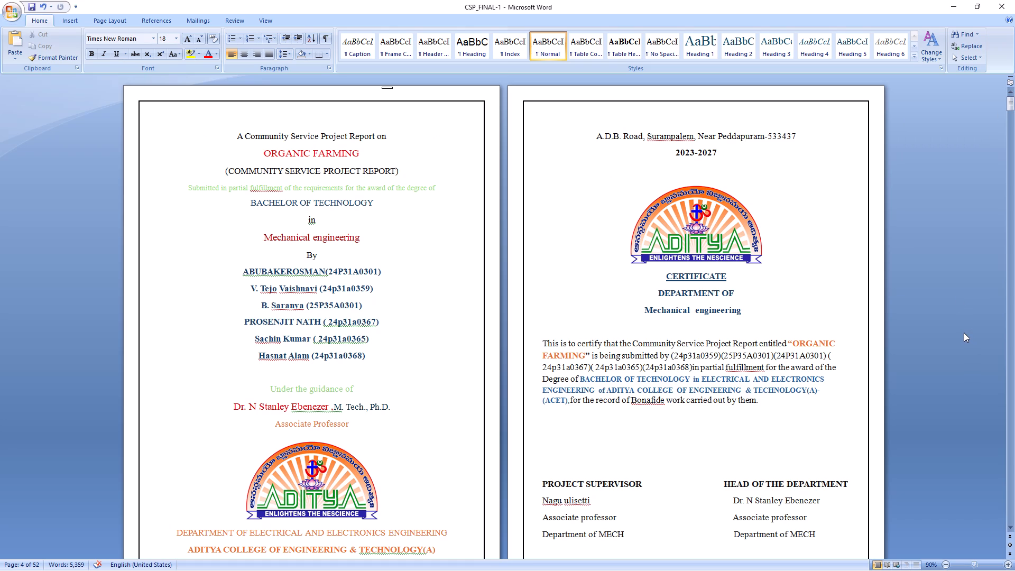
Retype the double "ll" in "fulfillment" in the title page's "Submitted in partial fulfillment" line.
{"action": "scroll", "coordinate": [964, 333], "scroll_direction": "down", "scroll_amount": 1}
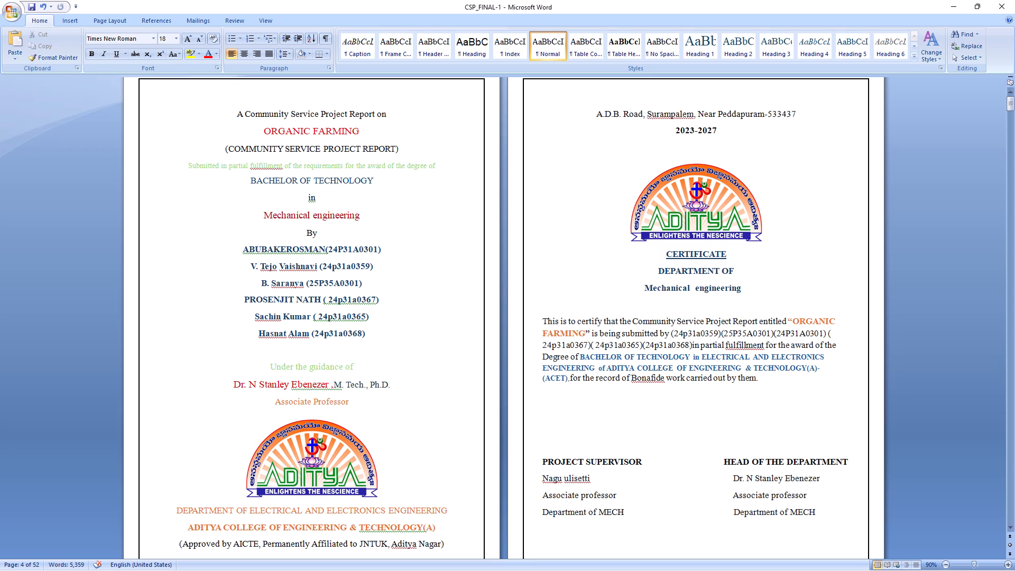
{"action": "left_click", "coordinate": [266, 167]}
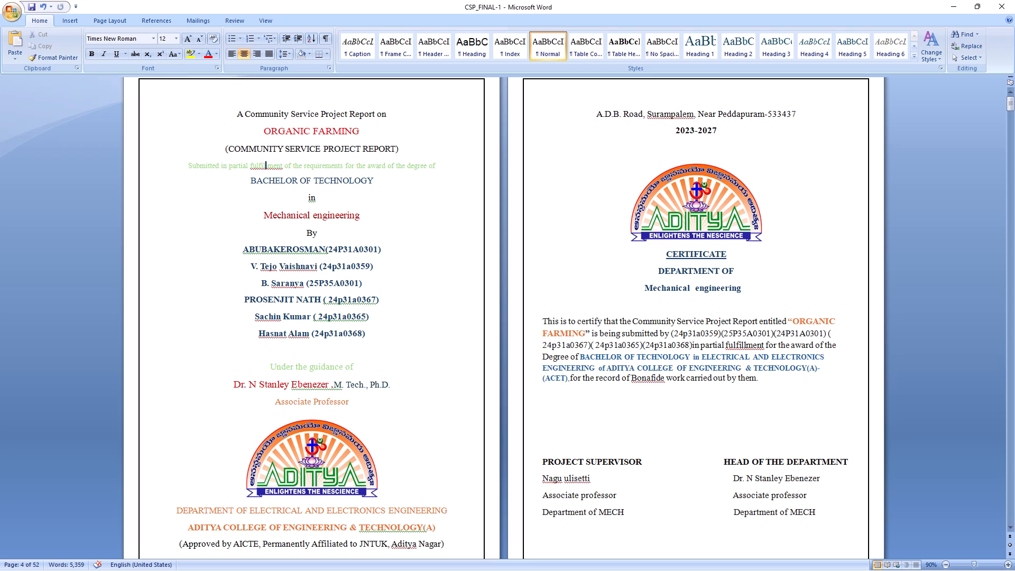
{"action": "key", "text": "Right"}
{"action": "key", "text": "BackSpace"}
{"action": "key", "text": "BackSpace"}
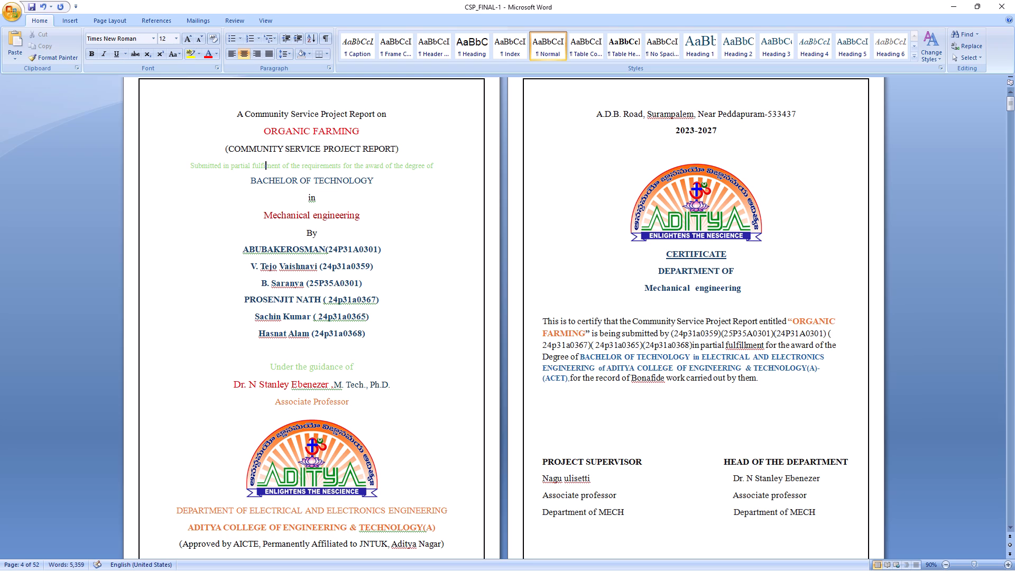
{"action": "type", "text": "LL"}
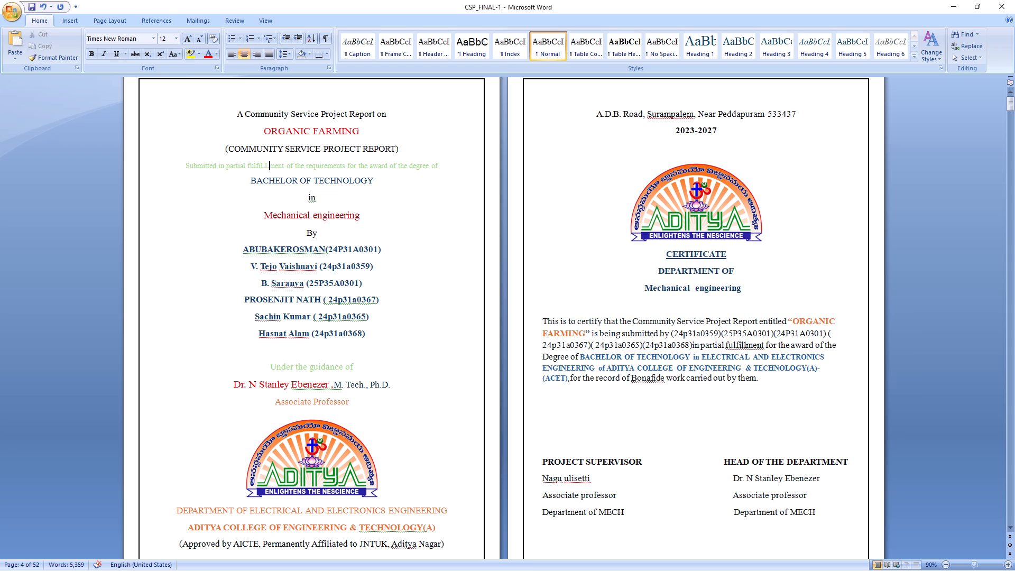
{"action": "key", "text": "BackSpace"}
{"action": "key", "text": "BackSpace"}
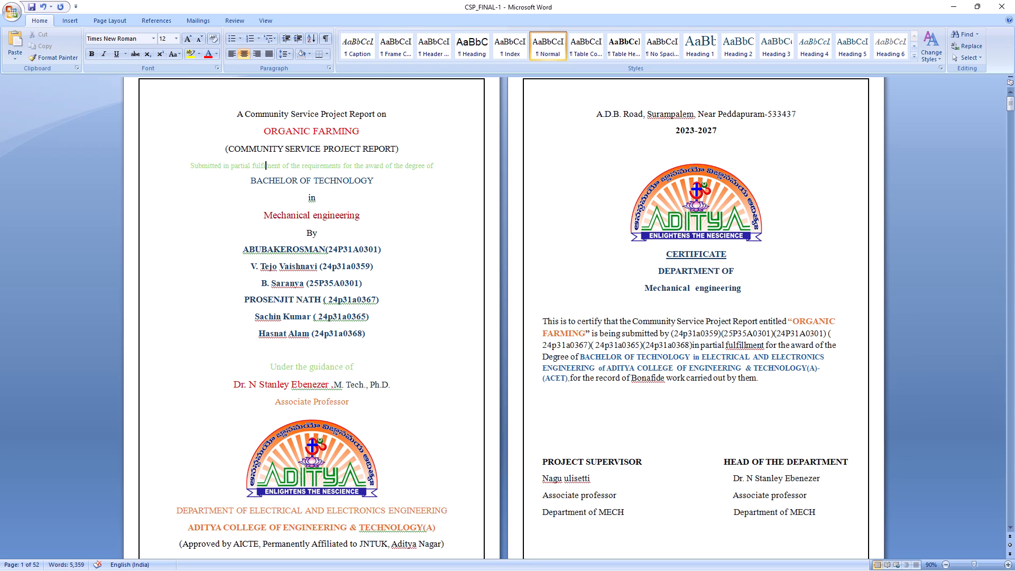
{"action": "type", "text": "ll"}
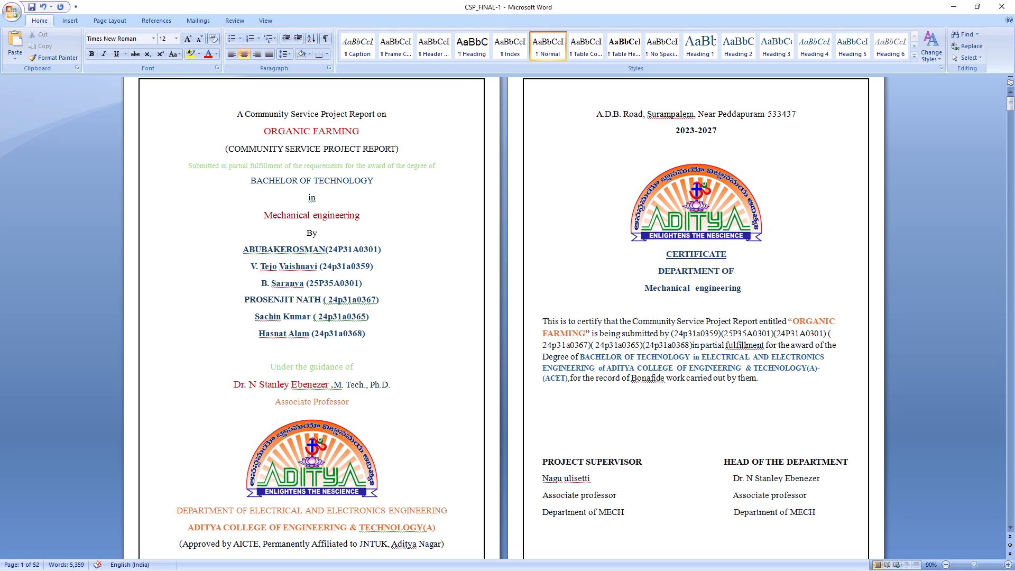
Retype the ending of "Bonafide" as "nafide" in the certificate page's closing line.
{"action": "left_click", "coordinate": [658, 381]}
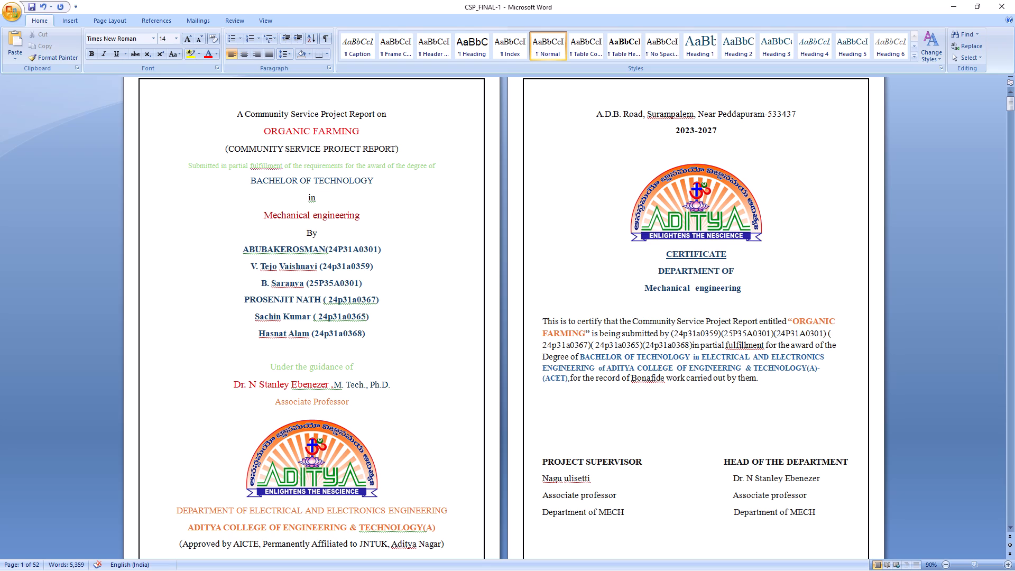
{"action": "left_click", "coordinate": [664, 381]}
{"action": "key", "text": "BackSpace"}
{"action": "key", "text": "BackSpace"}
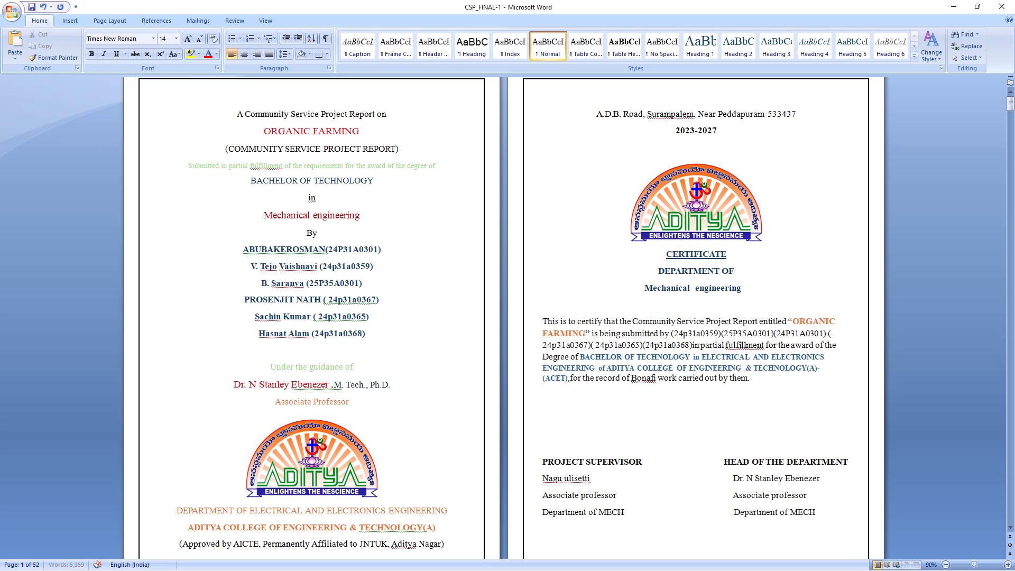
{"action": "key", "text": "BackSpace"}
{"action": "key", "text": "BackSpace"}
{"action": "key", "text": "BackSpace"}
{"action": "key", "text": "BackSpace"}
{"action": "type", "text": "nafide"}
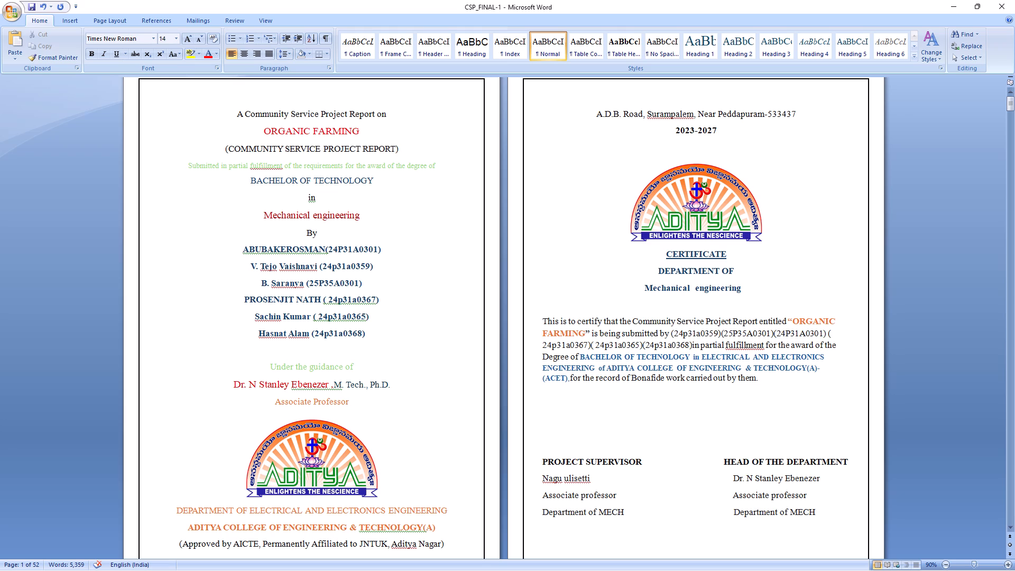
Review the project details page and the community official certificates for the group and individual students.
{"action": "scroll", "coordinate": [773, 442], "scroll_direction": "down", "scroll_amount": 11}
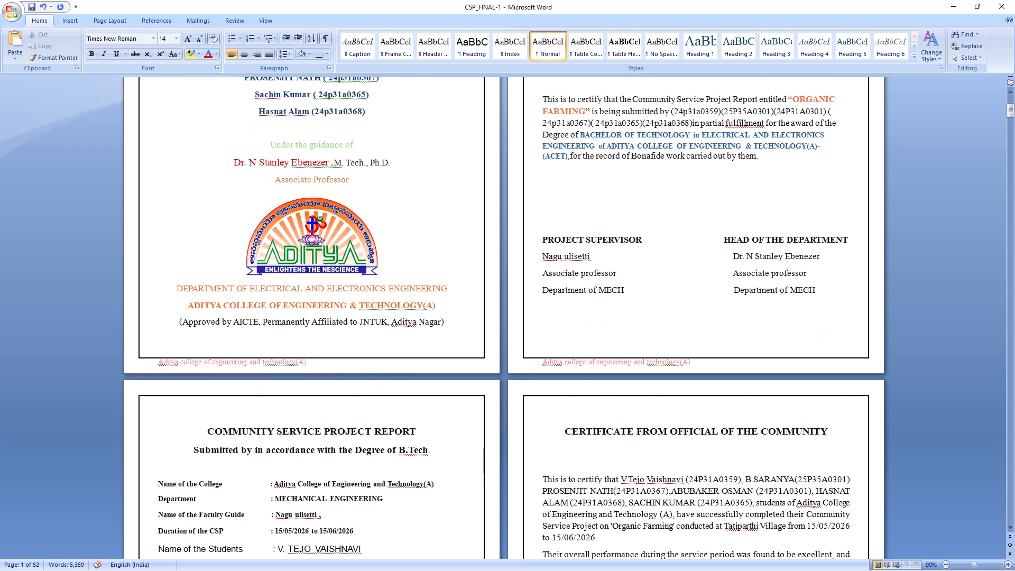
{"action": "scroll", "coordinate": [765, 428], "scroll_direction": "down", "scroll_amount": 9}
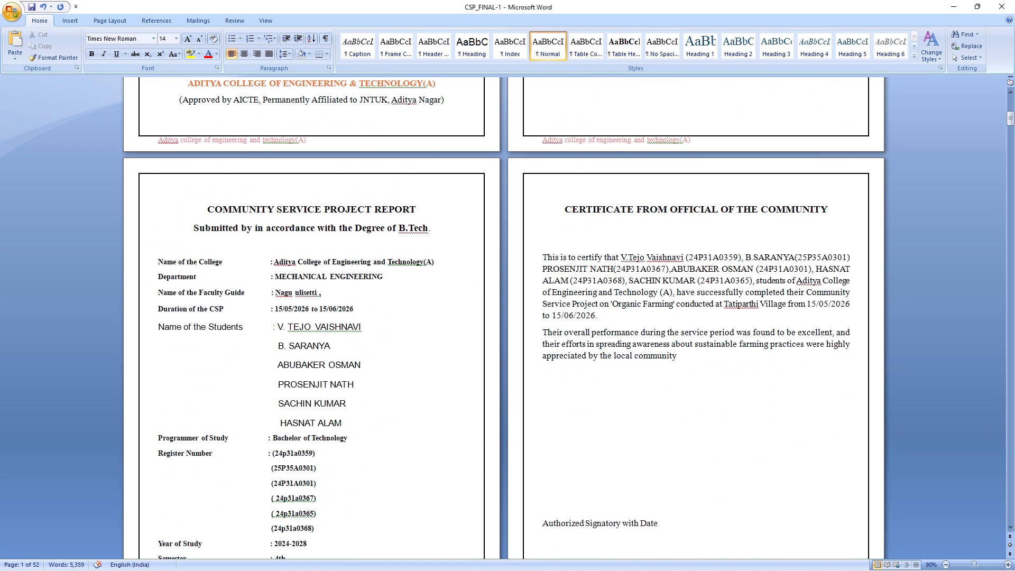
{"action": "scroll", "coordinate": [763, 423], "scroll_direction": "down", "scroll_amount": 2}
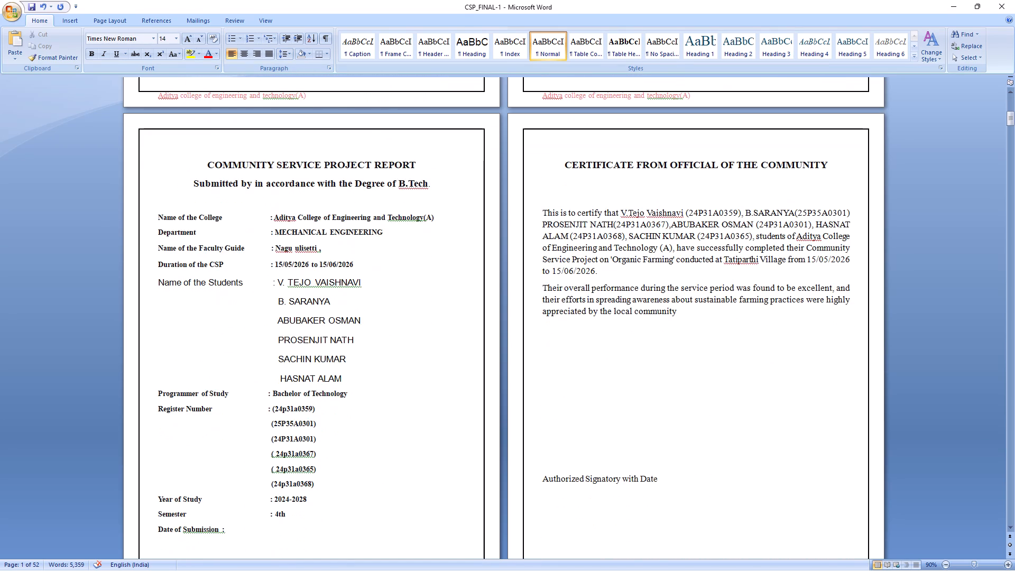
{"action": "scroll", "coordinate": [763, 423], "scroll_direction": "down", "scroll_amount": 14}
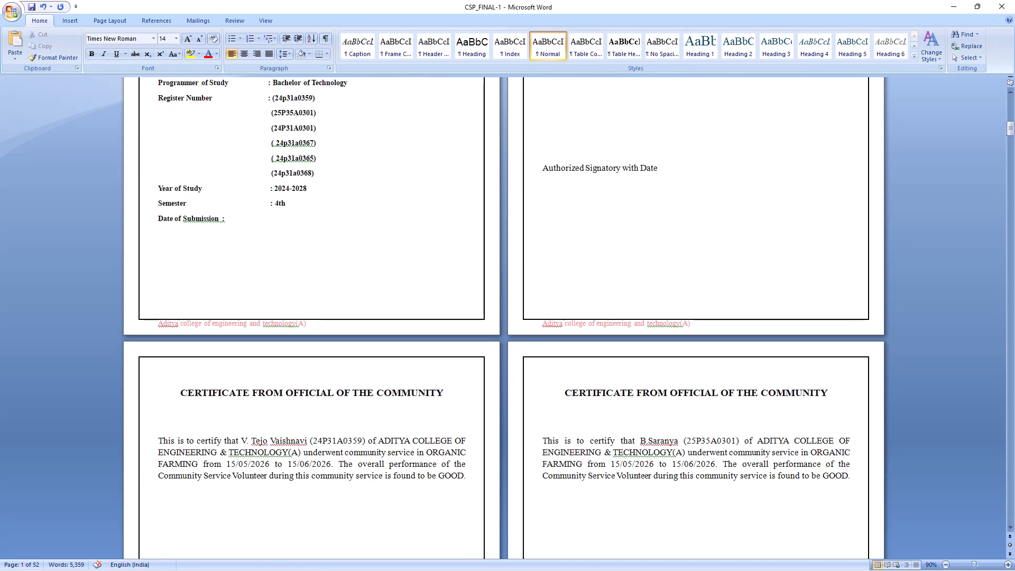
{"action": "scroll", "coordinate": [763, 423], "scroll_direction": "down", "scroll_amount": 9}
{"action": "scroll", "coordinate": [763, 423], "scroll_direction": "down", "scroll_amount": 16}
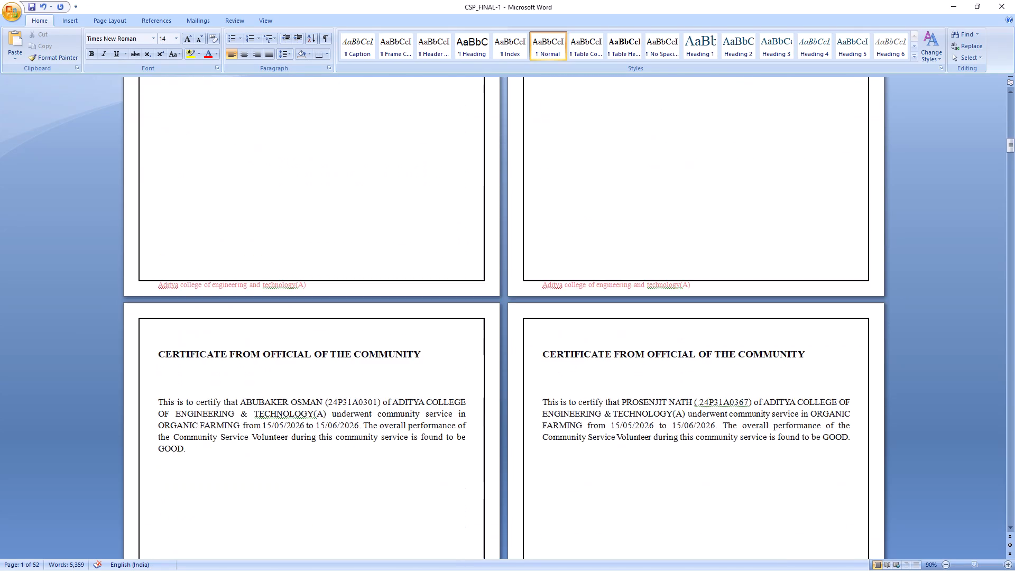
Examine the Student's Declaration pages for their student details, dates and faculty guide, up to the acknowledgement.
{"action": "scroll", "coordinate": [762, 423], "scroll_direction": "down", "scroll_amount": 7}
{"action": "scroll", "coordinate": [762, 423], "scroll_direction": "down", "scroll_amount": 20}
{"action": "scroll", "coordinate": [762, 423], "scroll_direction": "down", "scroll_amount": 9}
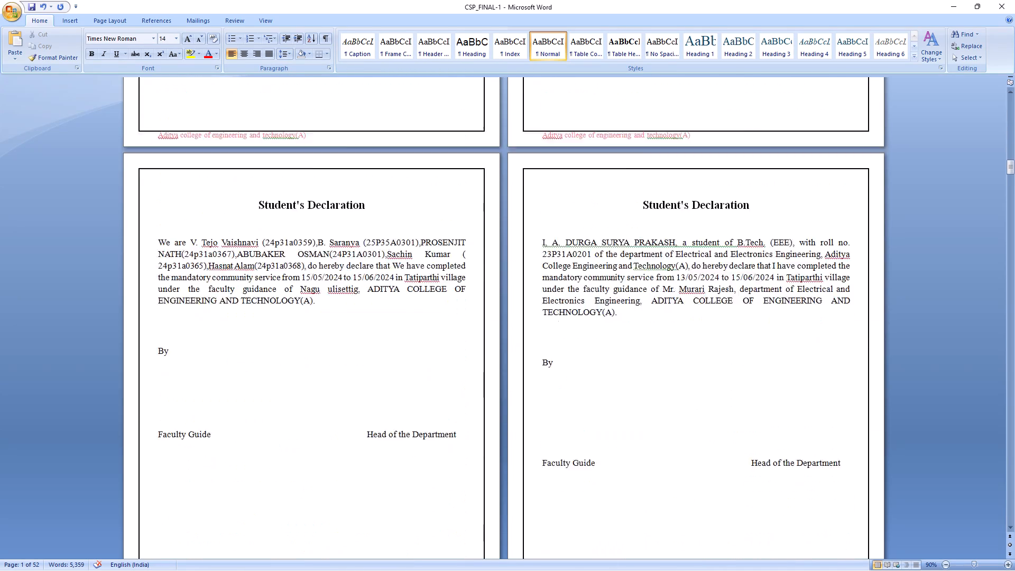
{"action": "scroll", "coordinate": [762, 423], "scroll_direction": "down", "scroll_amount": 2}
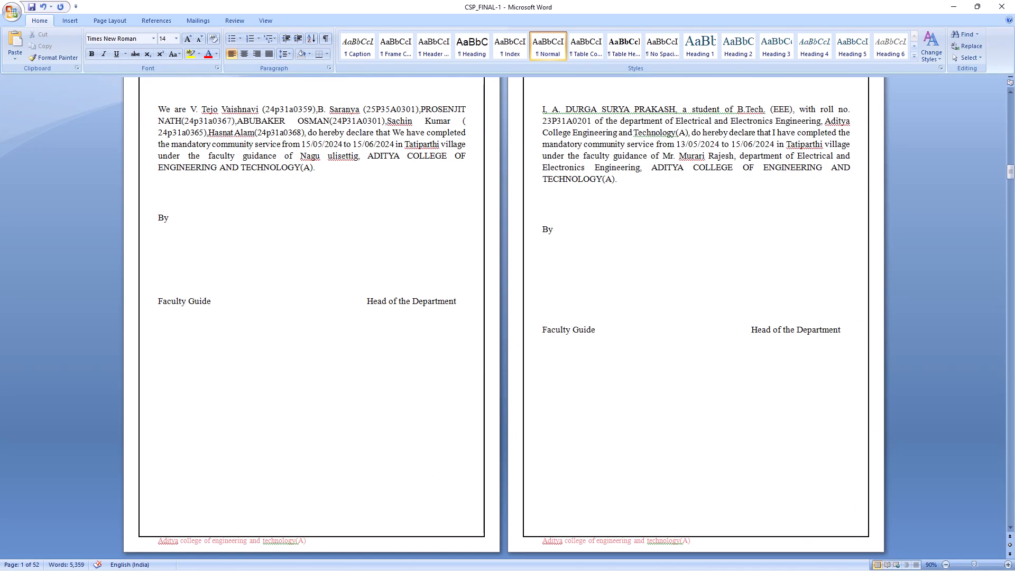
{"action": "scroll", "coordinate": [762, 423], "scroll_direction": "up", "scroll_amount": 5}
{"action": "scroll", "coordinate": [762, 423], "scroll_direction": "down", "scroll_amount": 2}
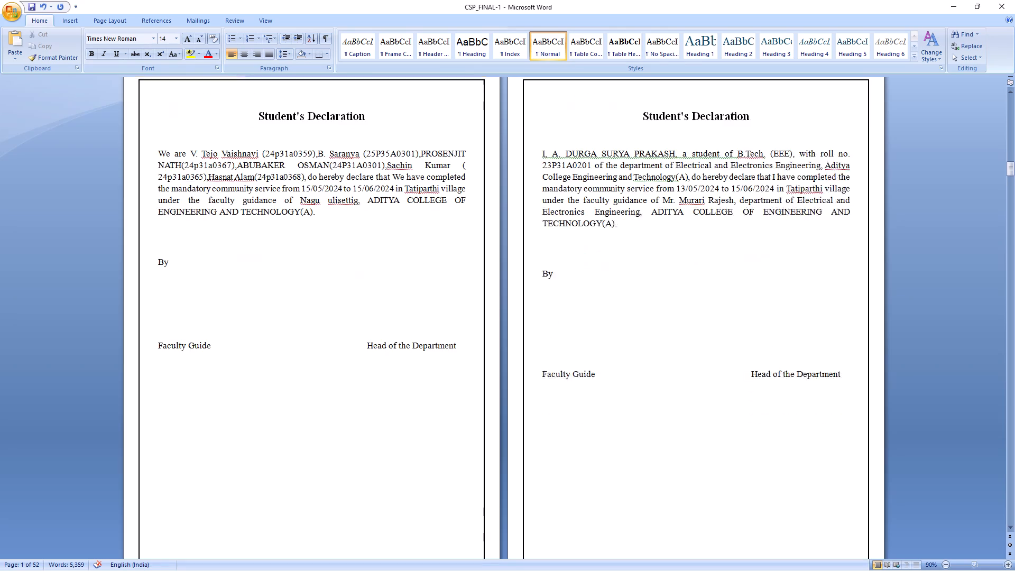
{"action": "scroll", "coordinate": [762, 423], "scroll_direction": "down", "scroll_amount": 20}
{"action": "scroll", "coordinate": [762, 423], "scroll_direction": "down", "scroll_amount": 7}
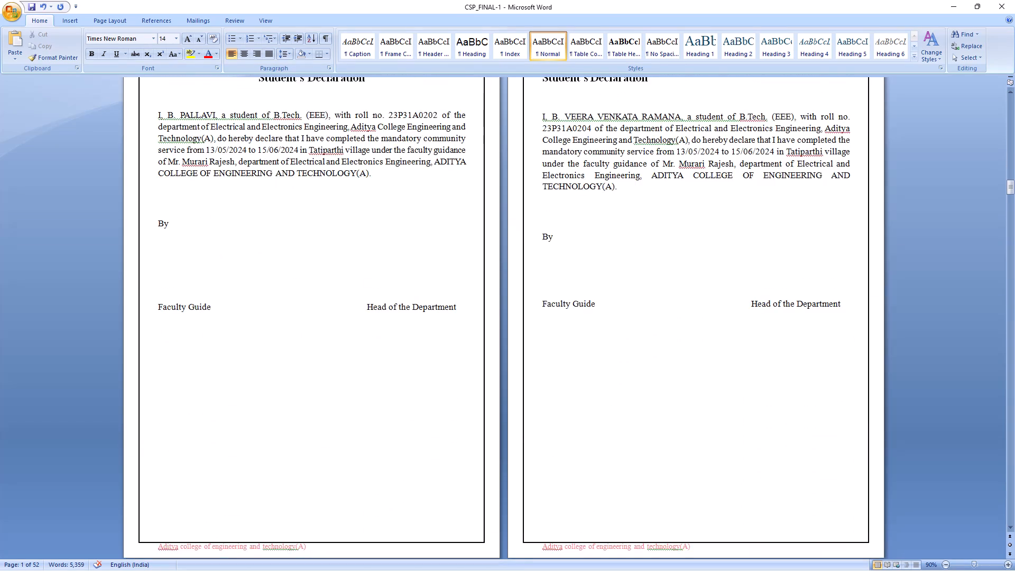
{"action": "scroll", "coordinate": [762, 423], "scroll_direction": "down", "scroll_amount": 18}
{"action": "scroll", "coordinate": [762, 423], "scroll_direction": "down", "scroll_amount": 4}
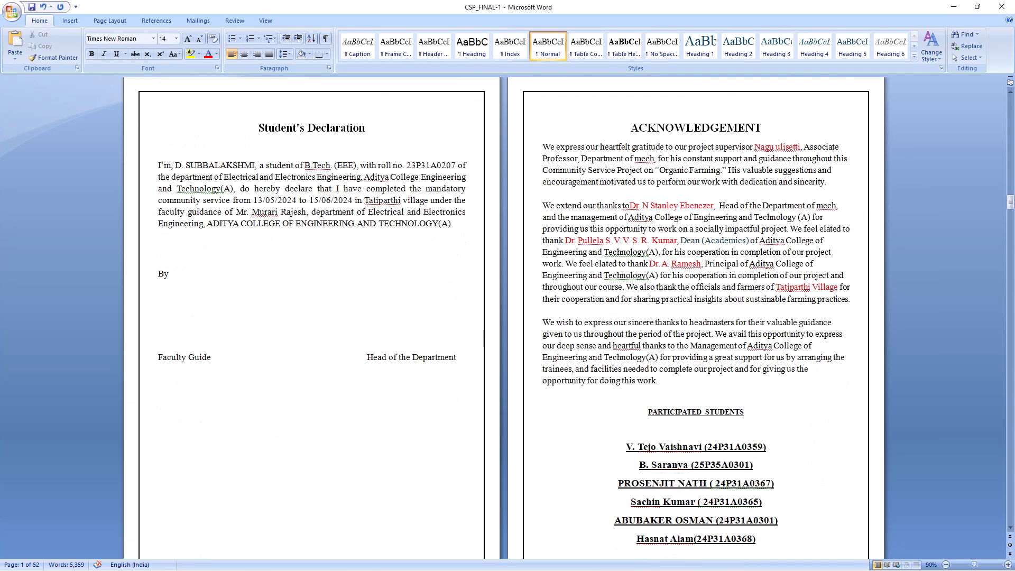
Review the acknowledgement, abstract, table of contents and the opening chapters up to the start of Chapter 3.
{"action": "scroll", "coordinate": [762, 423], "scroll_direction": "down", "scroll_amount": 13}
{"action": "scroll", "coordinate": [762, 423], "scroll_direction": "up", "scroll_amount": 3}
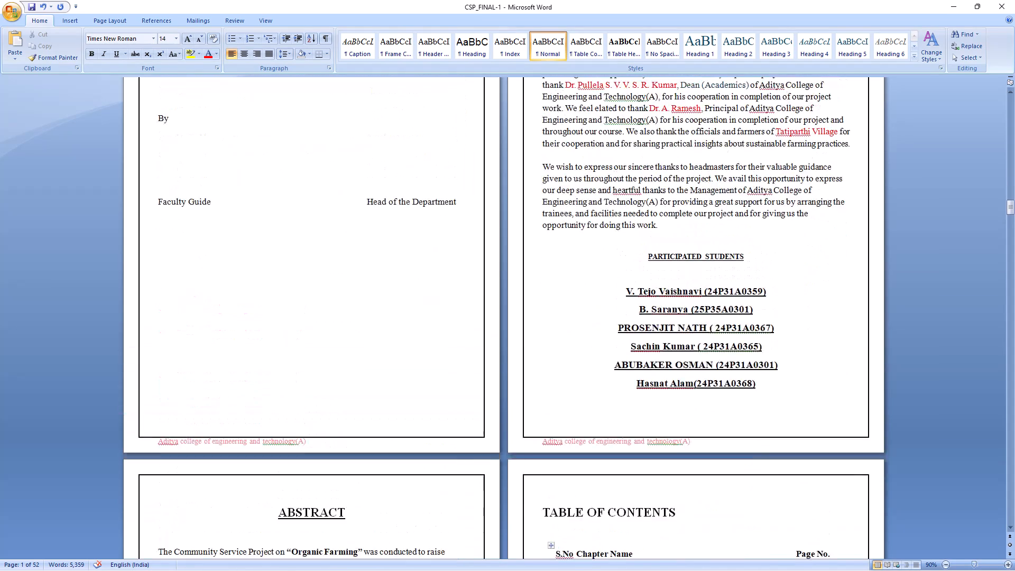
{"action": "scroll", "coordinate": [762, 423], "scroll_direction": "up", "scroll_amount": 5}
{"action": "scroll", "coordinate": [762, 422], "scroll_direction": "down", "scroll_amount": 17}
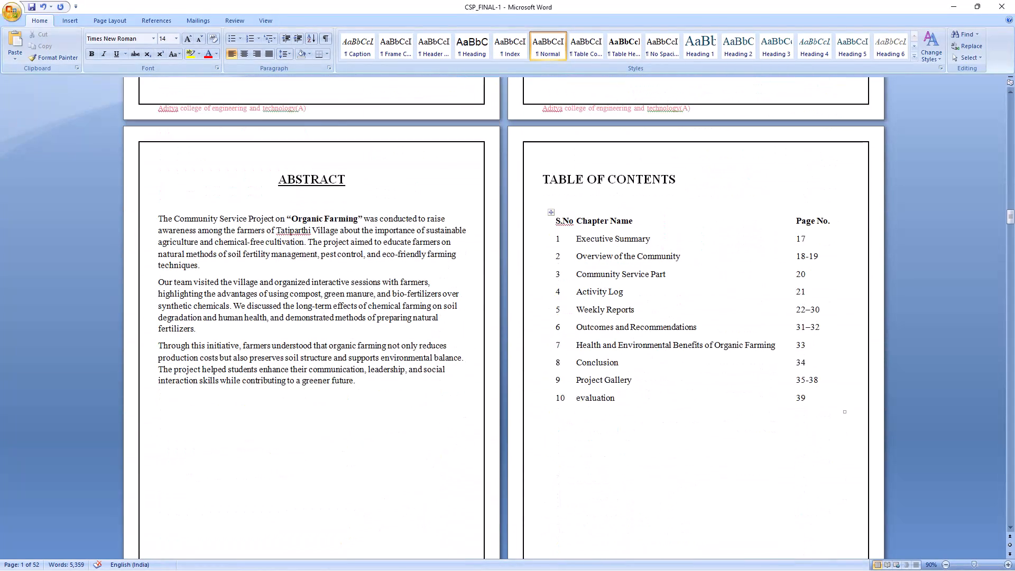
{"action": "scroll", "coordinate": [762, 422], "scroll_direction": "down", "scroll_amount": 19}
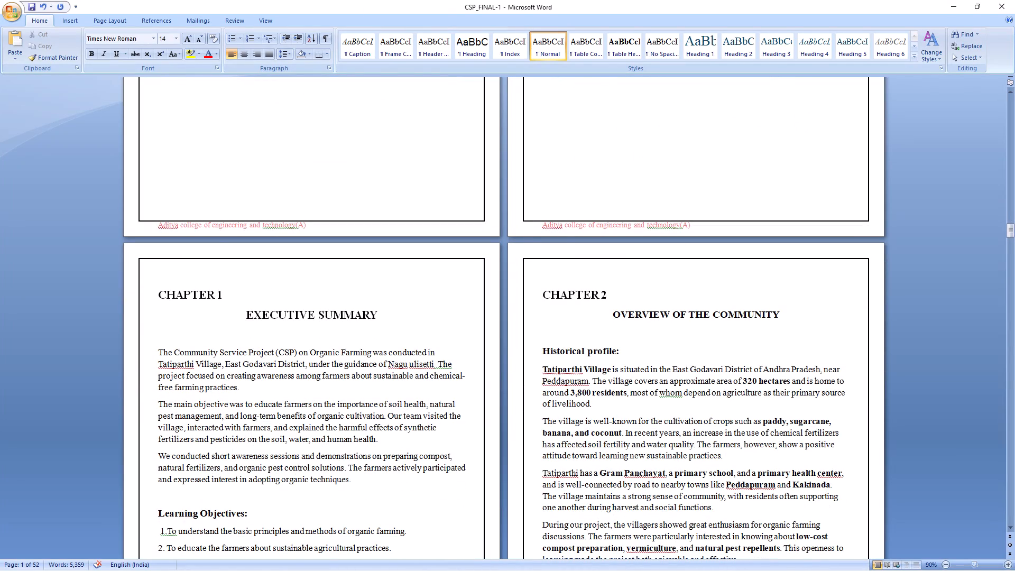
{"action": "scroll", "coordinate": [742, 300], "scroll_direction": "down", "scroll_amount": 20}
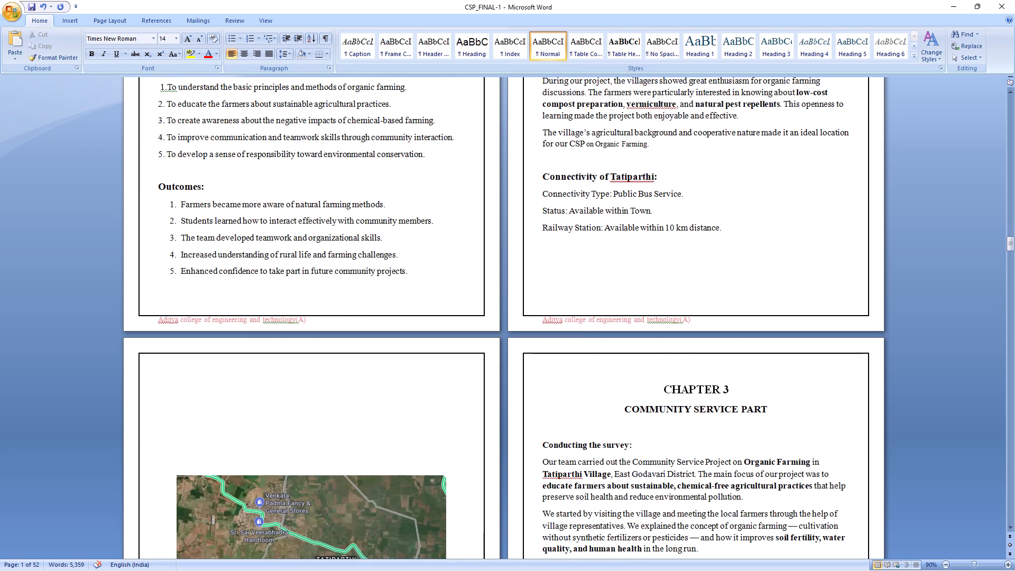
Centre the CHAPTER 2 and CHAPTER 1 headings together with their title lines, OVERVIEW OF THE COMMUNITY and EXECUTIVE SUMMARY.
{"action": "scroll", "coordinate": [742, 300], "scroll_direction": "up", "scroll_amount": 16}
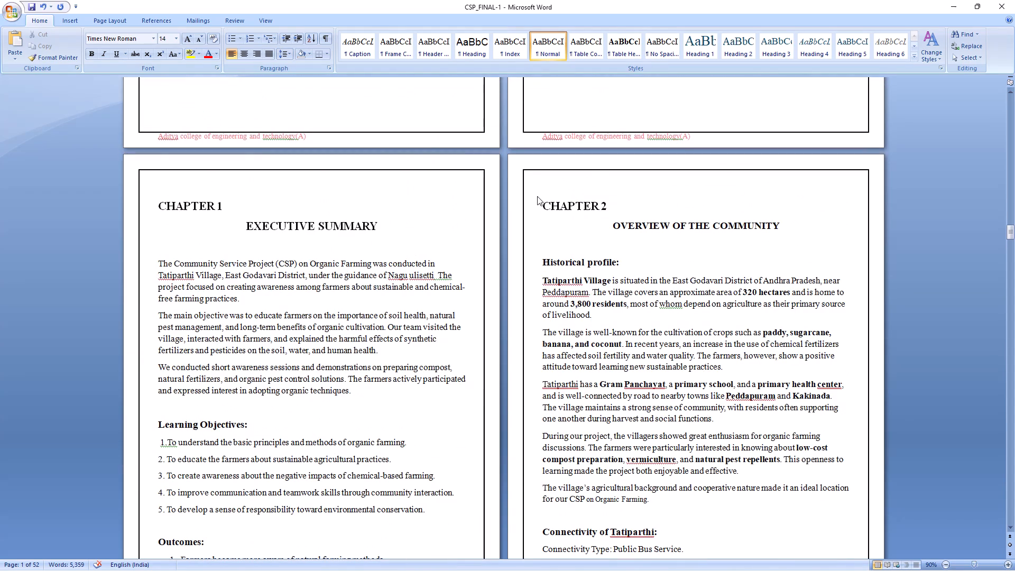
{"action": "left_click_drag", "start_coordinate": [537, 196], "coordinate": [634, 216]}
{"action": "left_click_drag", "start_coordinate": [542, 204], "coordinate": [769, 226]}
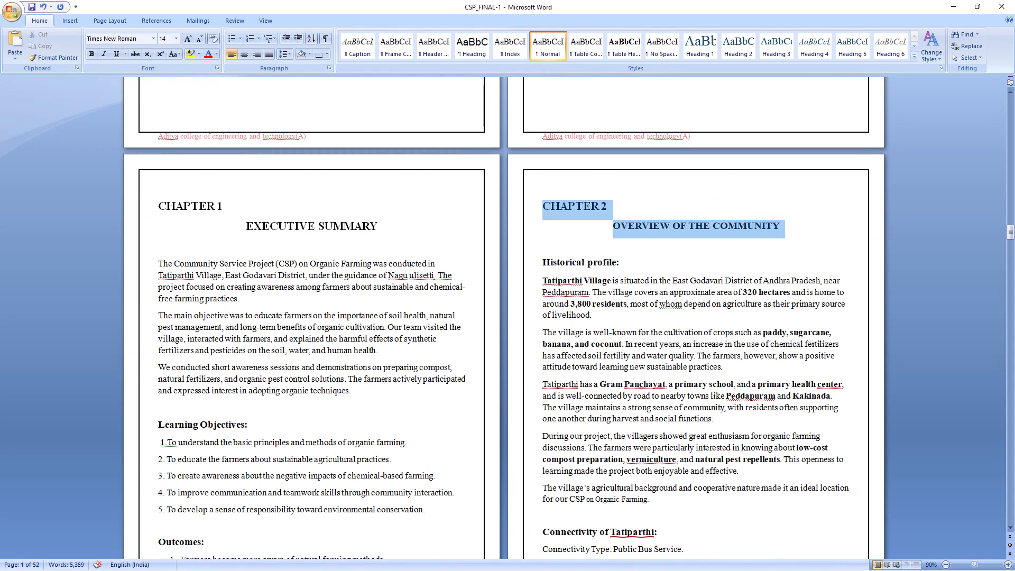
{"action": "left_click_drag", "start_coordinate": [769, 226], "coordinate": [774, 228]}
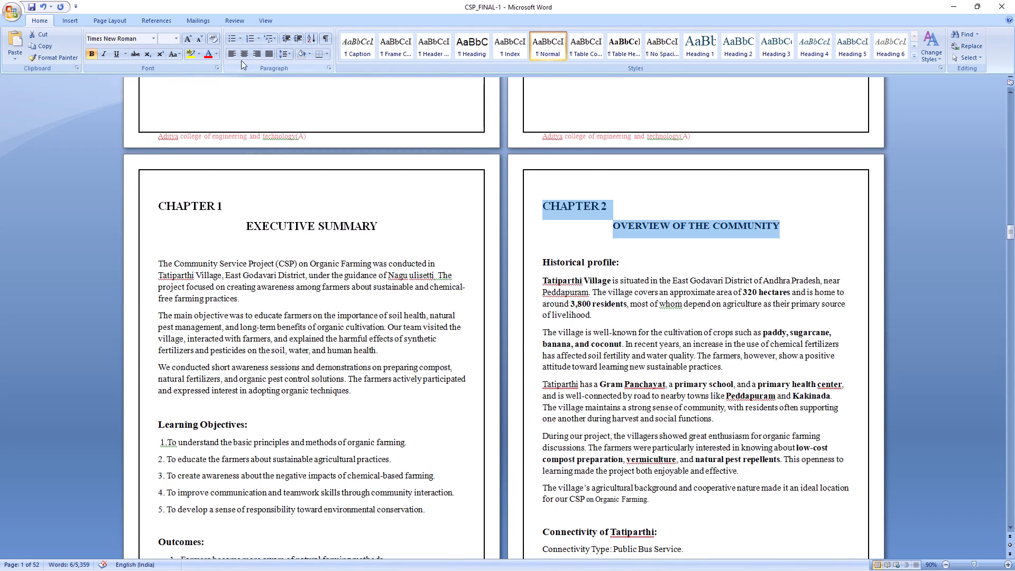
{"action": "left_click", "coordinate": [249, 51]}
{"action": "left_click_drag", "start_coordinate": [156, 202], "coordinate": [194, 217]}
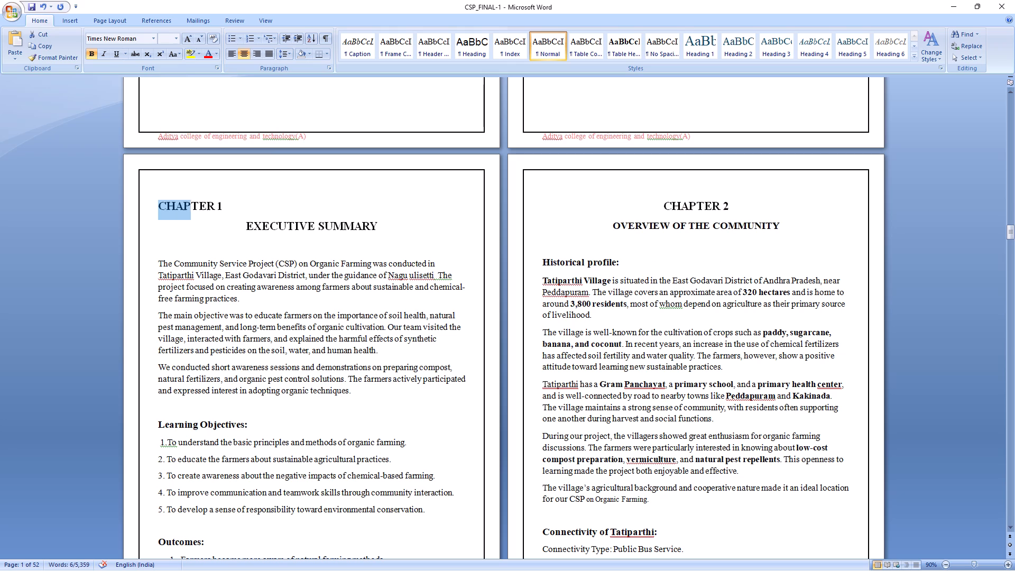
{"action": "left_click_drag", "start_coordinate": [194, 217], "coordinate": [376, 232]}
{"action": "left_click", "coordinate": [245, 53]}
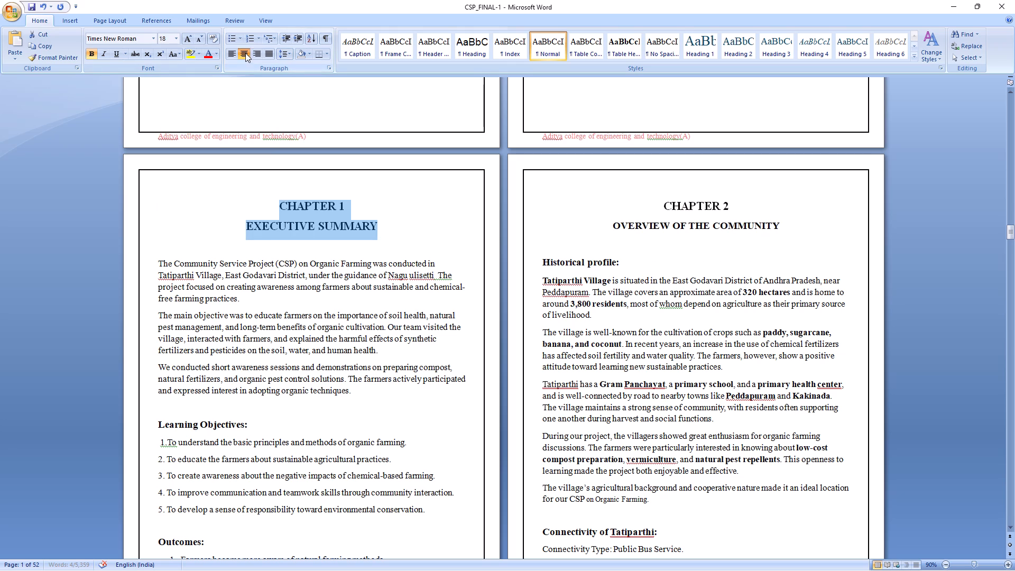
Review the location figure, Chapter 3 and the Chapter 4 weekly activity logs and report tables through week 5.
{"action": "scroll", "coordinate": [731, 324], "scroll_direction": "down", "scroll_amount": 20}
{"action": "scroll", "coordinate": [731, 324], "scroll_direction": "down", "scroll_amount": 4}
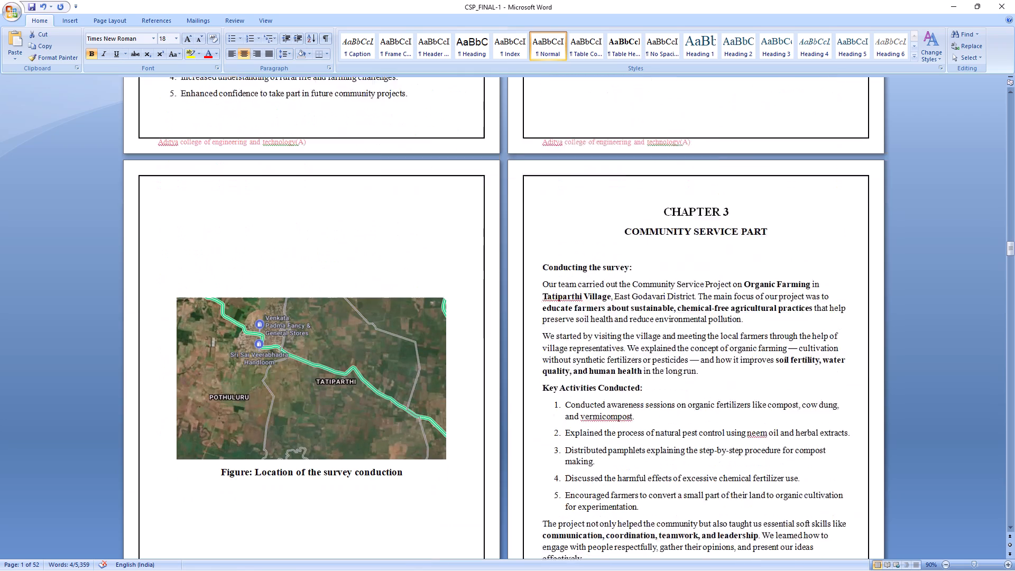
{"action": "scroll", "coordinate": [730, 320], "scroll_direction": "down", "scroll_amount": 18}
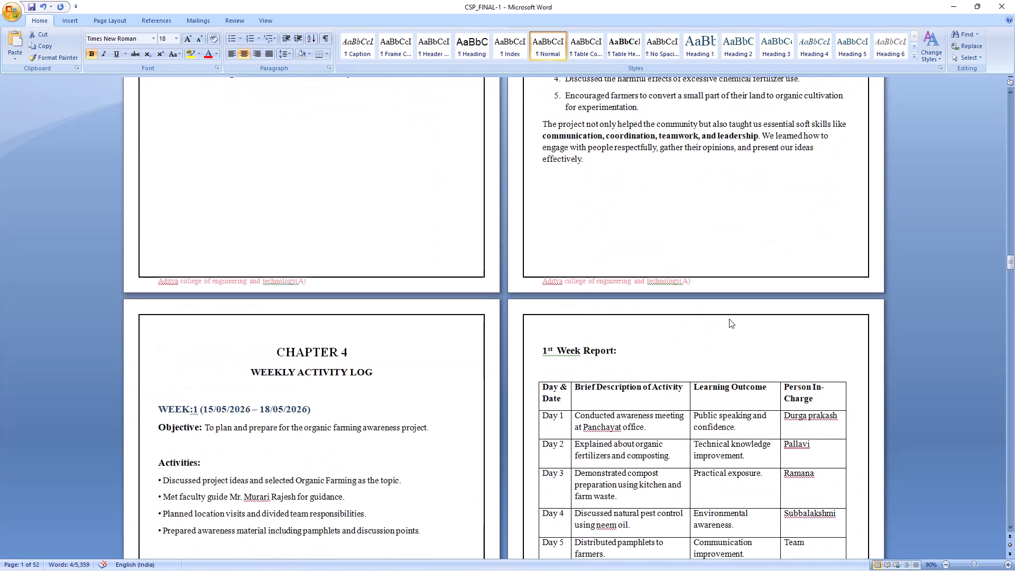
{"action": "scroll", "coordinate": [729, 319], "scroll_direction": "down", "scroll_amount": 15}
{"action": "scroll", "coordinate": [728, 319], "scroll_direction": "down", "scroll_amount": 6}
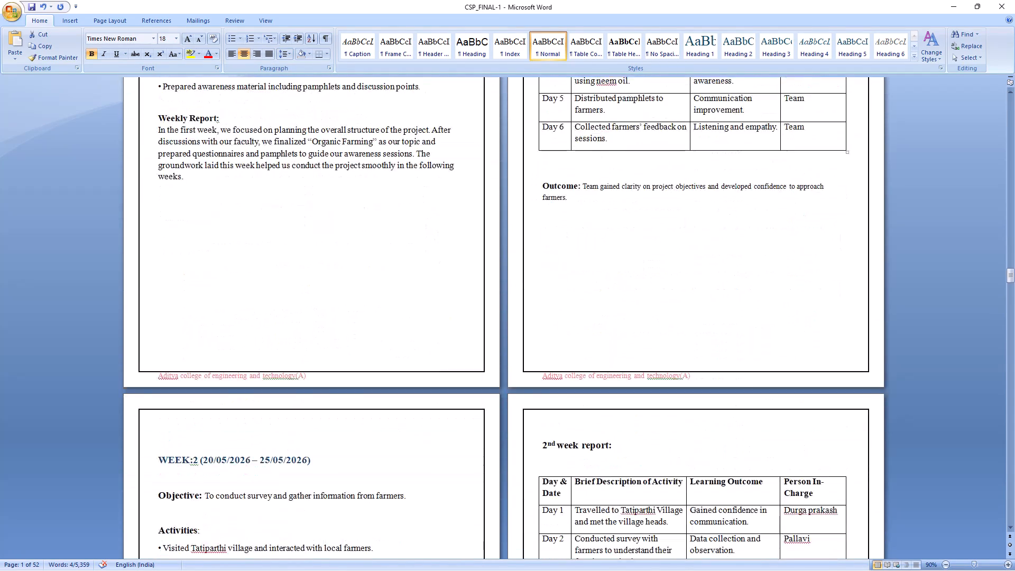
{"action": "scroll", "coordinate": [728, 319], "scroll_direction": "down", "scroll_amount": 19}
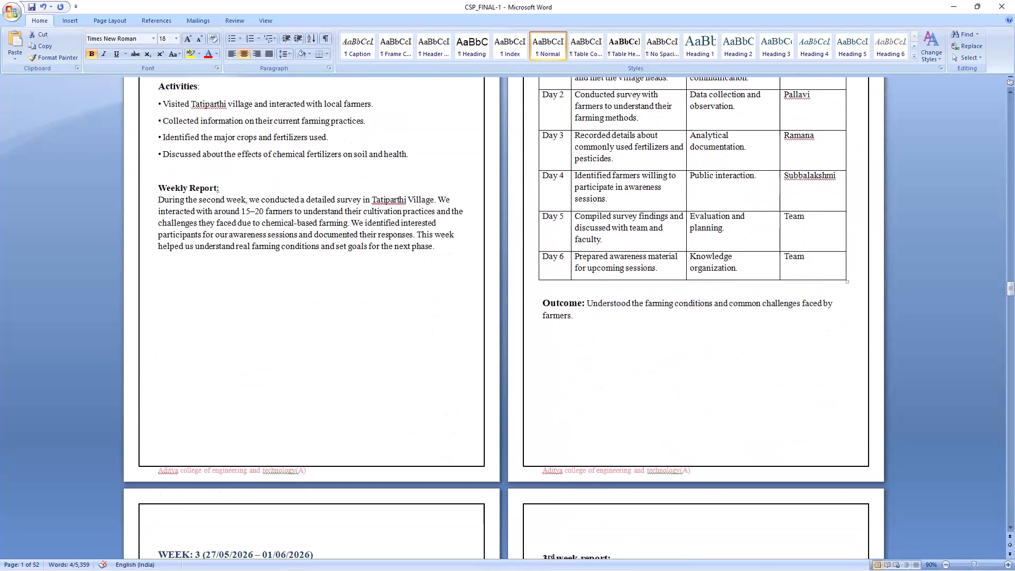
{"action": "scroll", "coordinate": [728, 318], "scroll_direction": "down", "scroll_amount": 16}
{"action": "scroll", "coordinate": [728, 318], "scroll_direction": "down", "scroll_amount": 10}
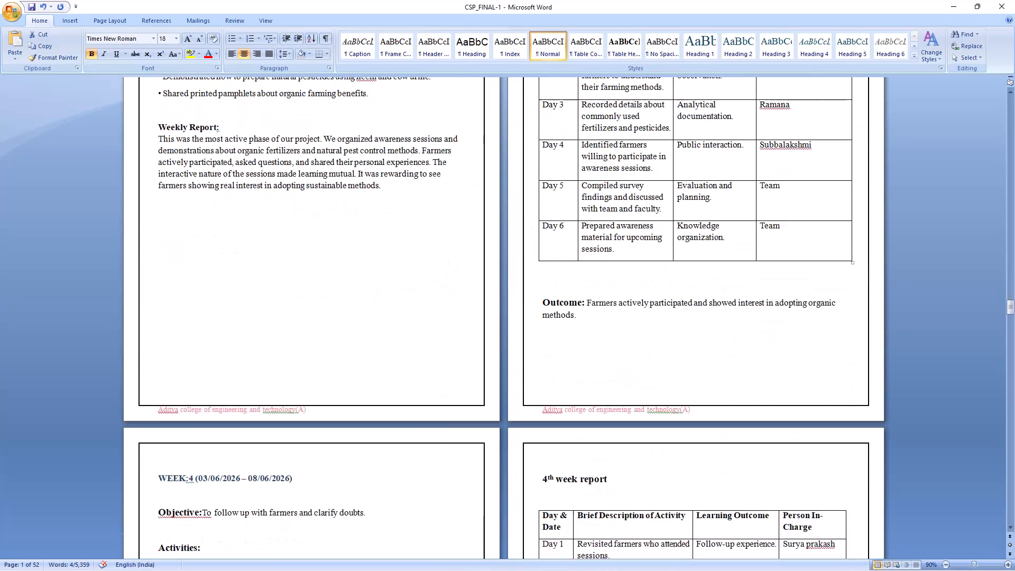
{"action": "scroll", "coordinate": [728, 317], "scroll_direction": "down", "scroll_amount": 20}
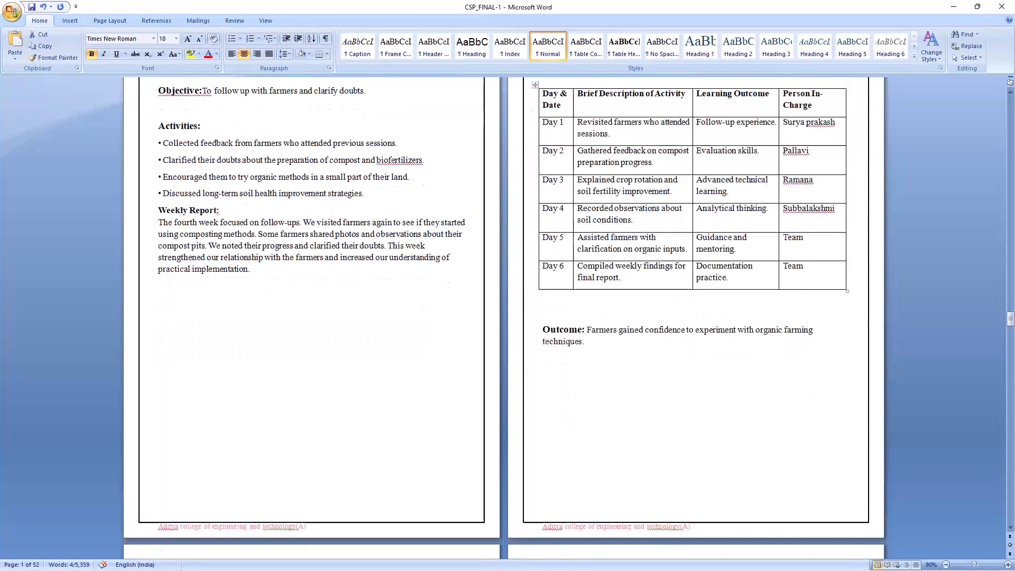
{"action": "scroll", "coordinate": [728, 317], "scroll_direction": "down", "scroll_amount": 20}
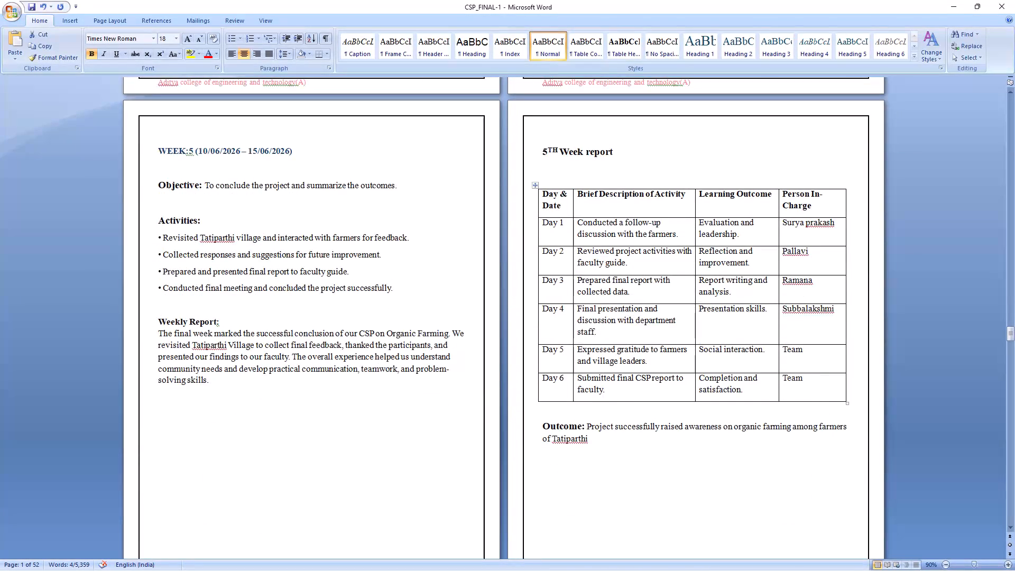
Review the remaining chapters through the conclusion, the project gallery photos, and the student self-evaluation and person in-charge evaluation forms.
{"action": "scroll", "coordinate": [728, 317], "scroll_direction": "down", "scroll_amount": 20}
{"action": "scroll", "coordinate": [728, 317], "scroll_direction": "down", "scroll_amount": 11}
{"action": "scroll", "coordinate": [728, 317], "scroll_direction": "down", "scroll_amount": 13}
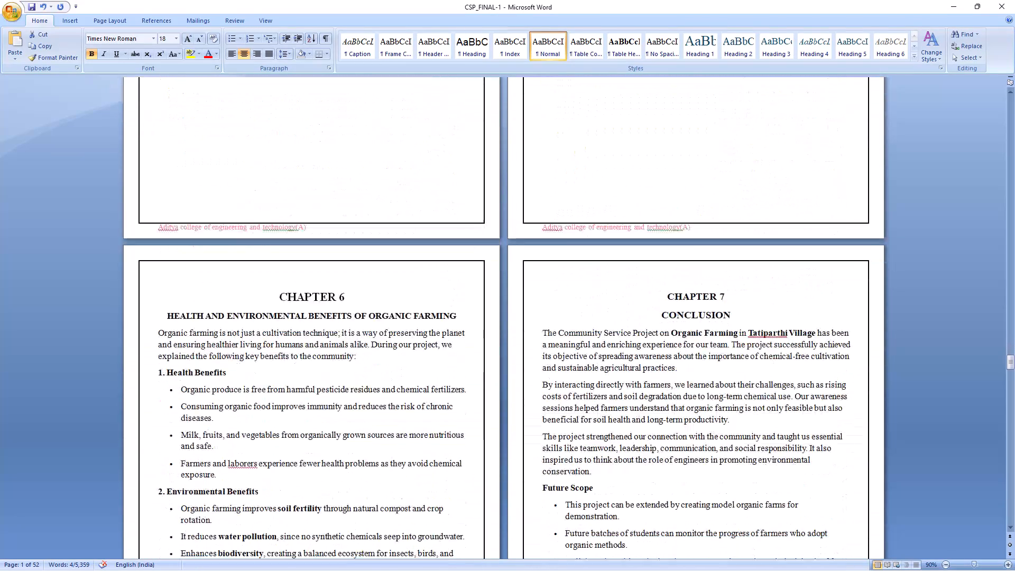
{"action": "scroll", "coordinate": [728, 317], "scroll_direction": "down", "scroll_amount": 12}
{"action": "scroll", "coordinate": [728, 317], "scroll_direction": "down", "scroll_amount": 13}
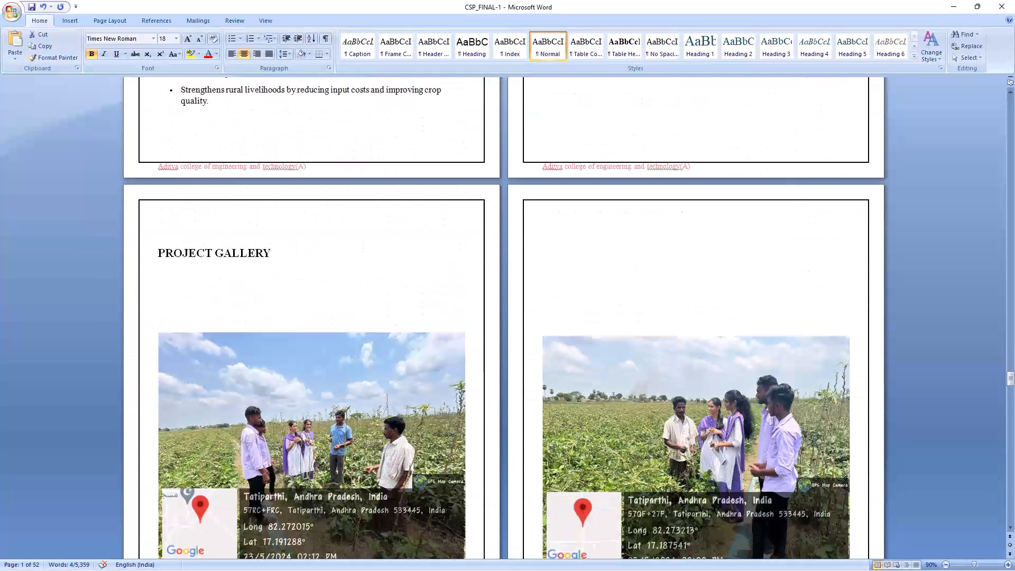
{"action": "scroll", "coordinate": [728, 317], "scroll_direction": "down", "scroll_amount": 20}
{"action": "scroll", "coordinate": [728, 317], "scroll_direction": "down", "scroll_amount": 14}
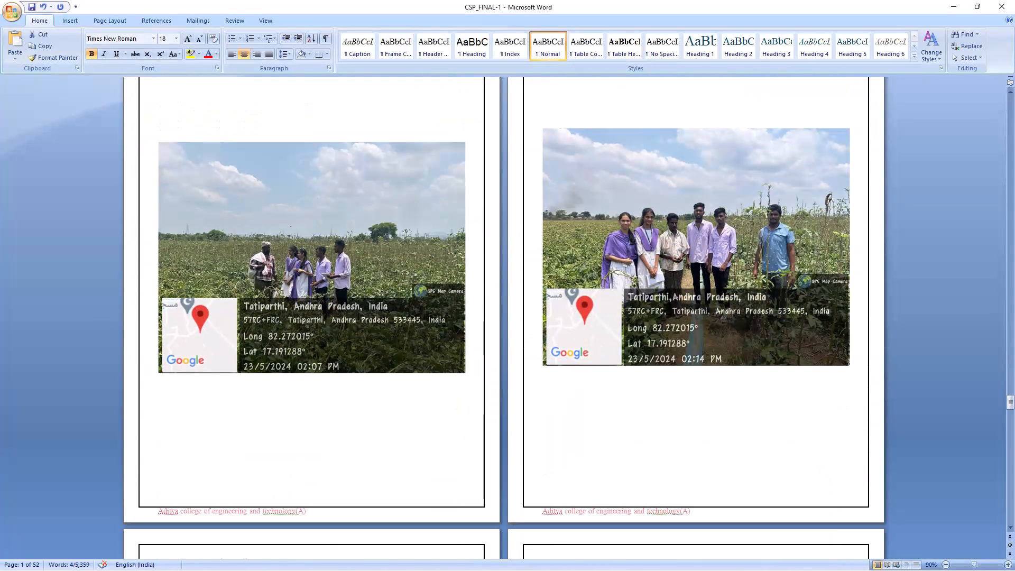
{"action": "scroll", "coordinate": [728, 317], "scroll_direction": "down", "scroll_amount": 20}
{"action": "scroll", "coordinate": [728, 317], "scroll_direction": "down", "scroll_amount": 14}
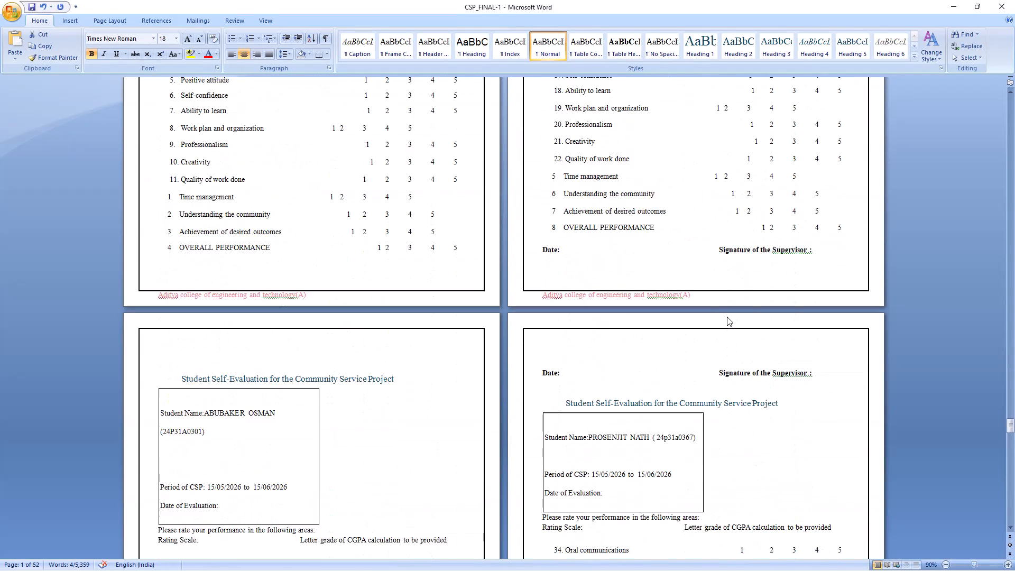
{"action": "scroll", "coordinate": [727, 317], "scroll_direction": "down", "scroll_amount": 18}
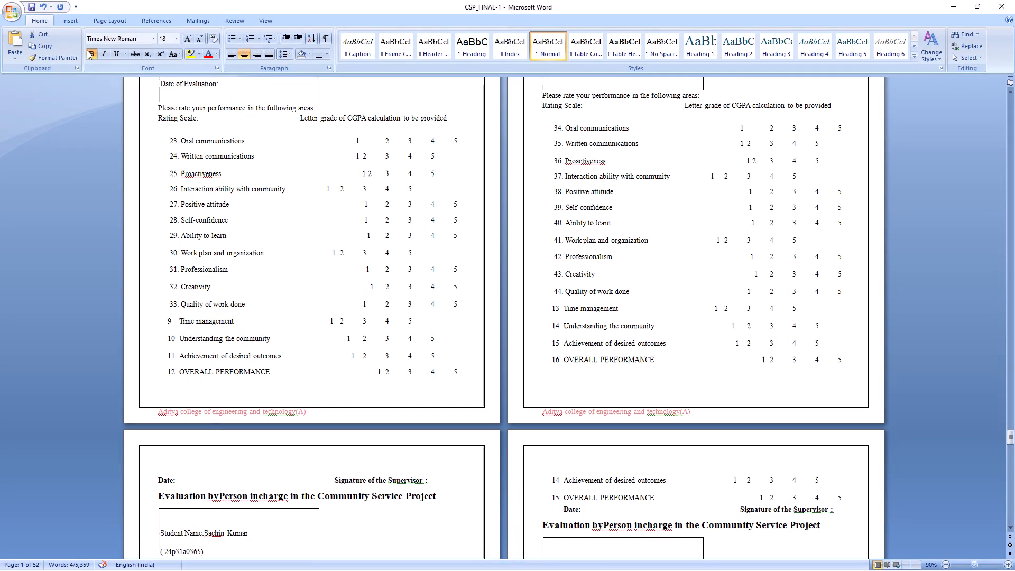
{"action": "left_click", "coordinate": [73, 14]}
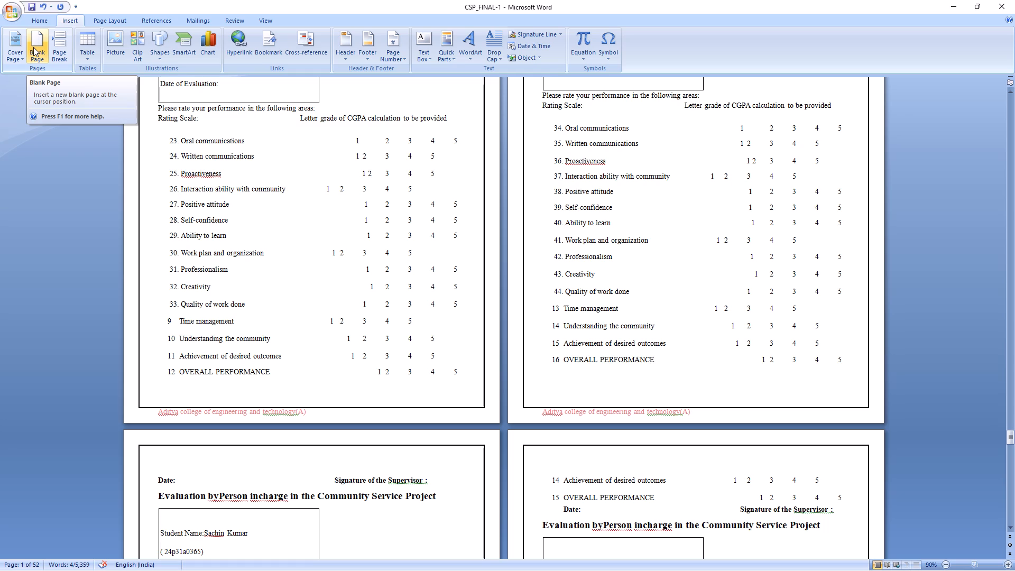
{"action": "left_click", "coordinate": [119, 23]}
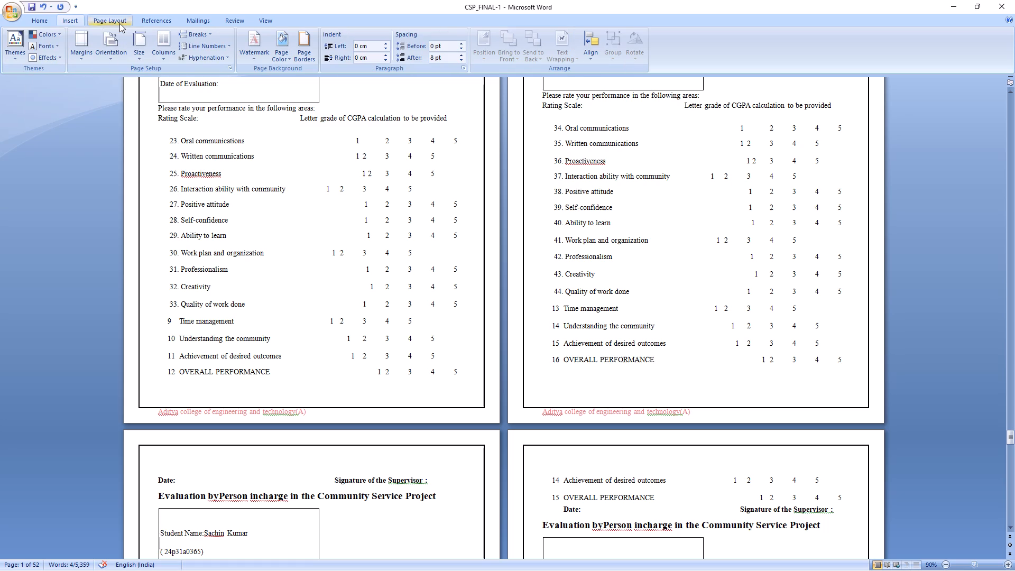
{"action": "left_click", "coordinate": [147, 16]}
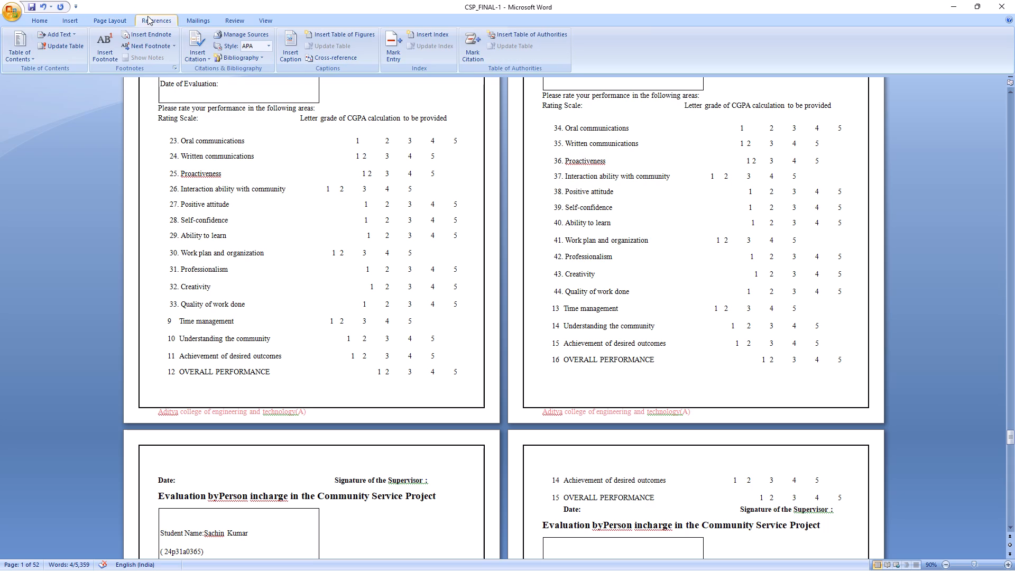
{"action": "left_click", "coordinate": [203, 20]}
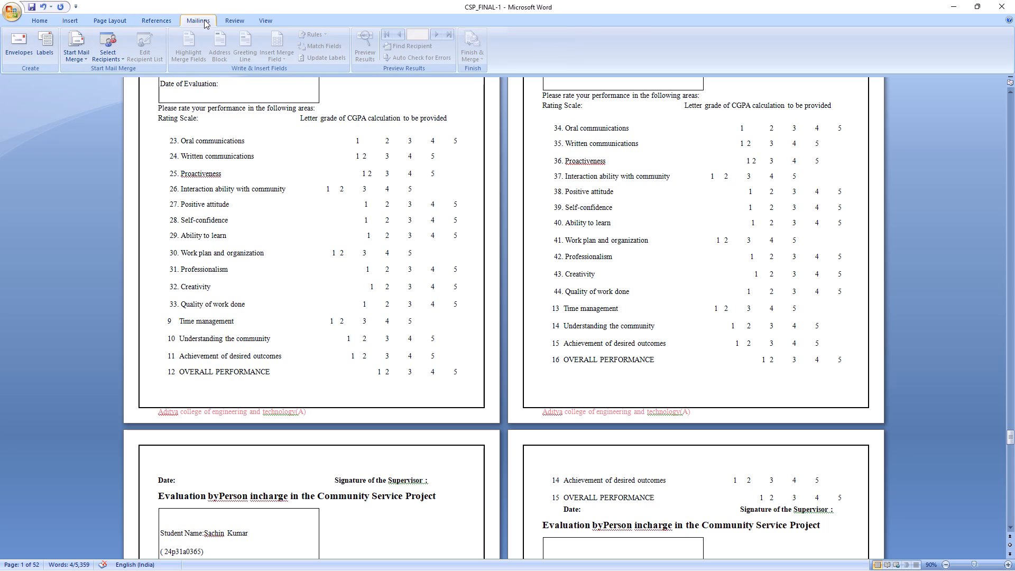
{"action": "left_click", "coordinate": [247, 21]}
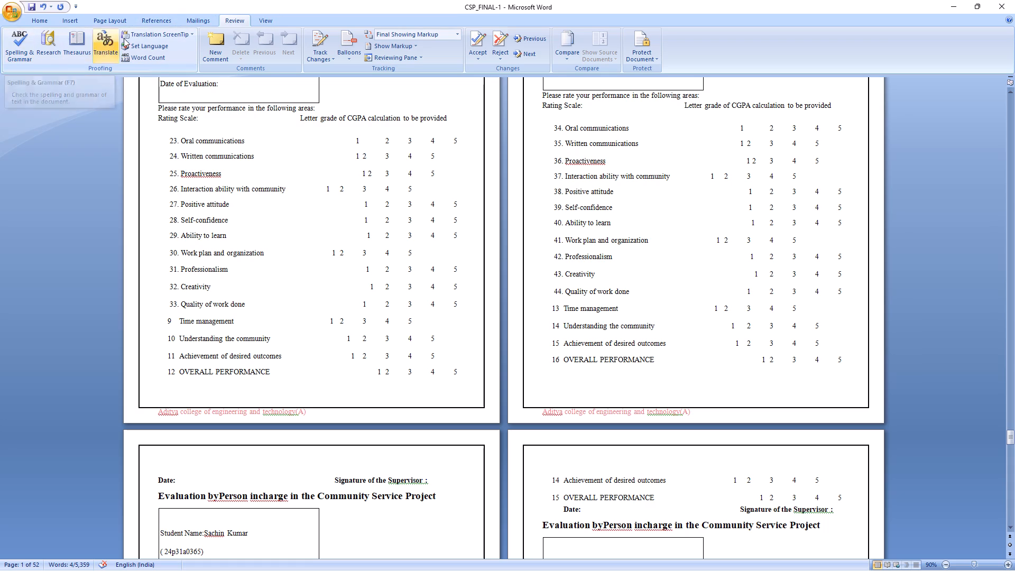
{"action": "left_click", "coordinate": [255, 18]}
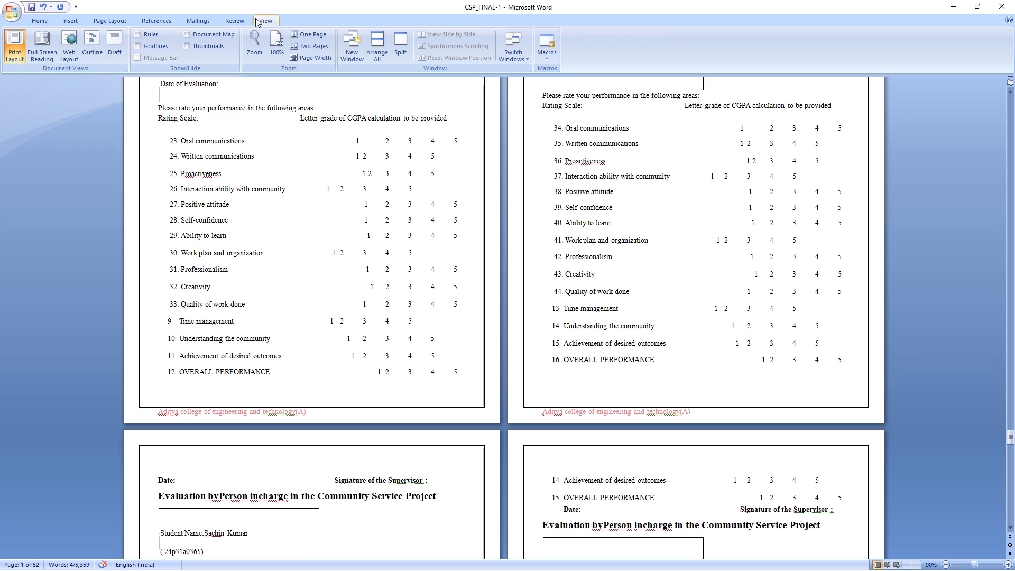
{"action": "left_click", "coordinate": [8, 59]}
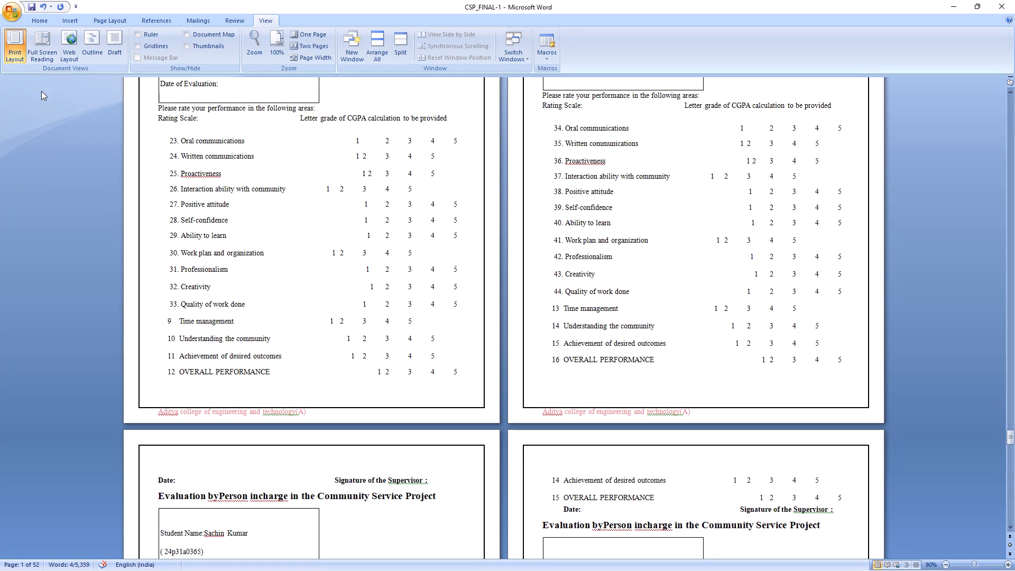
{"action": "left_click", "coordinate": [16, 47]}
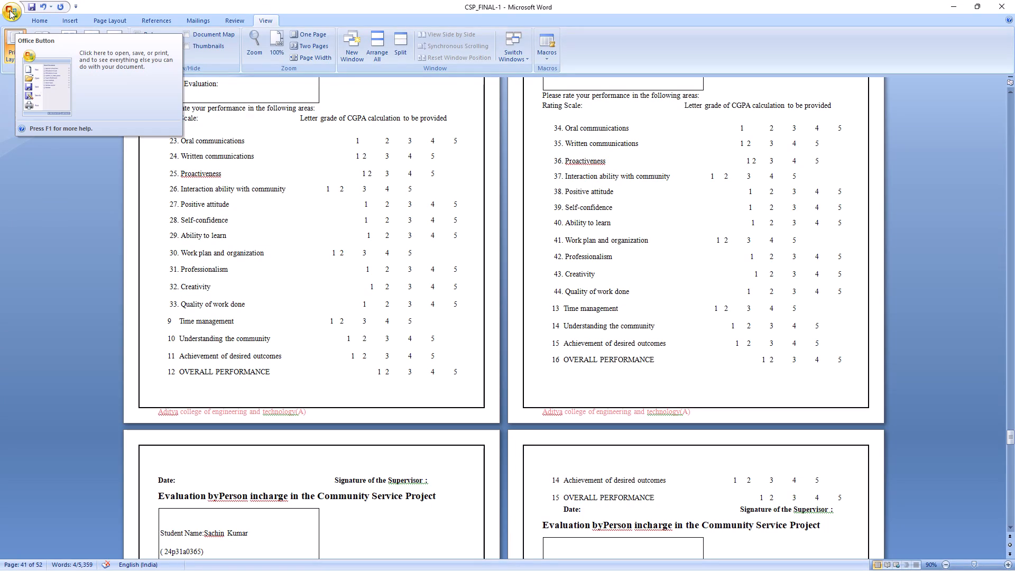
Save a copy of the report as a Word Document named CSP_edit on New Volume (D:).
{"action": "left_click", "coordinate": [10, 10]}
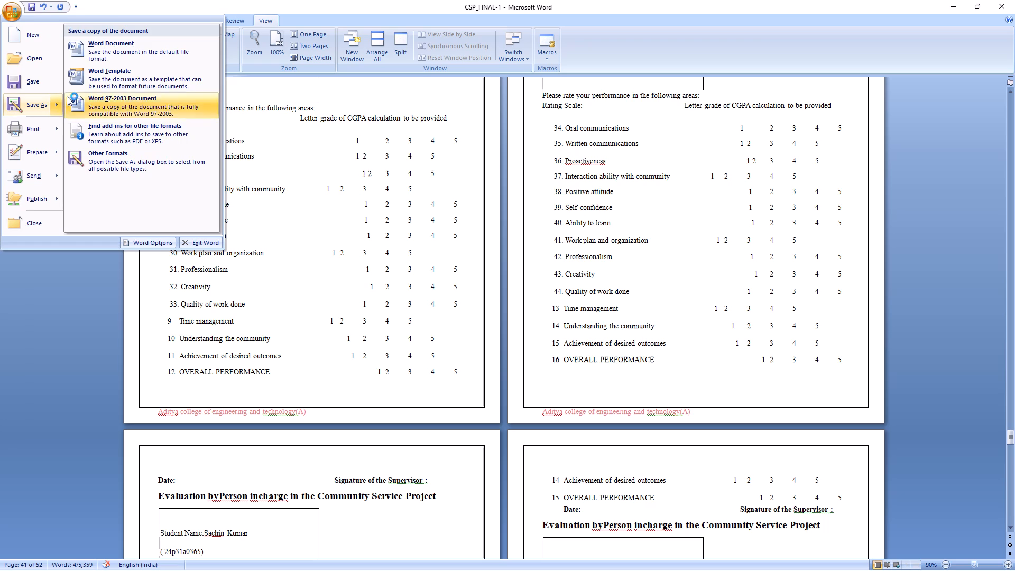
{"action": "left_click", "coordinate": [104, 53]}
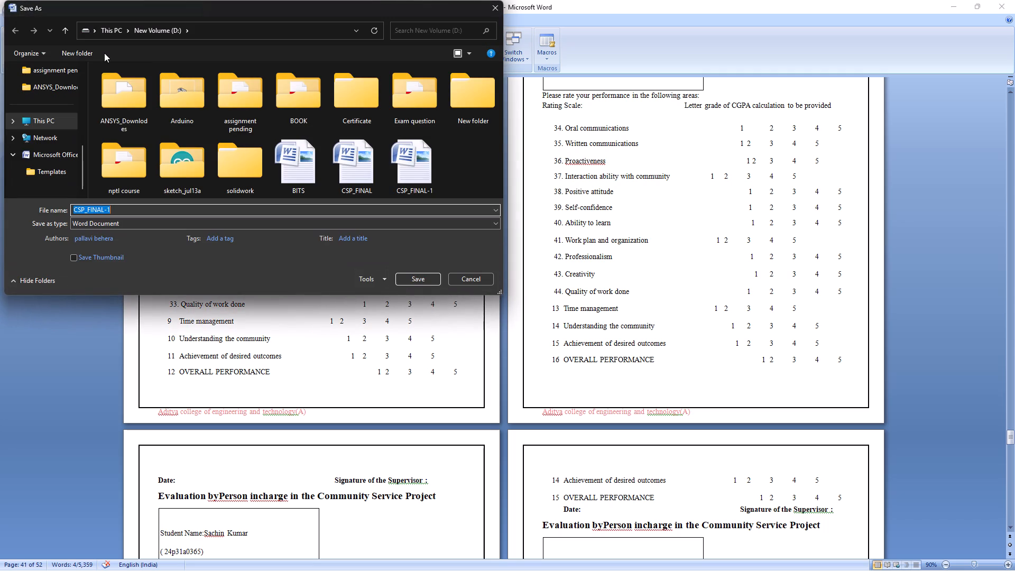
{"action": "left_click", "coordinate": [141, 206]}
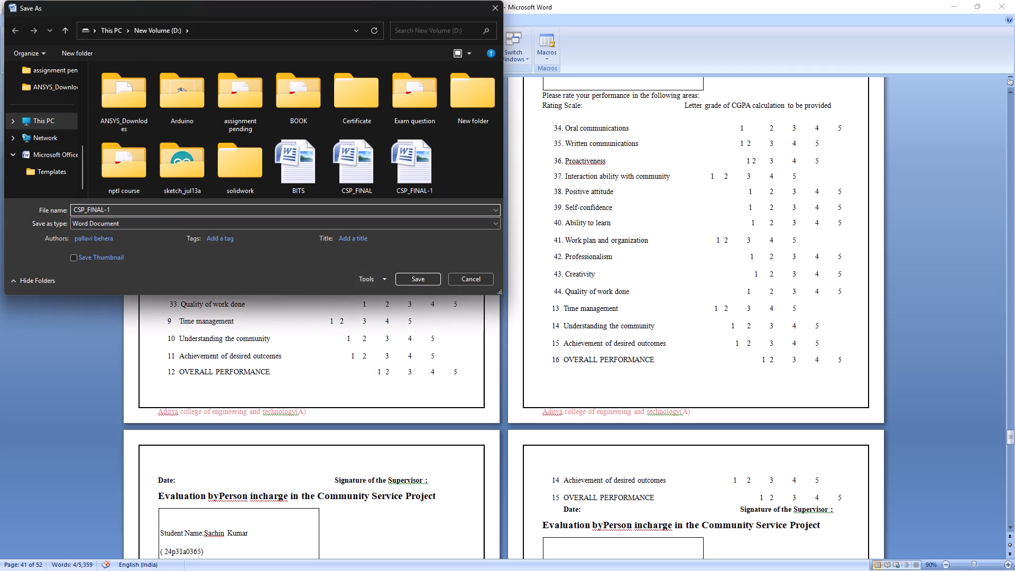
{"action": "key", "text": "BackSpace"}
{"action": "key", "text": "BackSpace"}
{"action": "key", "text": "BackSpace"}
{"action": "key", "text": "BackSpace"}
{"action": "key", "text": "BackSpace"}
{"action": "key", "text": "BackSpace"}
{"action": "key", "text": "BackSpace"}
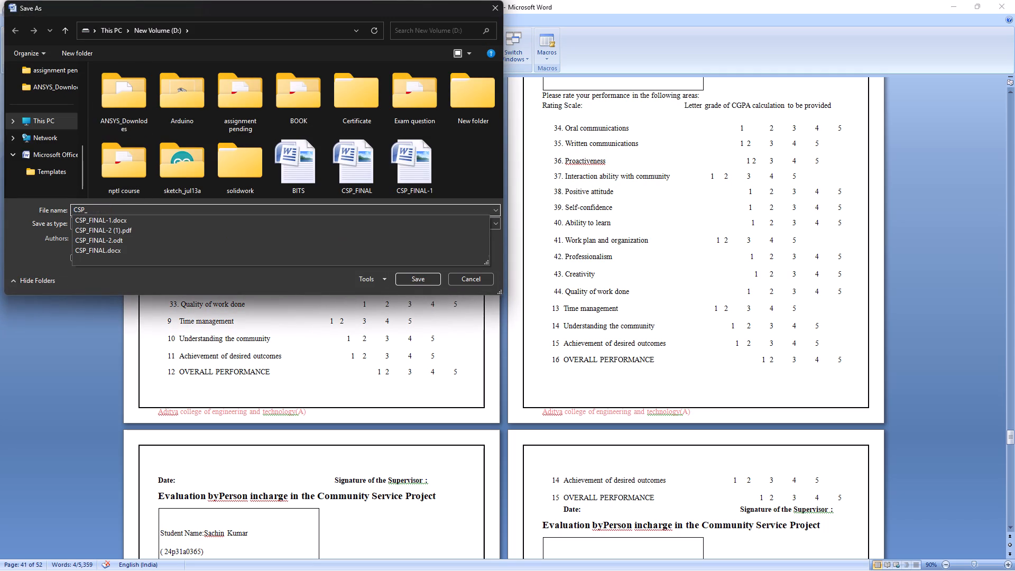
{"action": "type", "text": "edit"}
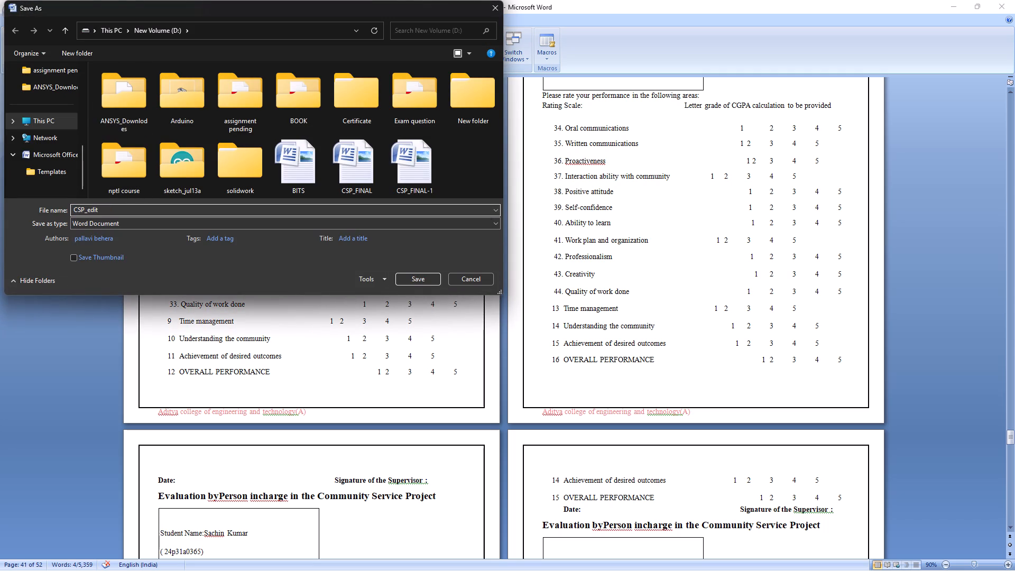
{"action": "key", "text": "Return"}
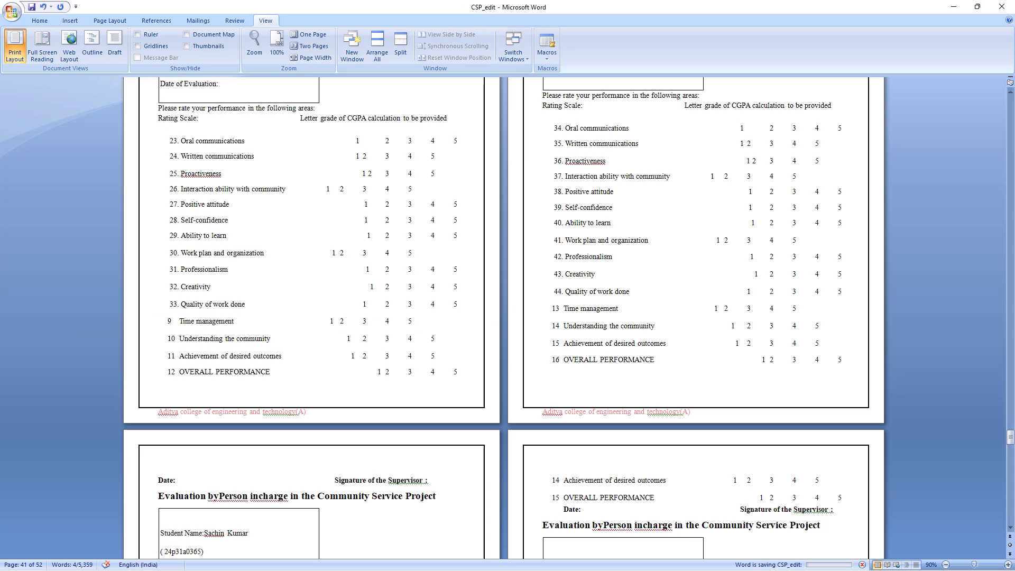
Switch to File Explorer to check New Volume (D:) for the CSP_edit file, and minimise the Word window.
{"action": "left_click", "coordinate": [554, 560]}
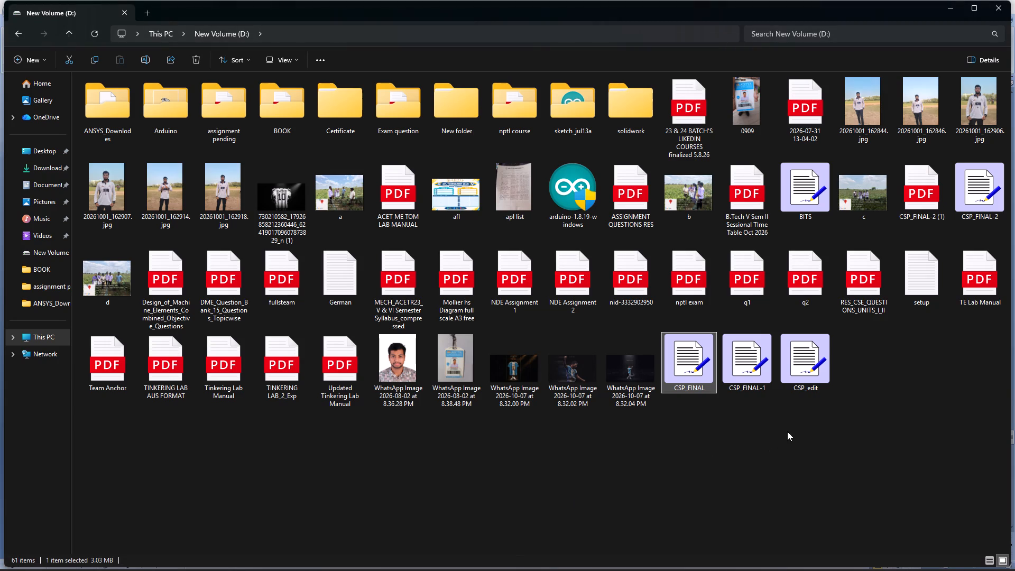
{"action": "left_click", "coordinate": [756, 450]}
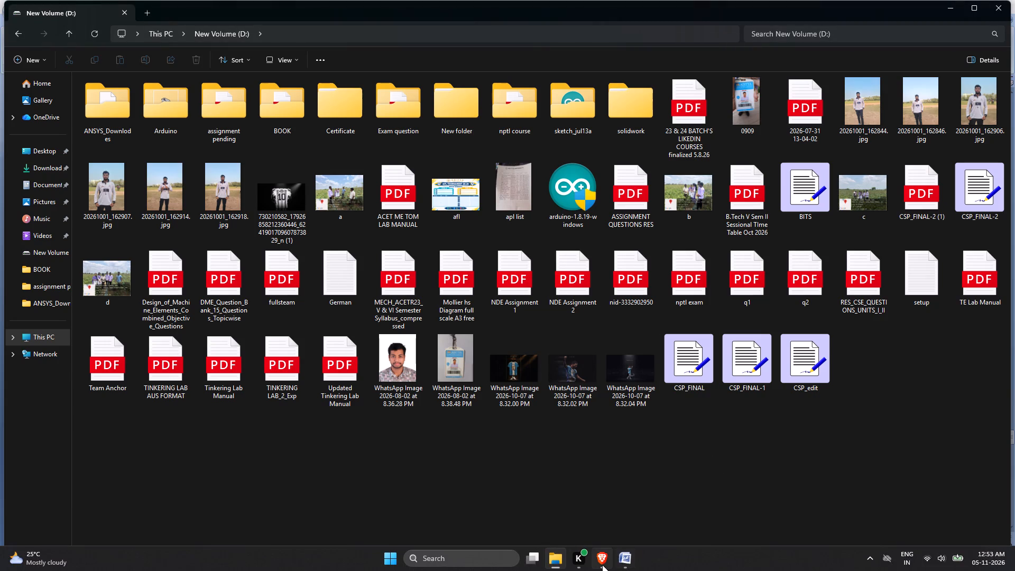
{"action": "left_click", "coordinate": [622, 560]}
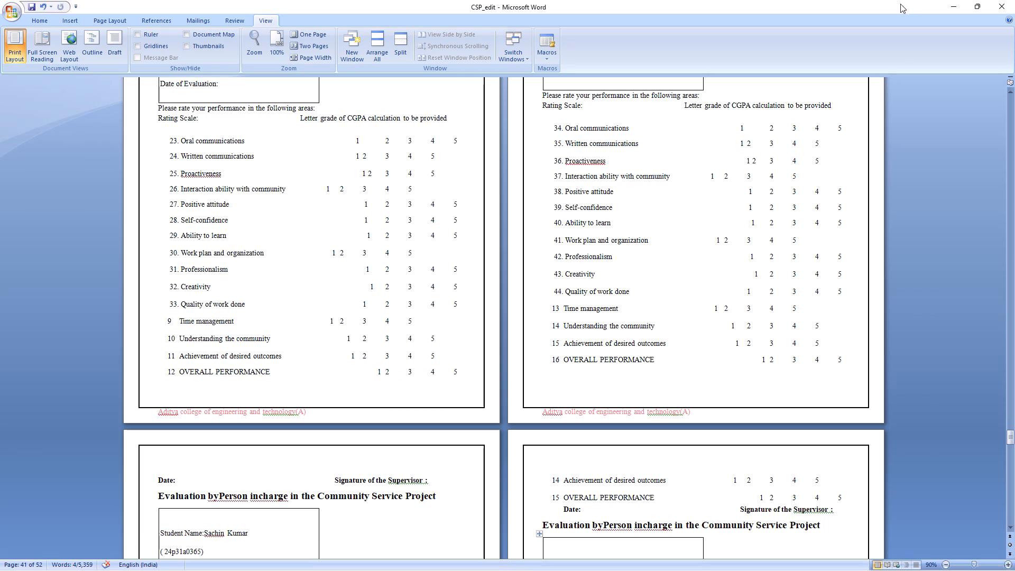
{"action": "left_click", "coordinate": [953, 0]}
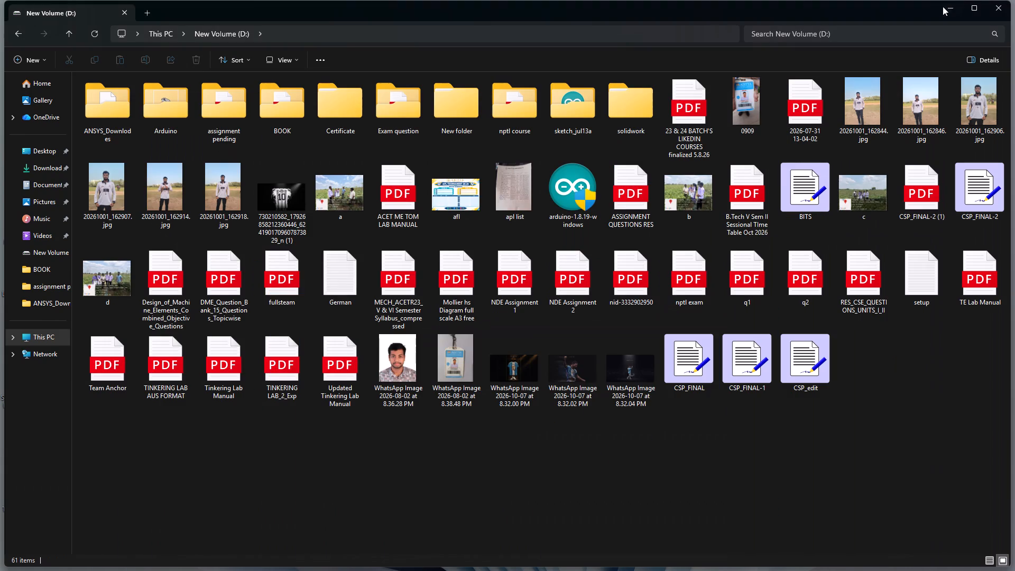